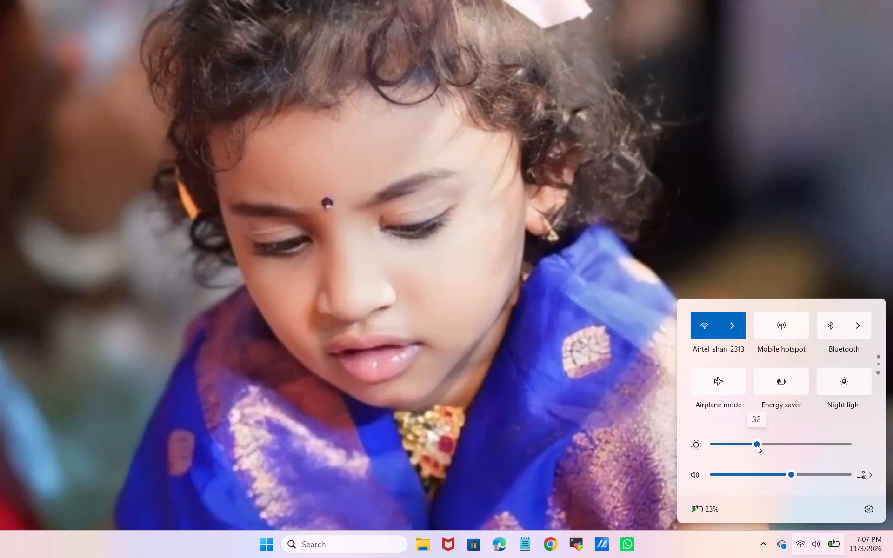
Open the MAIN PROJECT folder in File Explorer and close the Comet browser window.
click(558, 392)
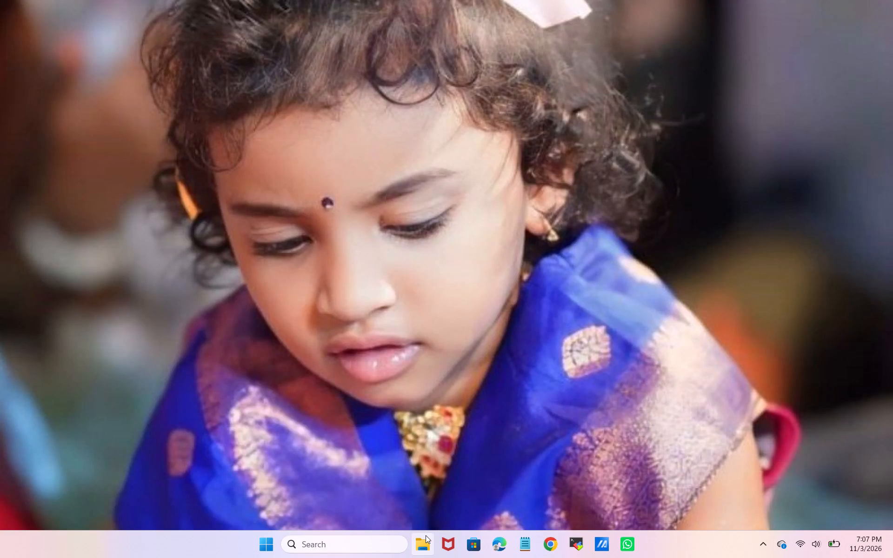
click(426, 535)
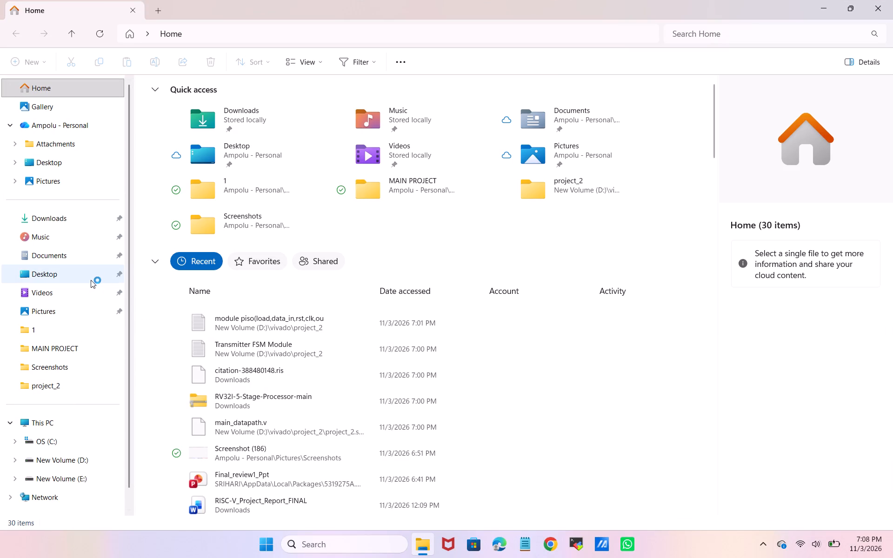
double_click(79, 342)
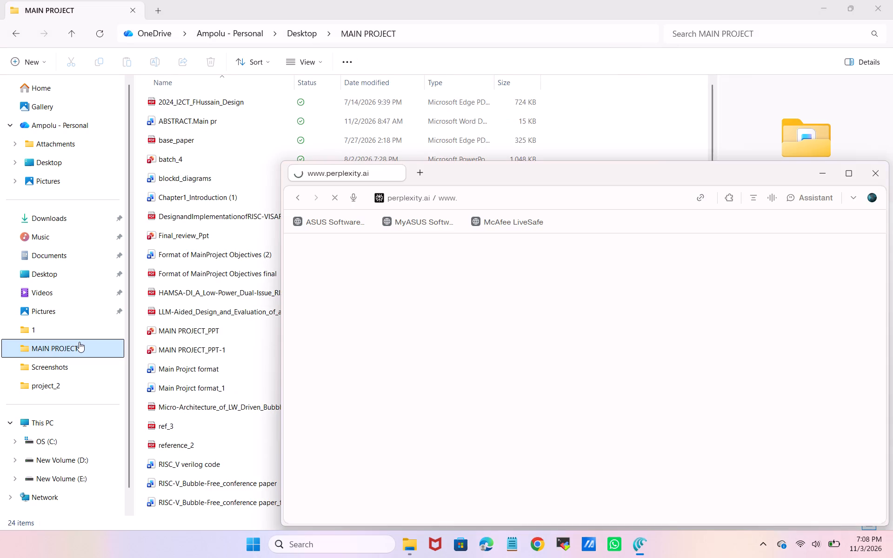
click(875, 176)
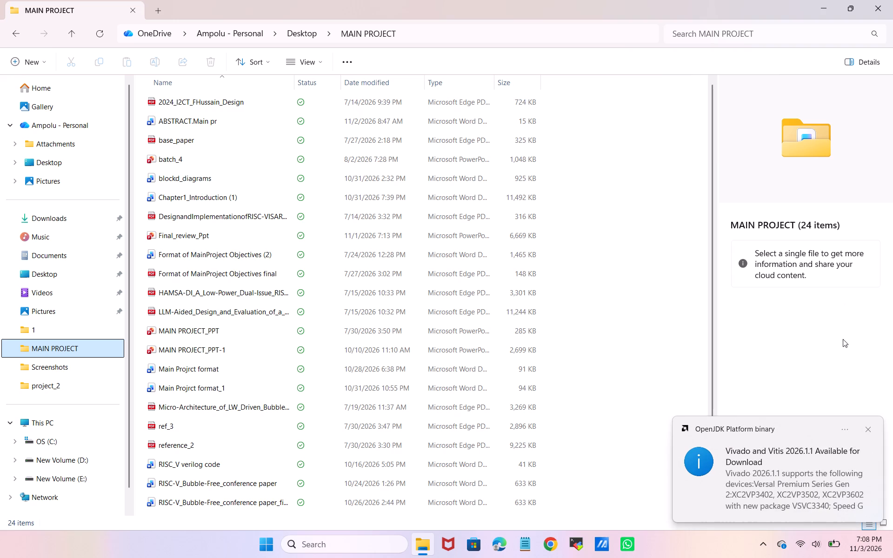
scroll(517, 150, up, 4)
Open the Final_review1_Ppt presentation from the recent files on File Explorer's Home page.
click(60, 92)
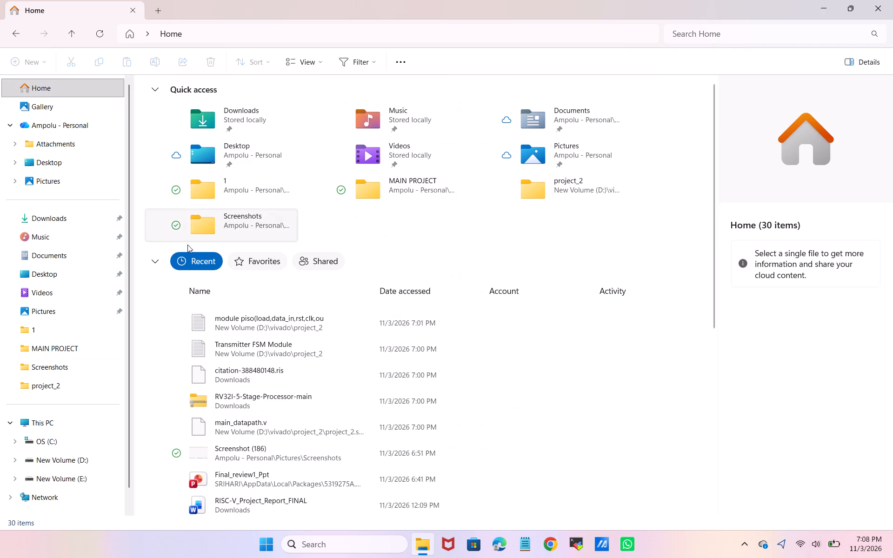
scroll(216, 310, down, 3)
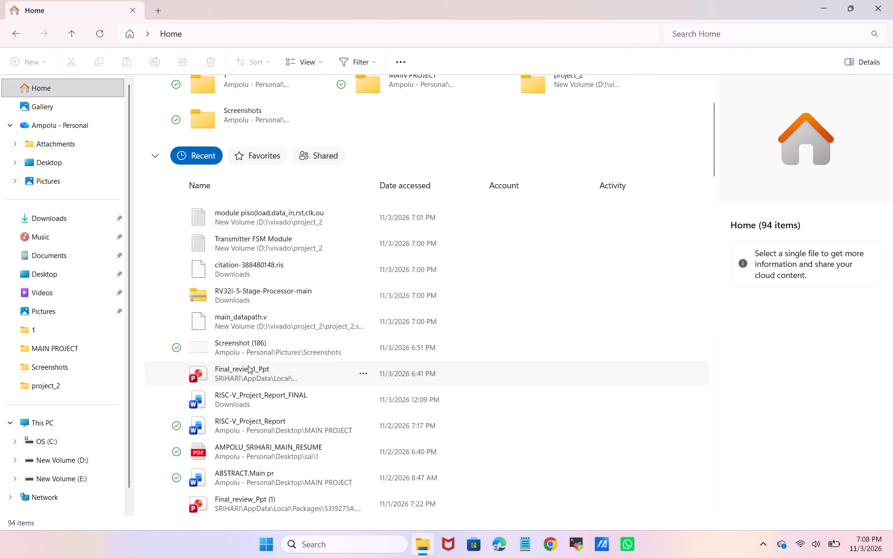
scroll(248, 365, up, 3)
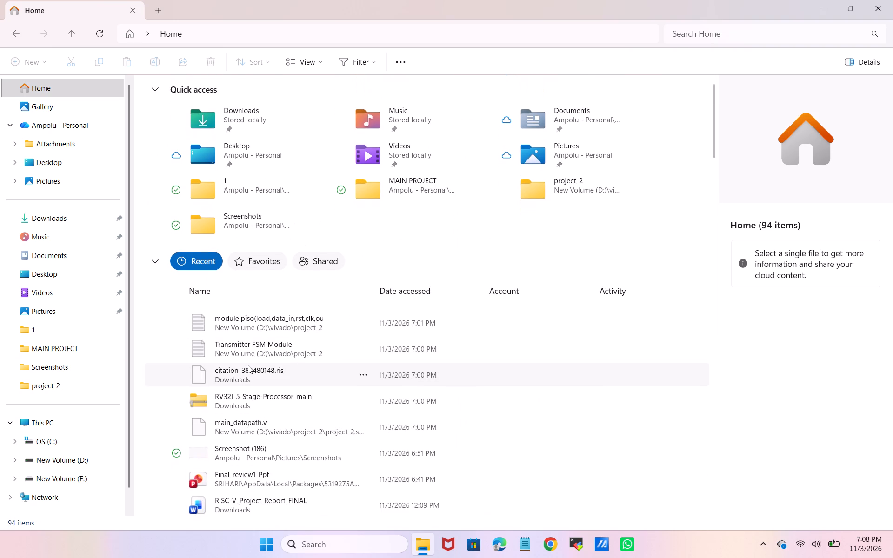
click(248, 365)
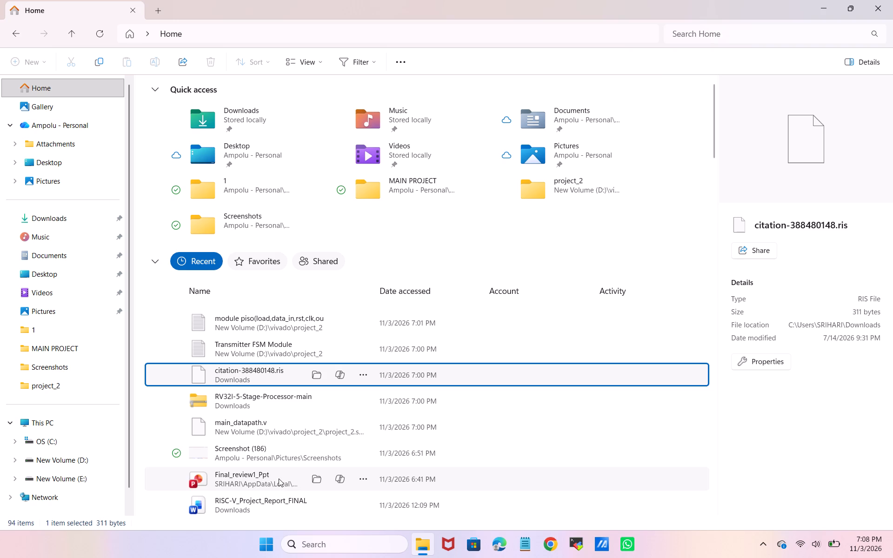
double_click(279, 478)
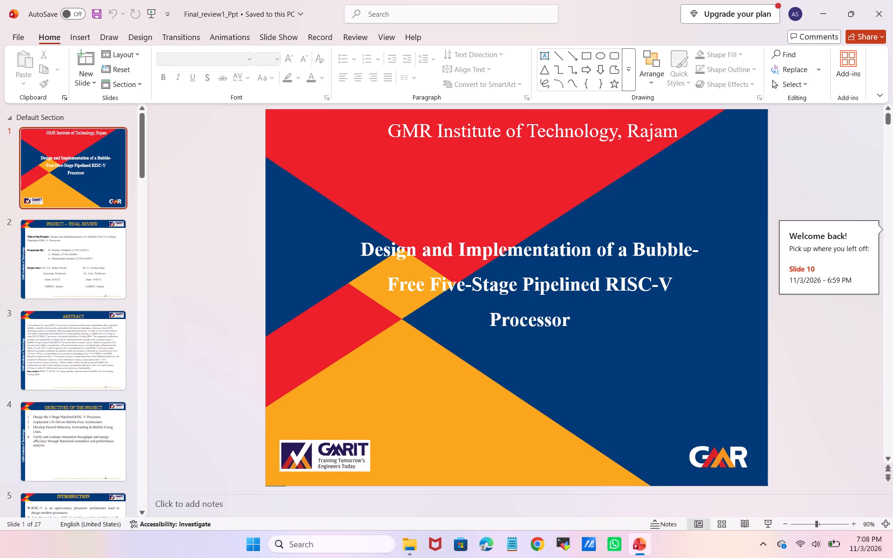
Look through the Project Final Review, Abstract, Objectives and Introduction slides, ending on the Abstract slide.
click(59, 280)
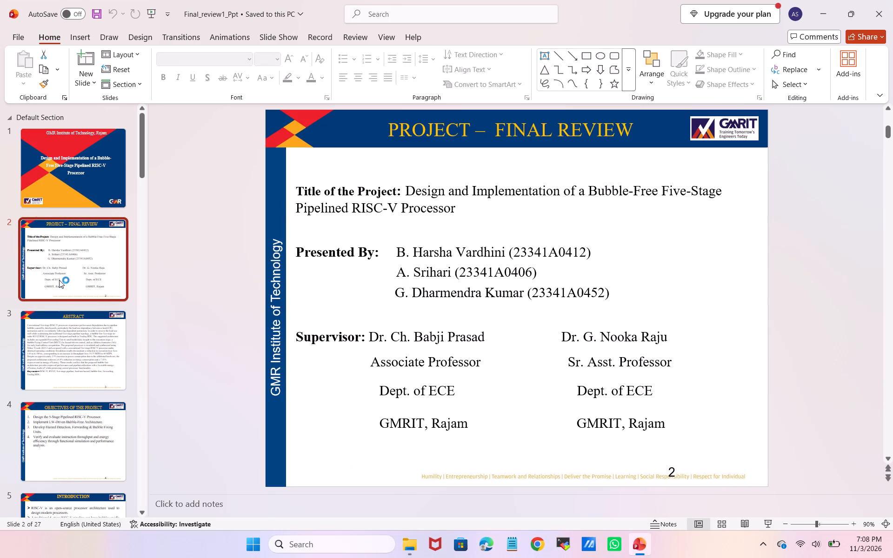
key(Down)
key(Down)
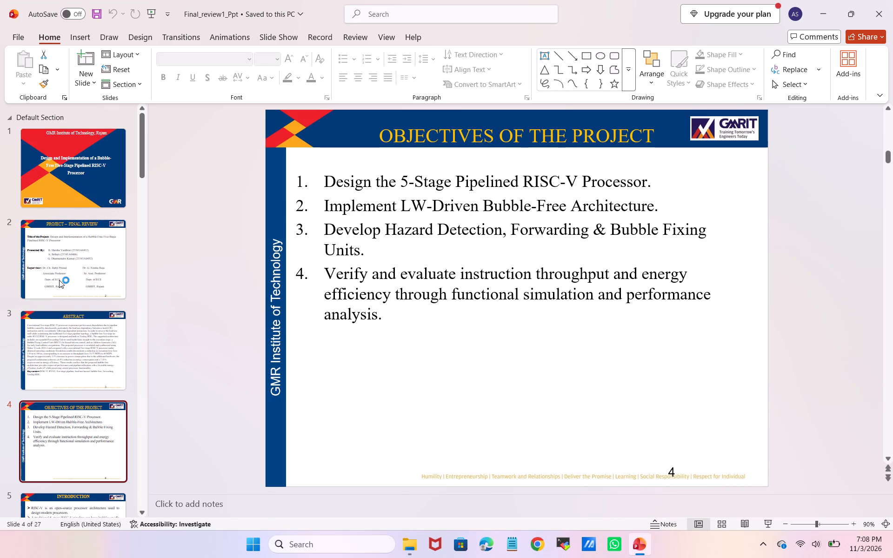
key(Up)
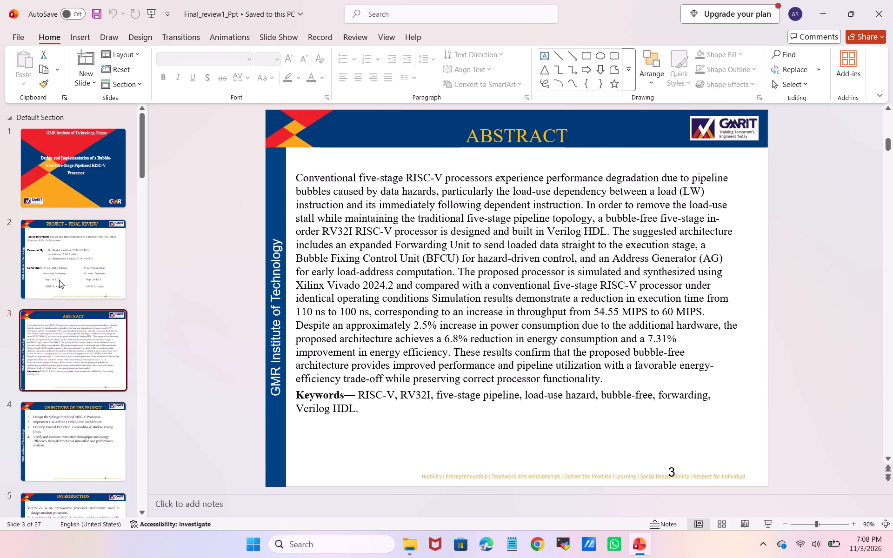
key(Down)
key(Down)
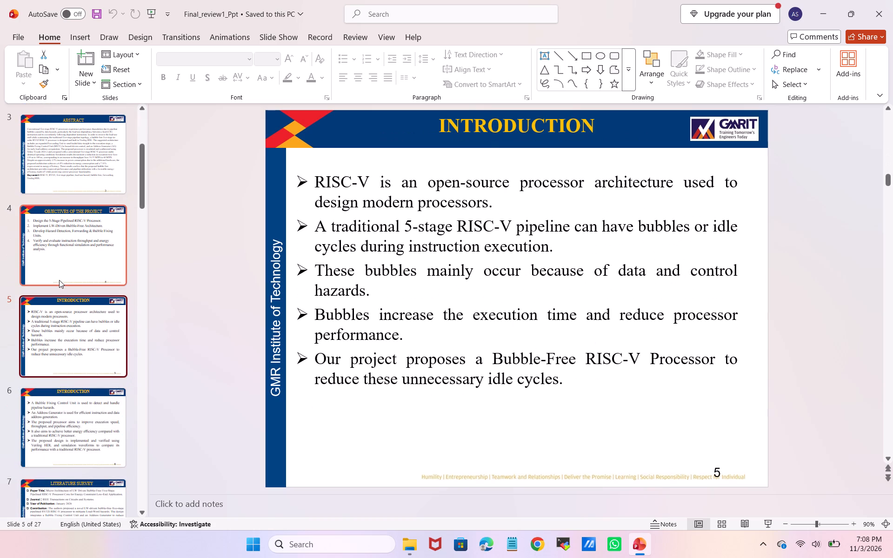
key(Down)
key(Up)
key(Up)
key(Down)
key(Up)
key(Up)
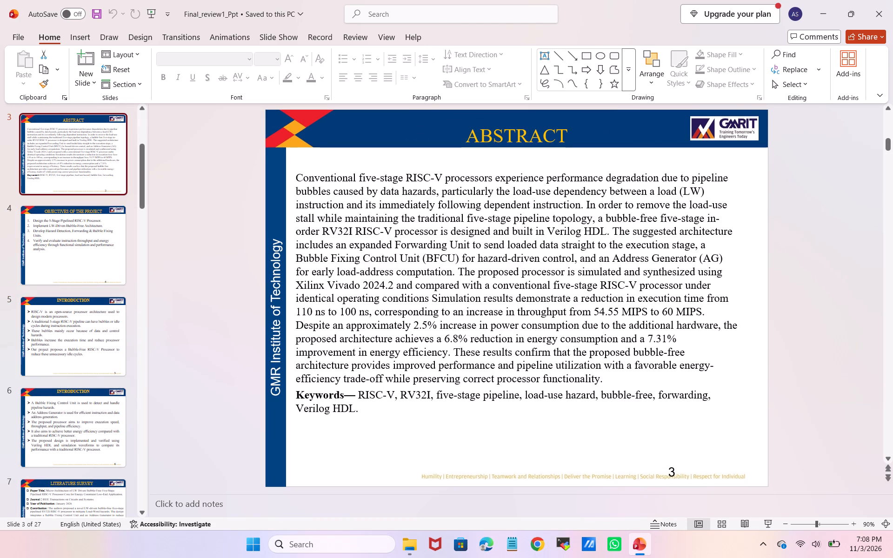
Justify the whole abstract text, including the keywords line, on slide 3.
drag(297, 177, 393, 379)
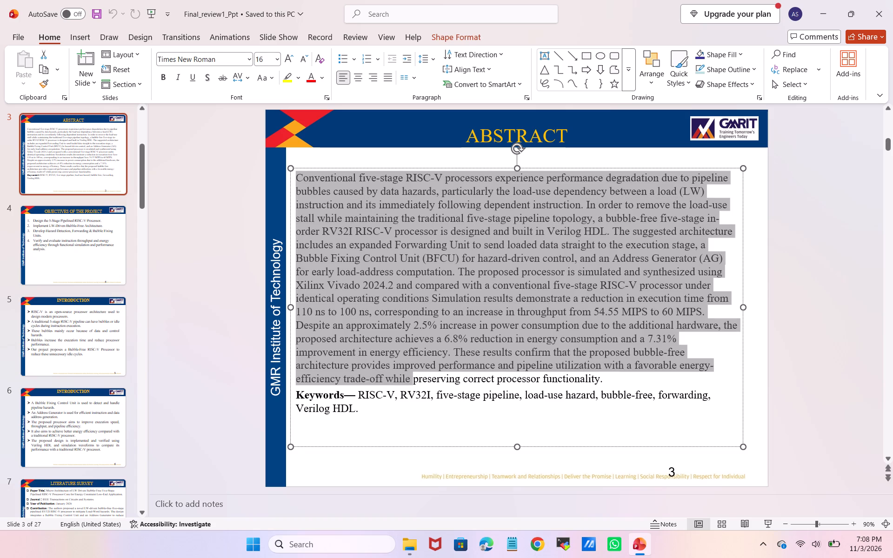
drag(393, 379, 432, 356)
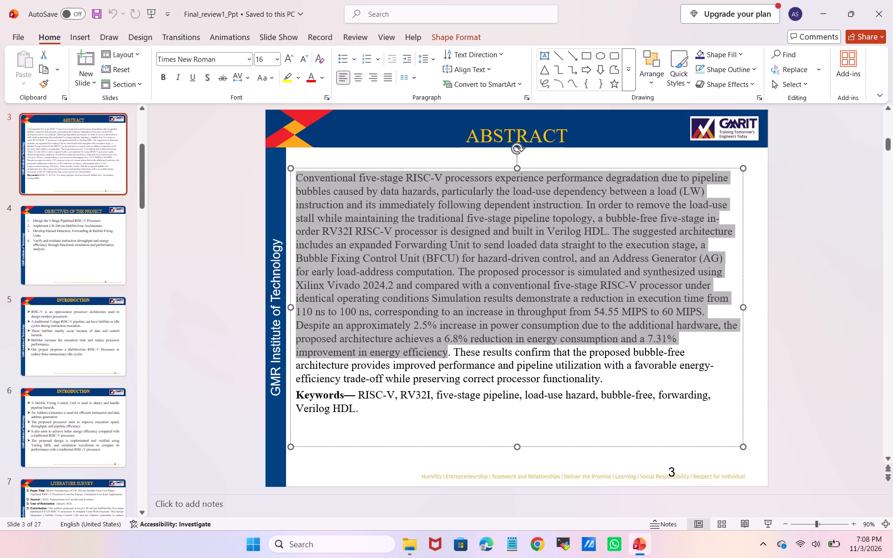
drag(432, 356, 433, 356)
click(305, 174)
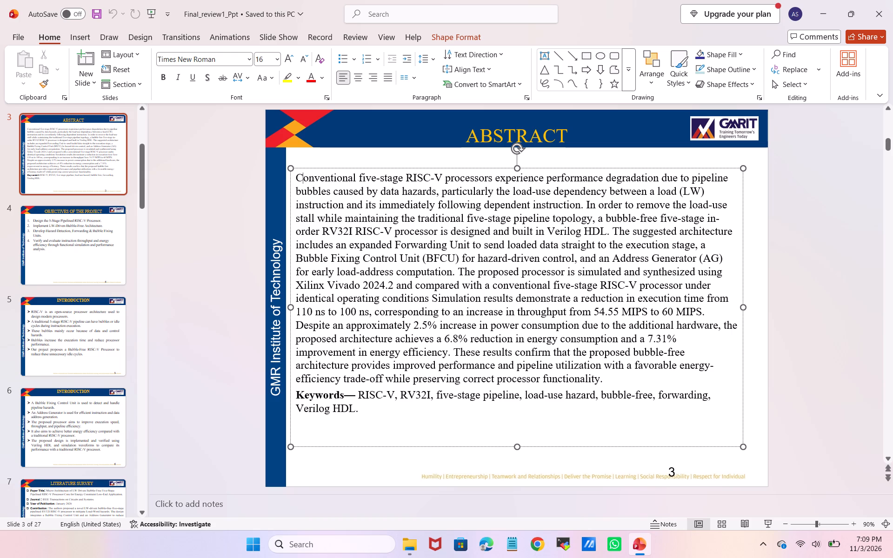
drag(296, 173, 453, 415)
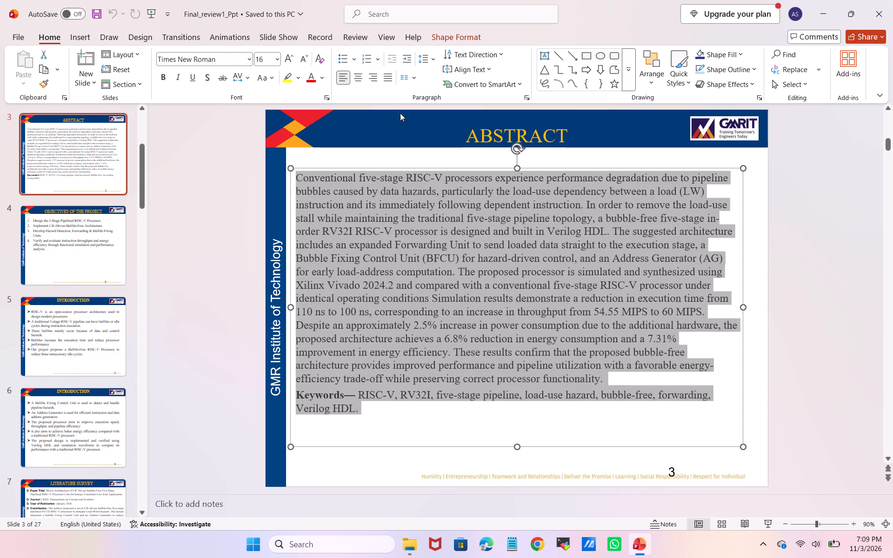
click(391, 71)
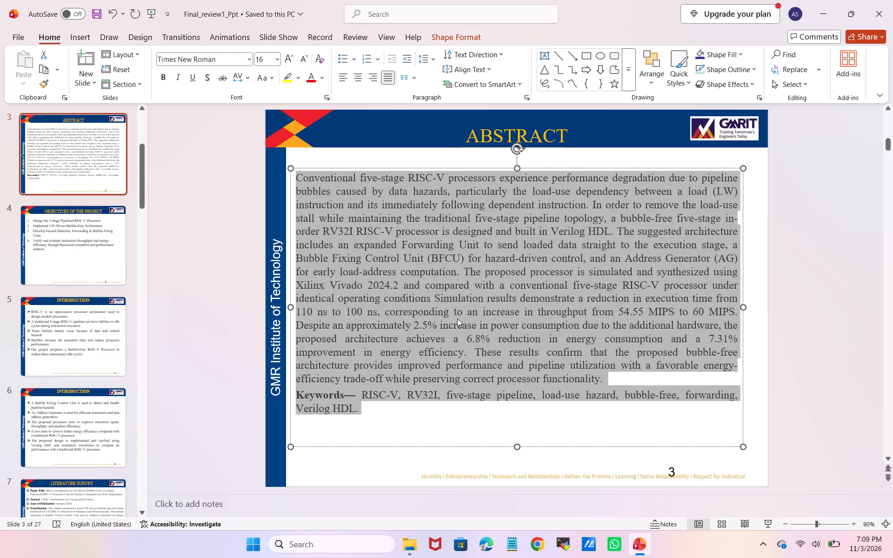
click(459, 324)
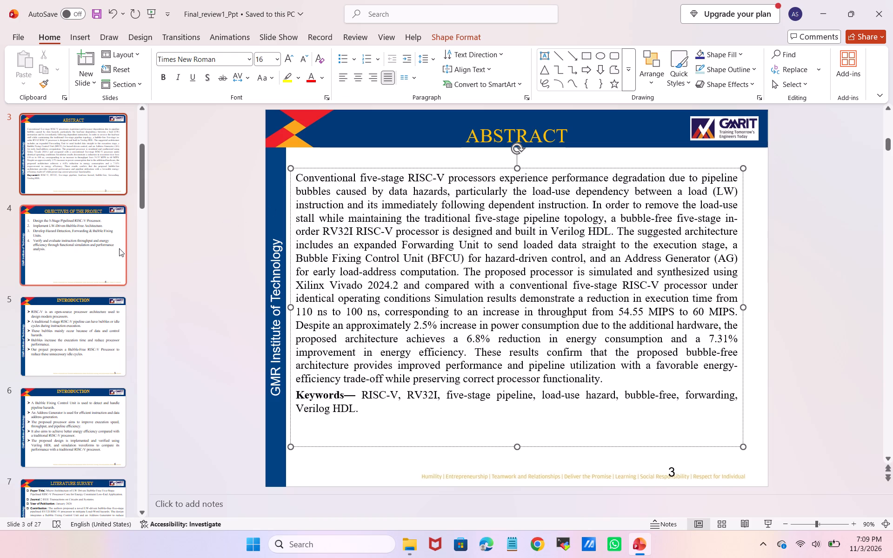
Review the slides from the Abstract through the Literature Survey and Gap Analysis to the Proposed Methodology flowchart on slide 11.
click(119, 248)
click(100, 171)
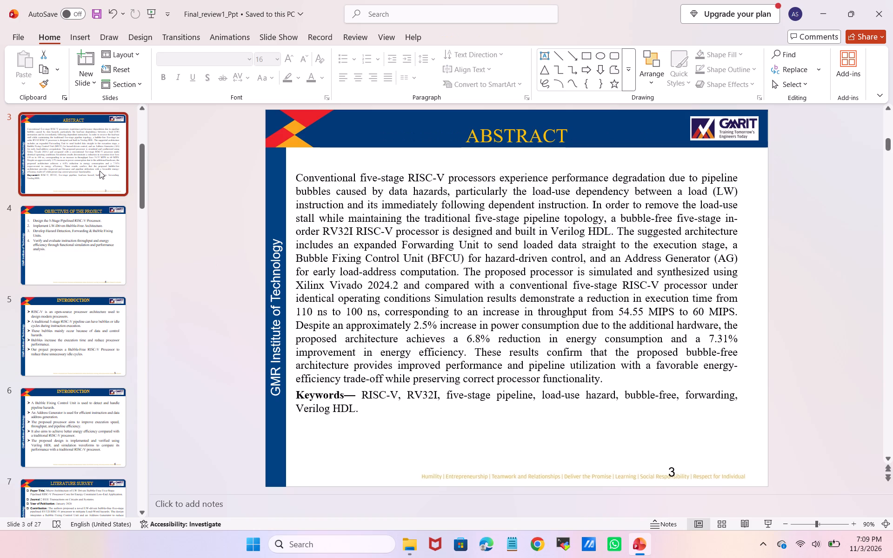
click(85, 266)
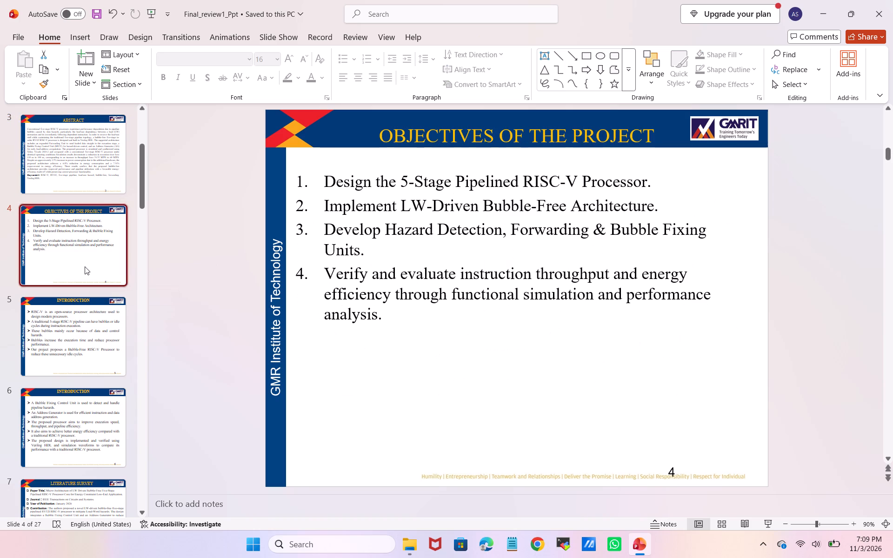
click(95, 356)
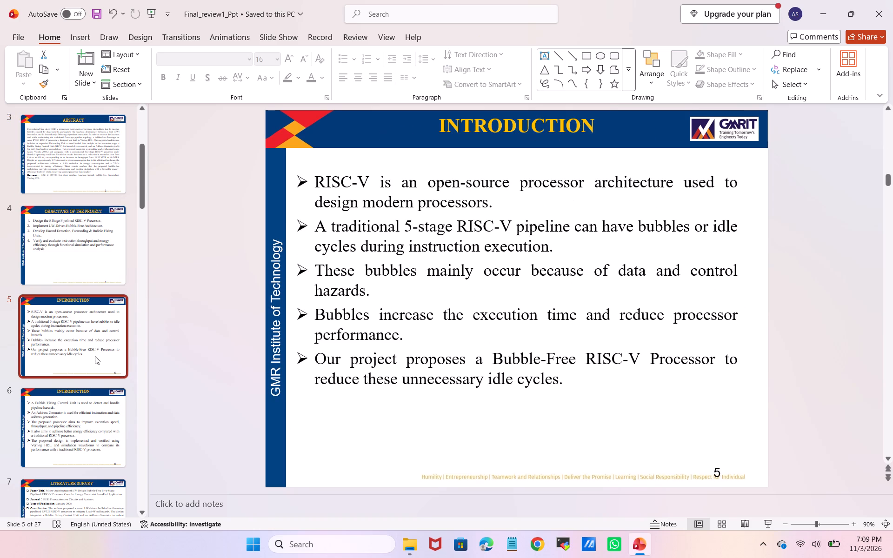
scroll(95, 356, down, 1)
click(95, 356)
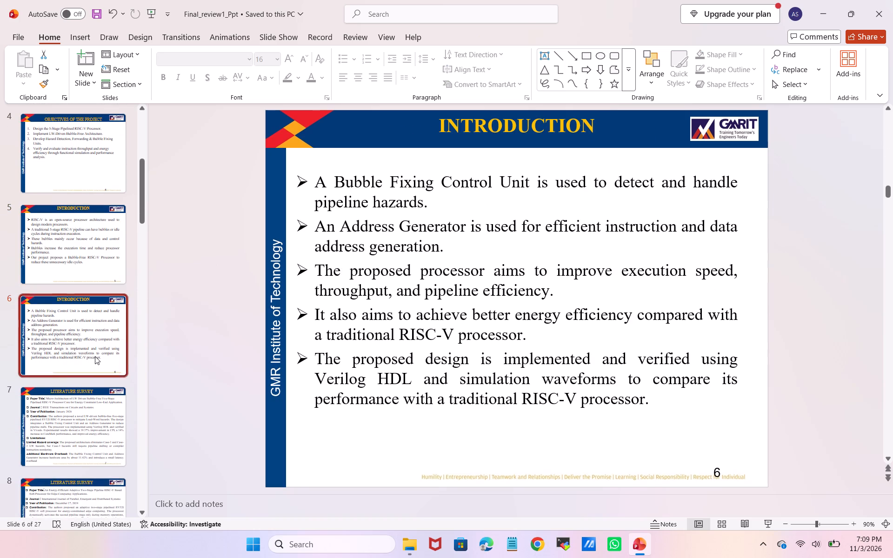
scroll(95, 356, down, 1)
click(95, 356)
scroll(95, 356, down, 1)
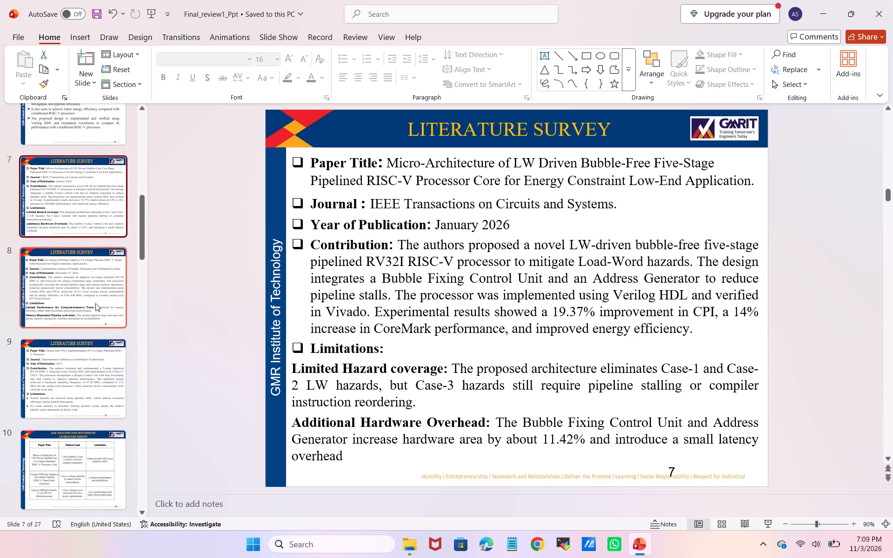
scroll(95, 303, down, 1)
click(95, 303)
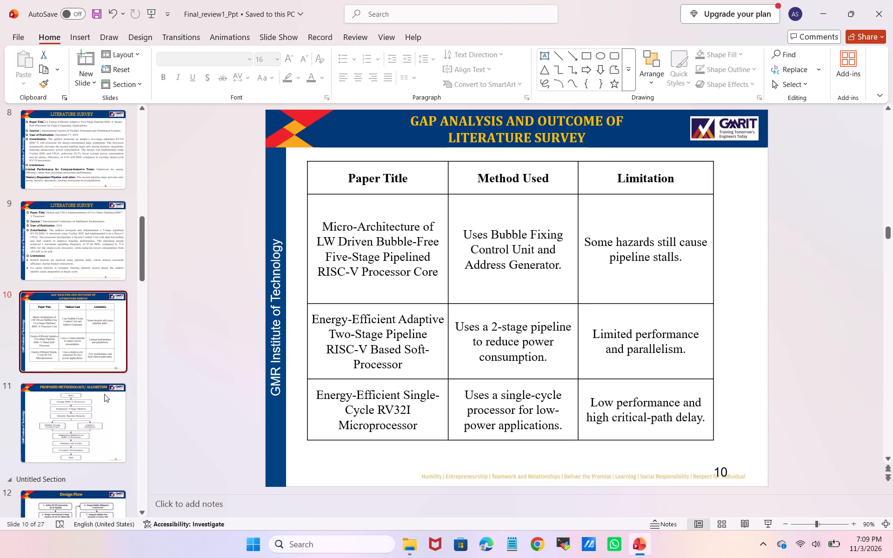
click(93, 414)
scroll(93, 414, down, 1)
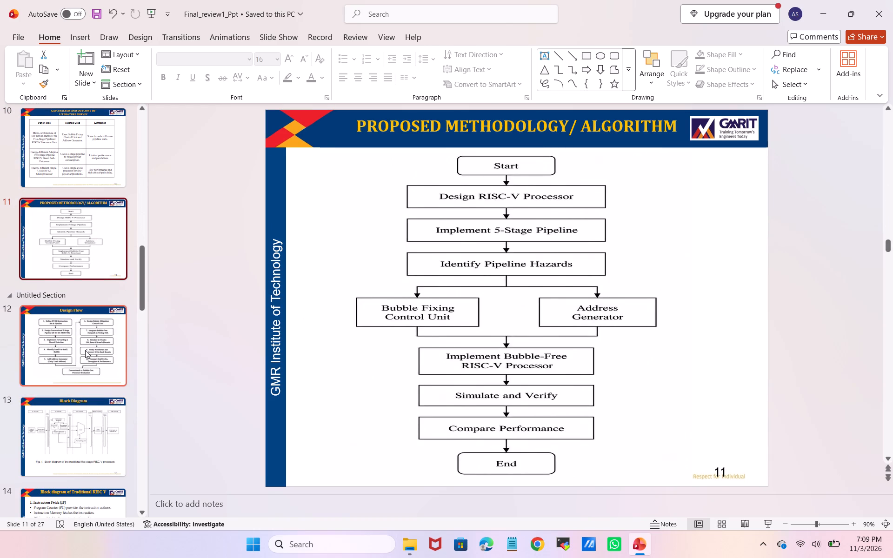
Examine the Design Flow slide, the Block Diagram slide and the Traditional RISC V explanation on slides 12 to 14.
click(85, 350)
click(87, 249)
click(97, 413)
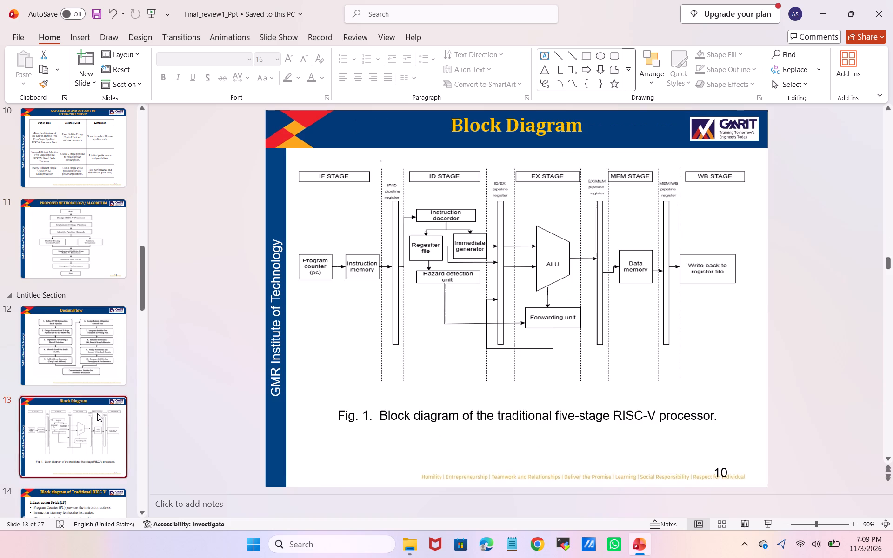
click(87, 356)
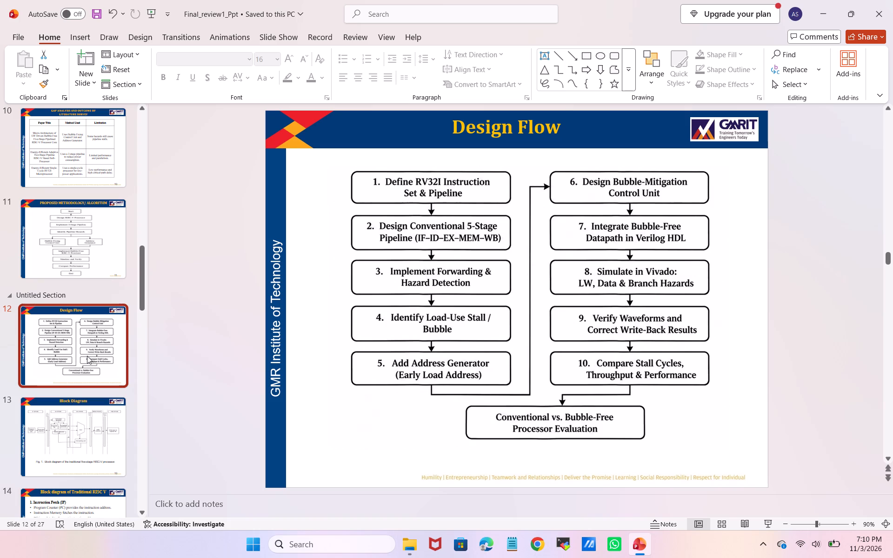
key(Down)
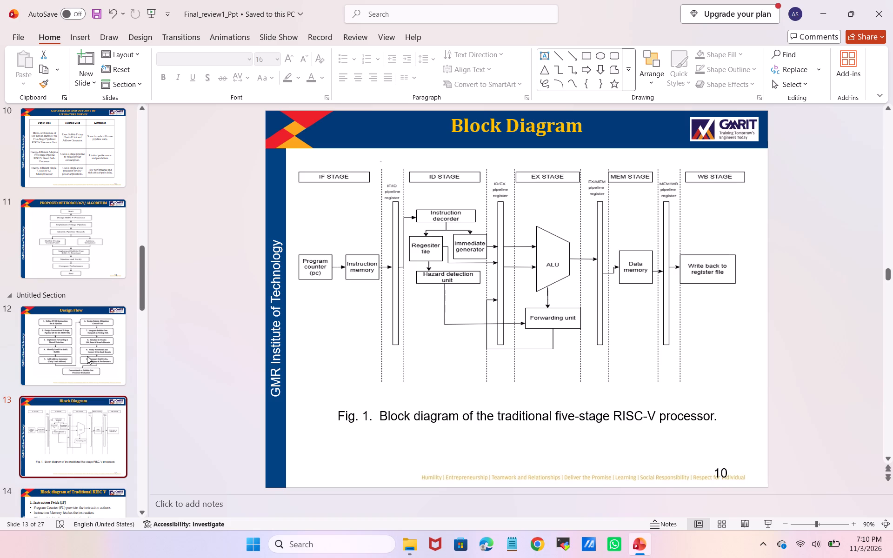
key(Down)
key(Up)
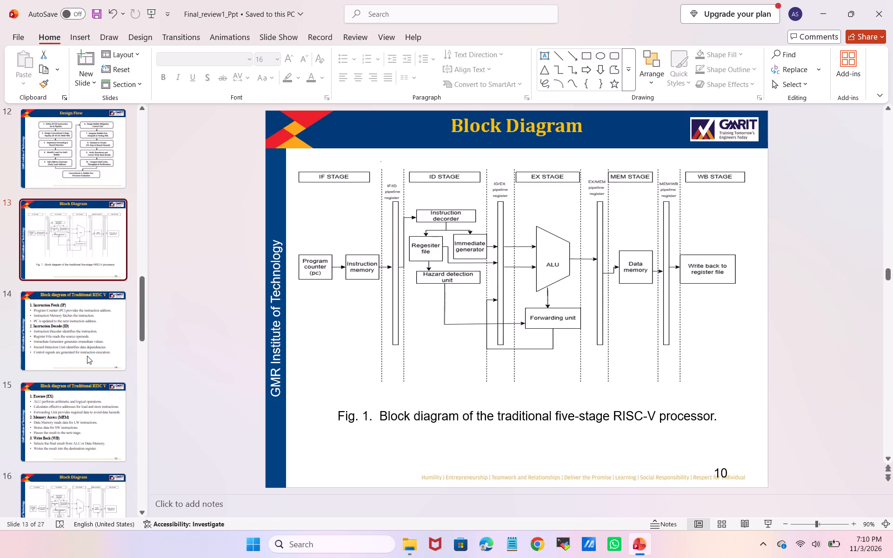
key(Down)
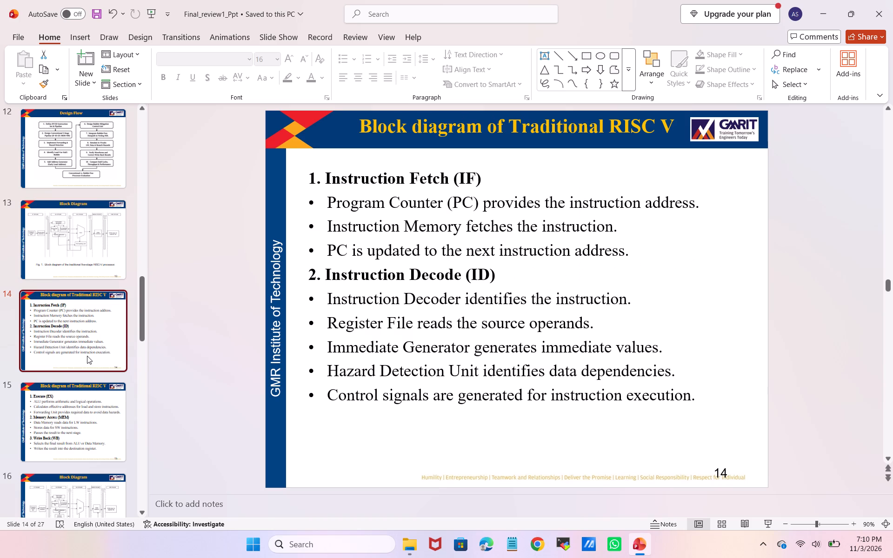
key(Up)
key(Up)
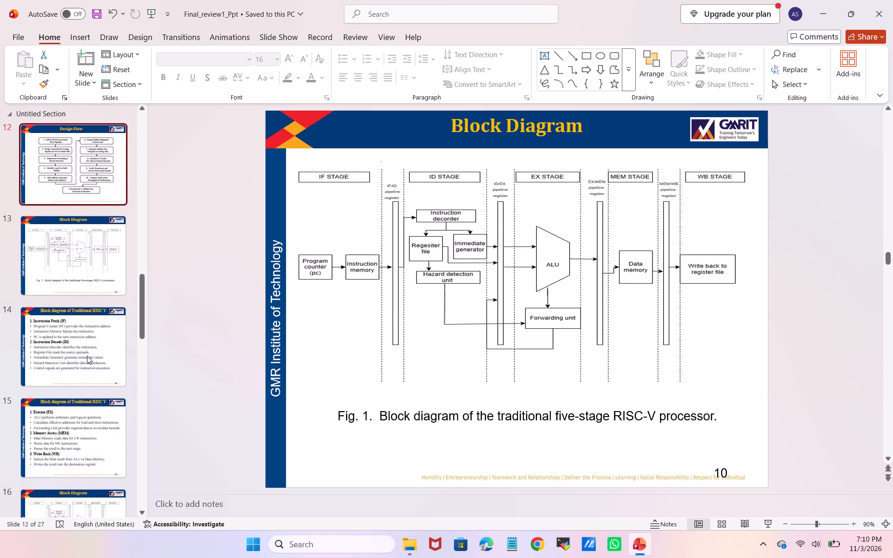
Recheck the slides from the Proposed Methodology flowchart through the Block Diagram to the Traditional RISC V explanation, slides 11 to 15.
key(Up)
key(Up)
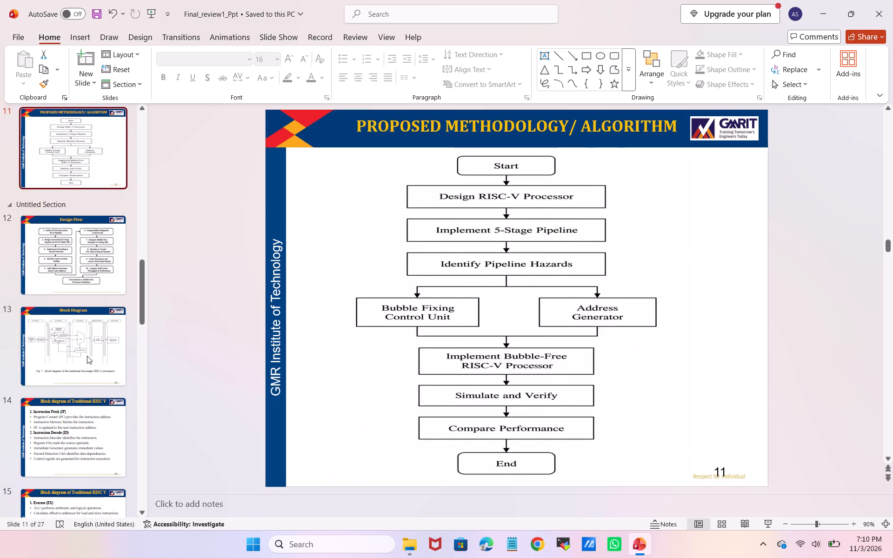
key(Down)
key(Down)
key(Down)
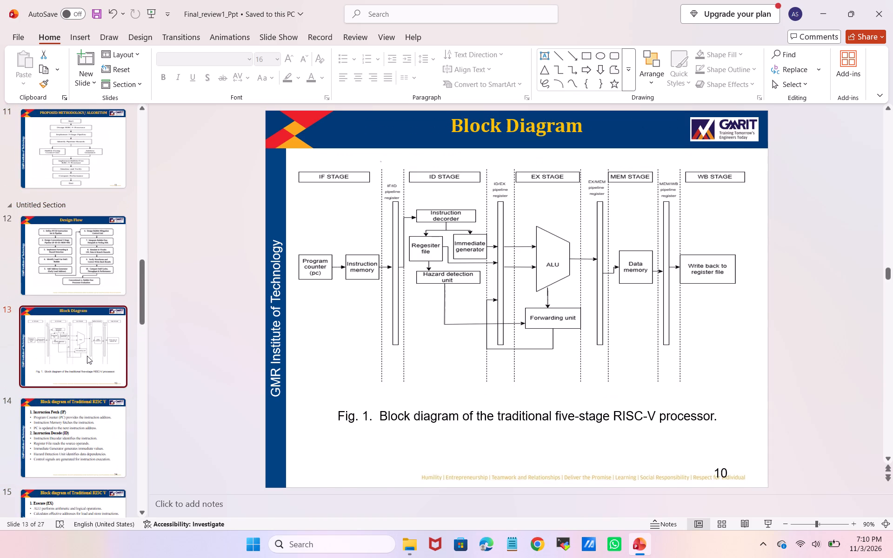
key(Down)
key(Up)
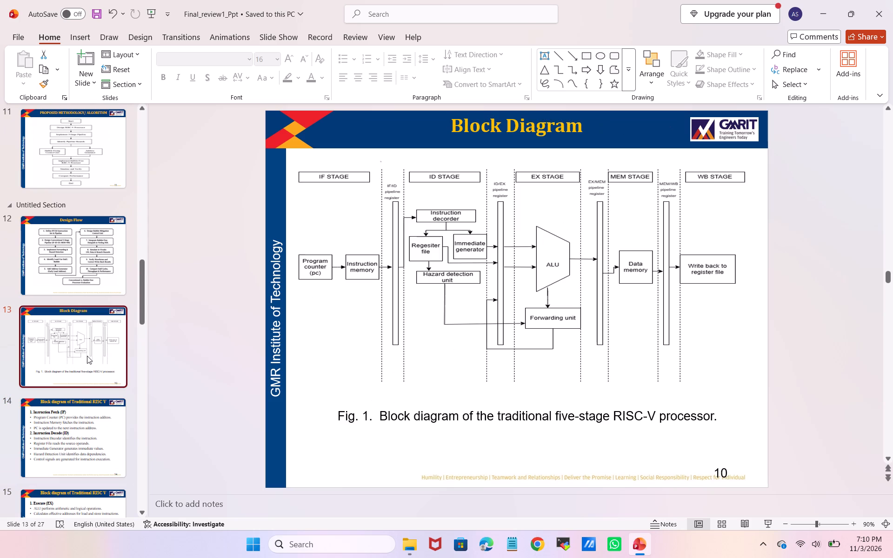
key(Down)
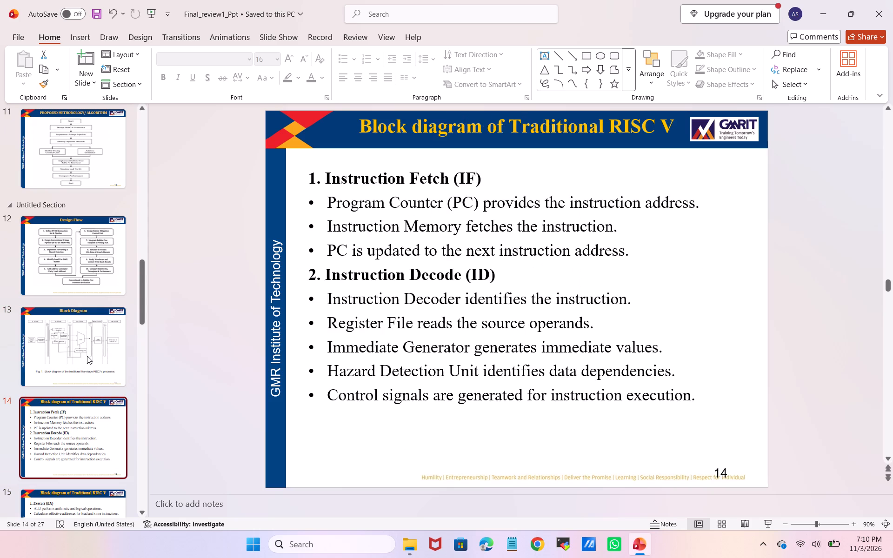
key(Up)
key(Down)
key(Down)
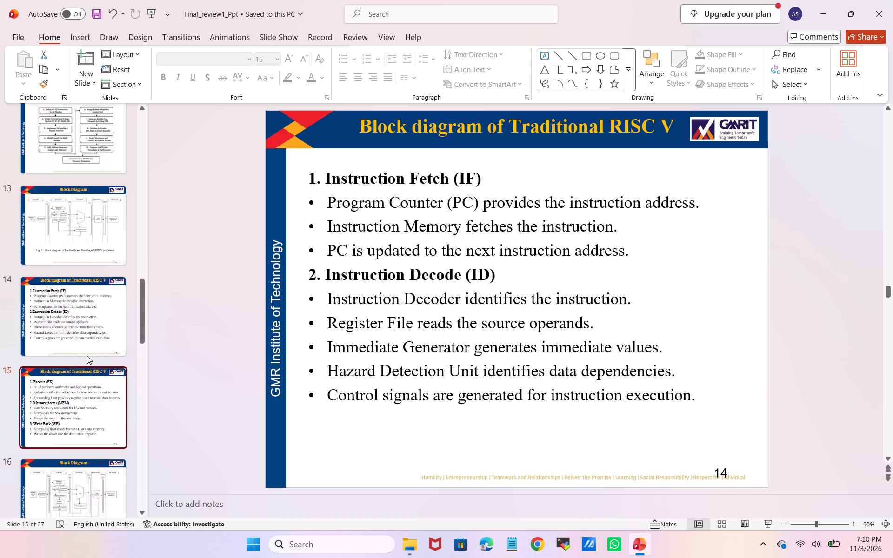
Recheck the five-stage Block Diagram slide against the Traditional RISC V explanation on slides 13 to 15.
key(Up)
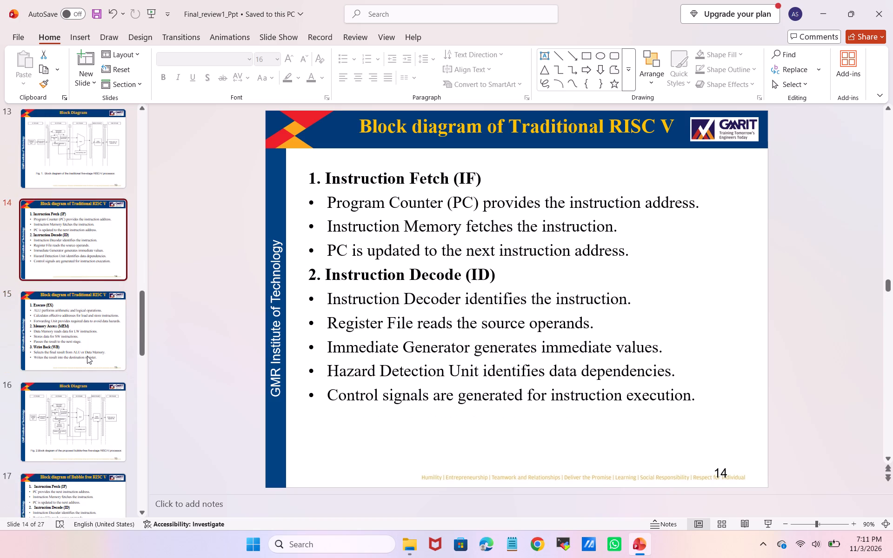
key(Up)
scroll(87, 356, up, 1)
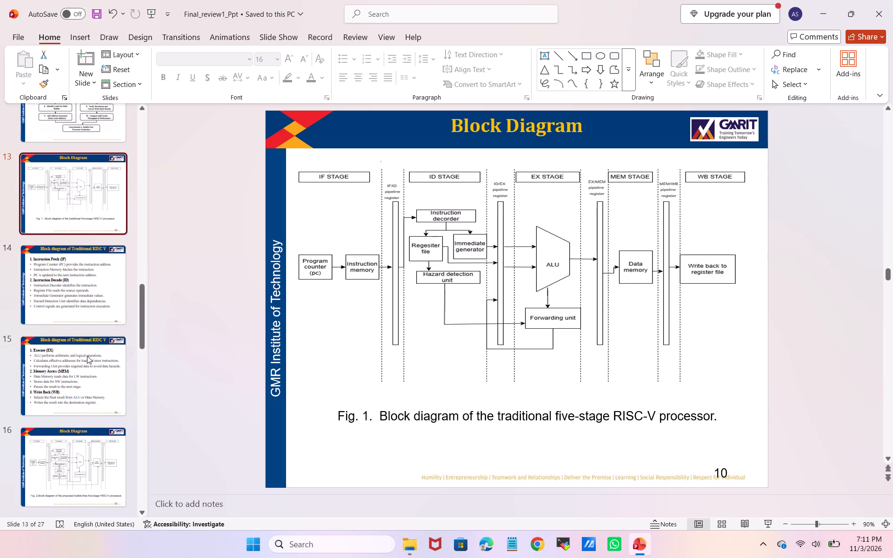
scroll(87, 356, up, 1)
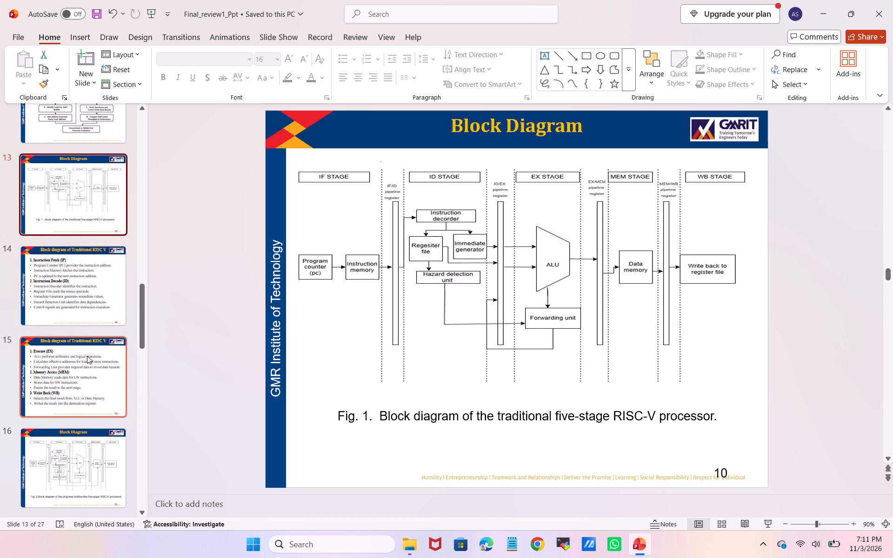
key(Down)
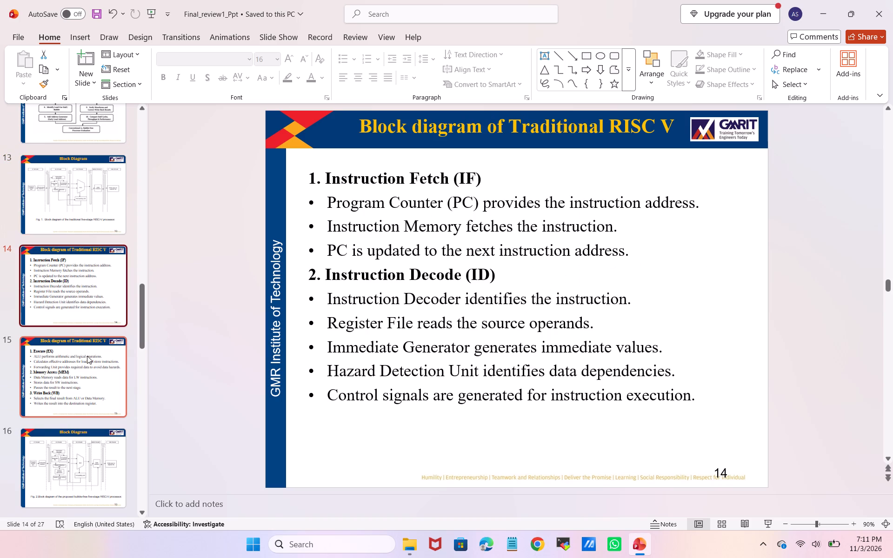
key(Down)
key(Up)
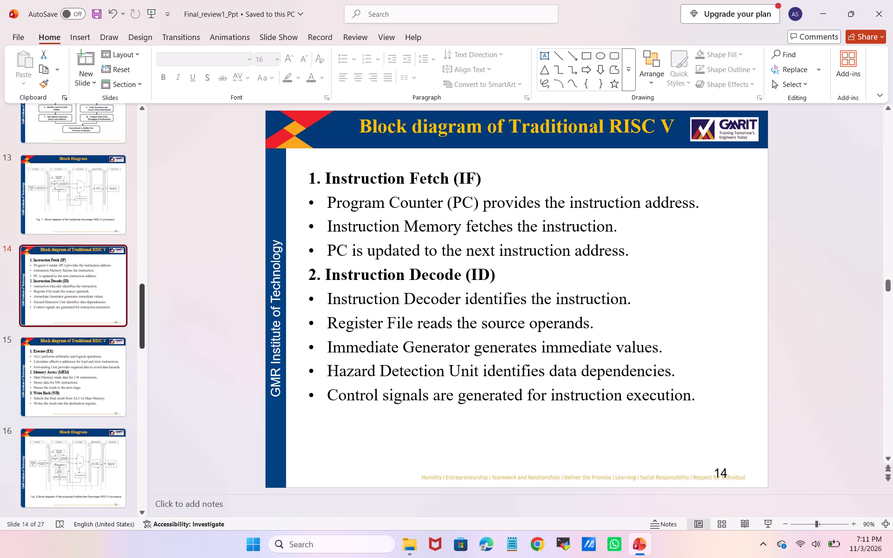
Switch to Google Chrome and open the browser profile with the teal A avatar.
click(545, 536)
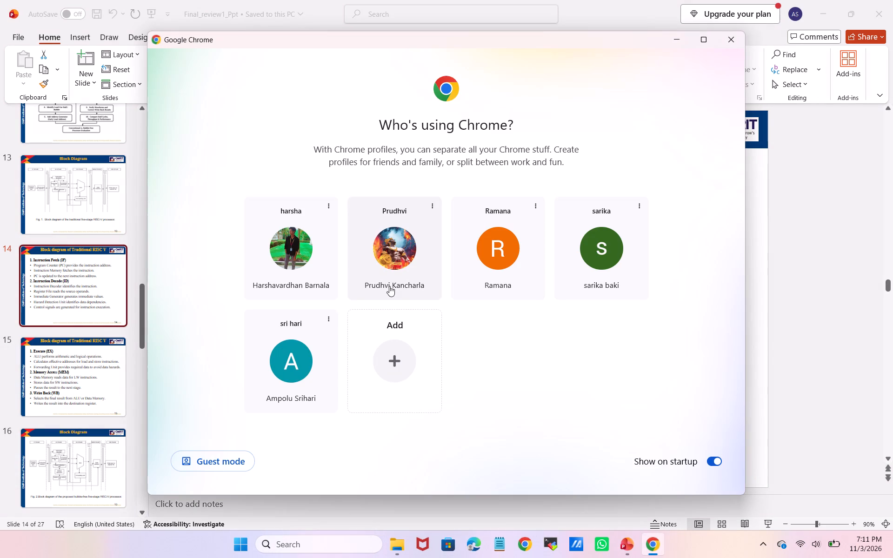
double_click(290, 360)
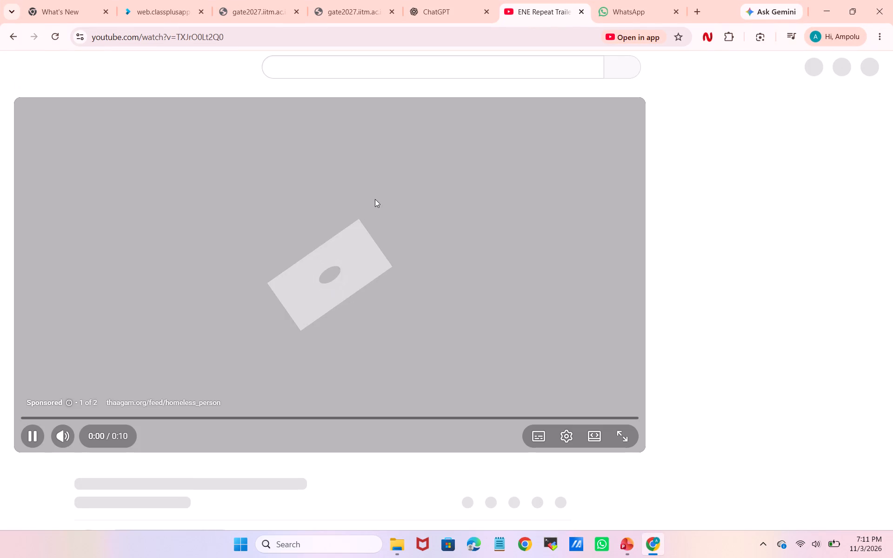
click(383, 206)
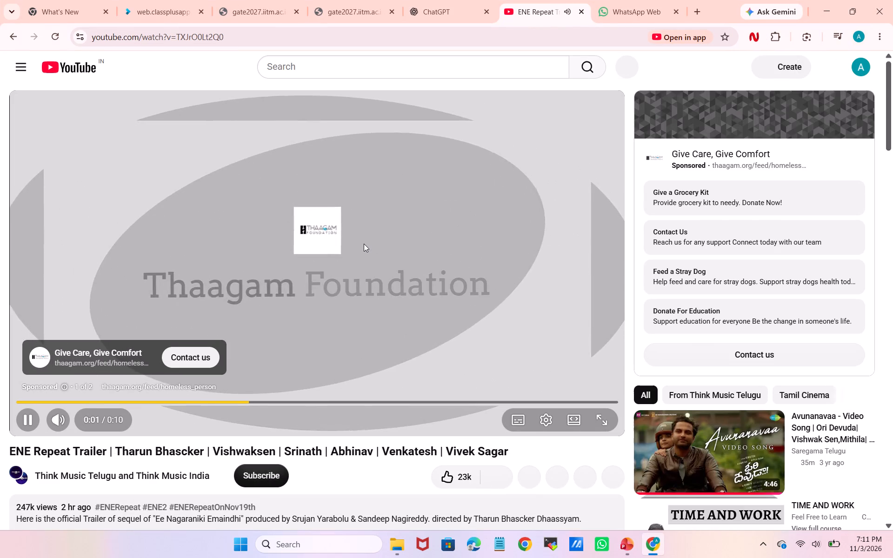
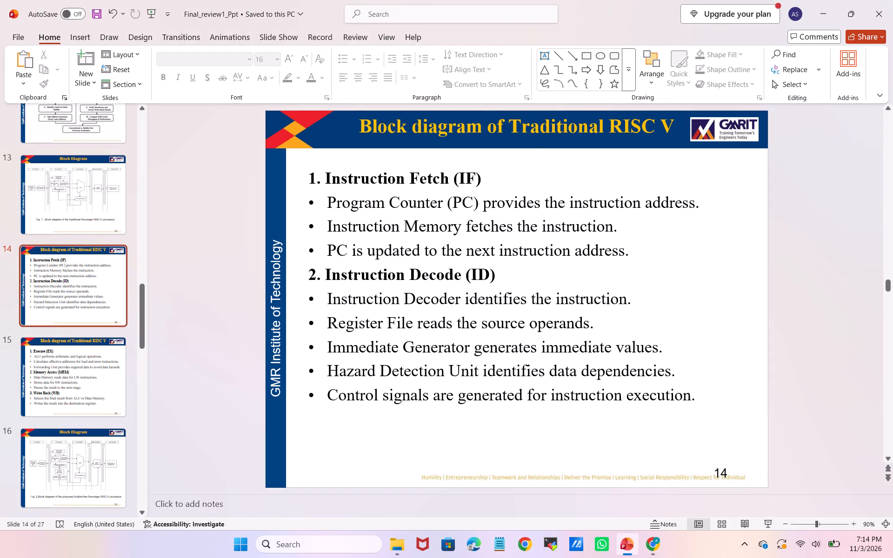
click(696, 394)
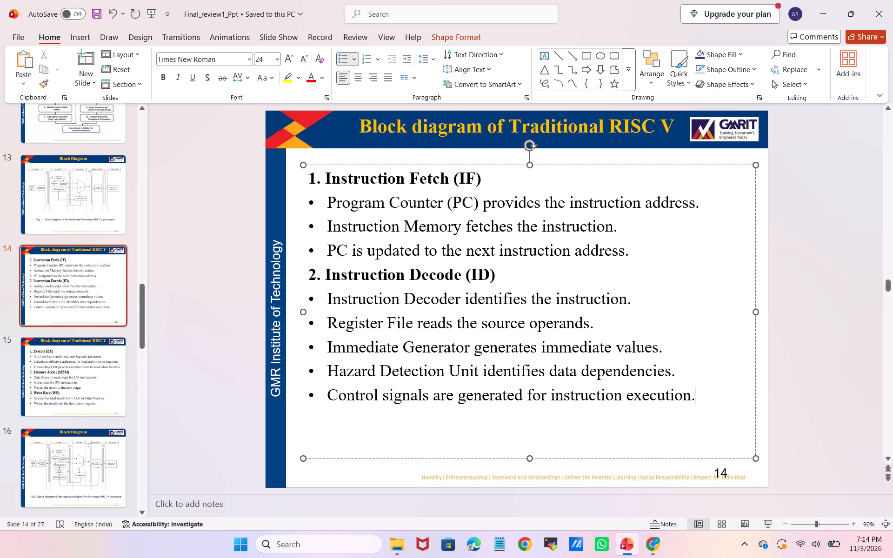
drag(696, 394, 320, 184)
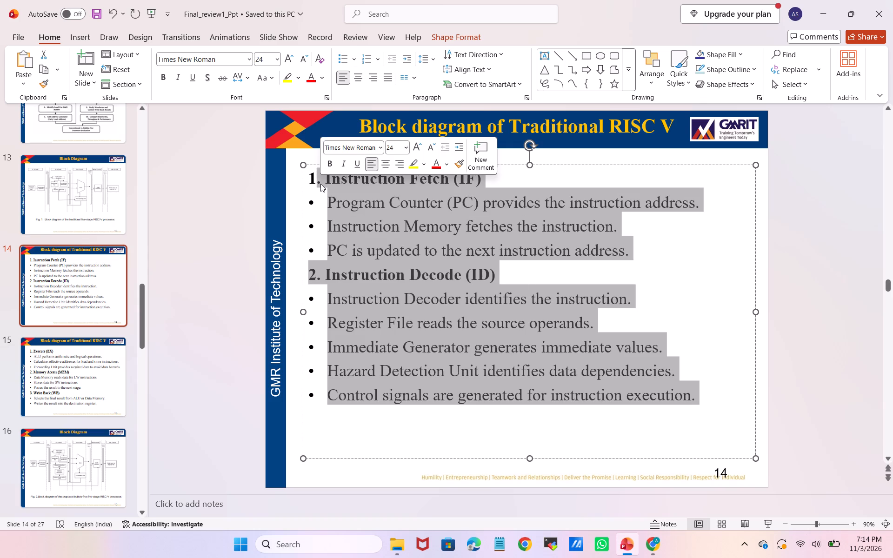
key(ctrl+v)
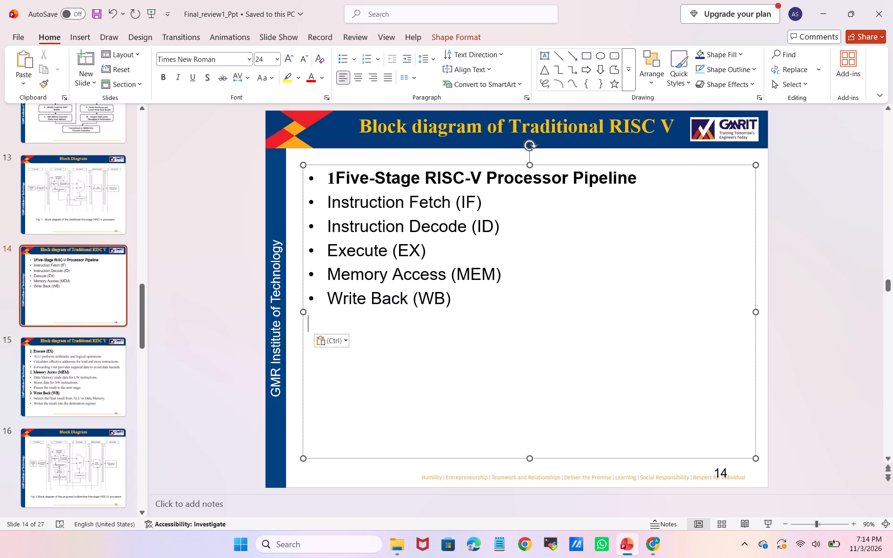
Set the font of the pasted heading and stage list on slide 14 to Times New Roman.
drag(466, 293, 306, 178)
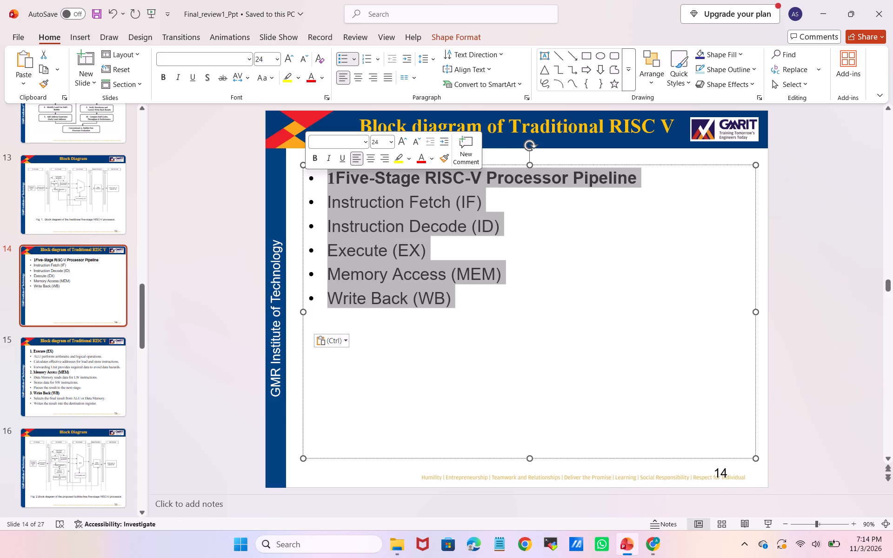
click(366, 139)
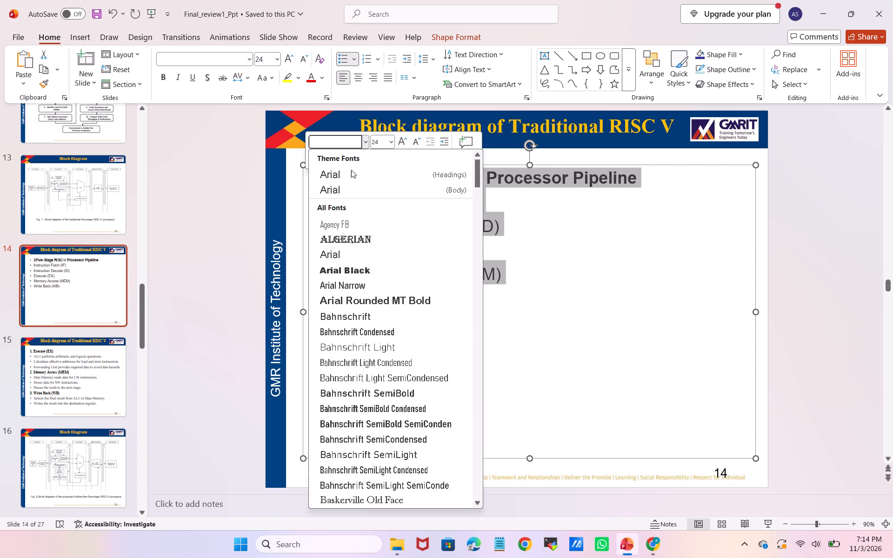
click(334, 141)
text(times)
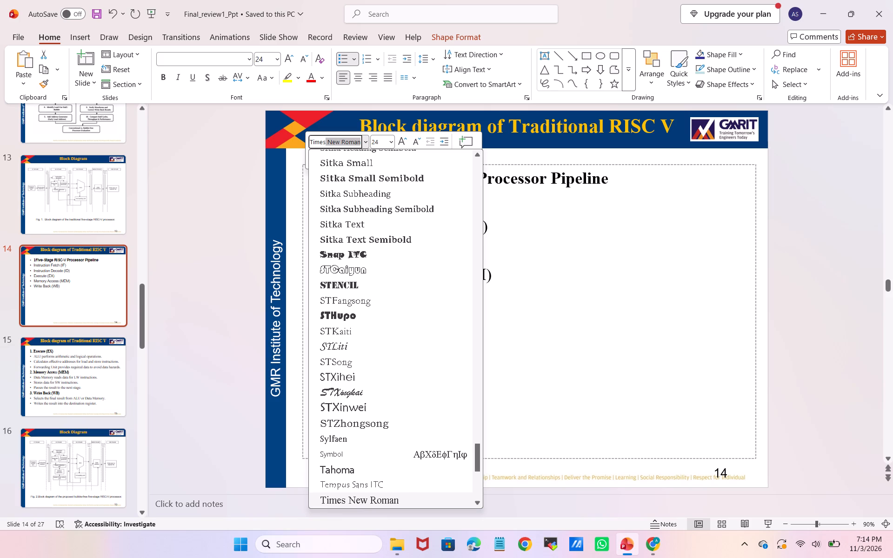
key(Return)
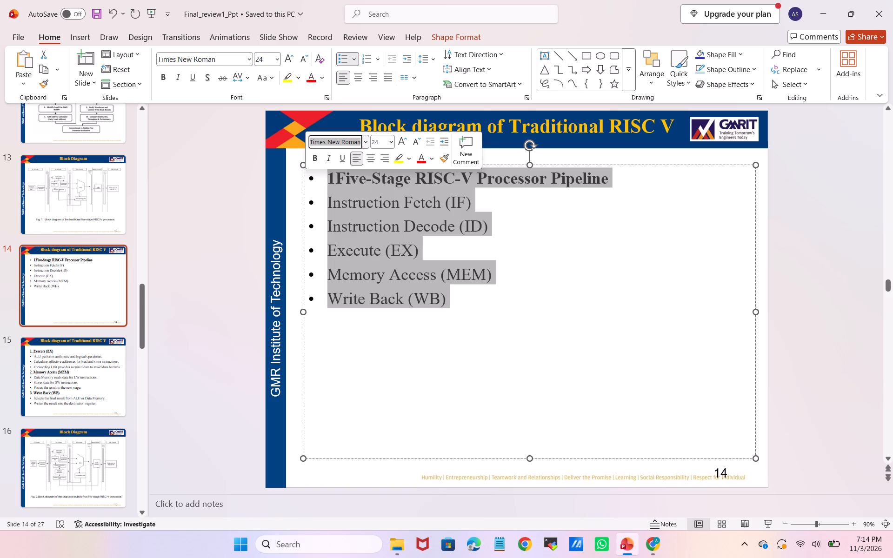
click(475, 253)
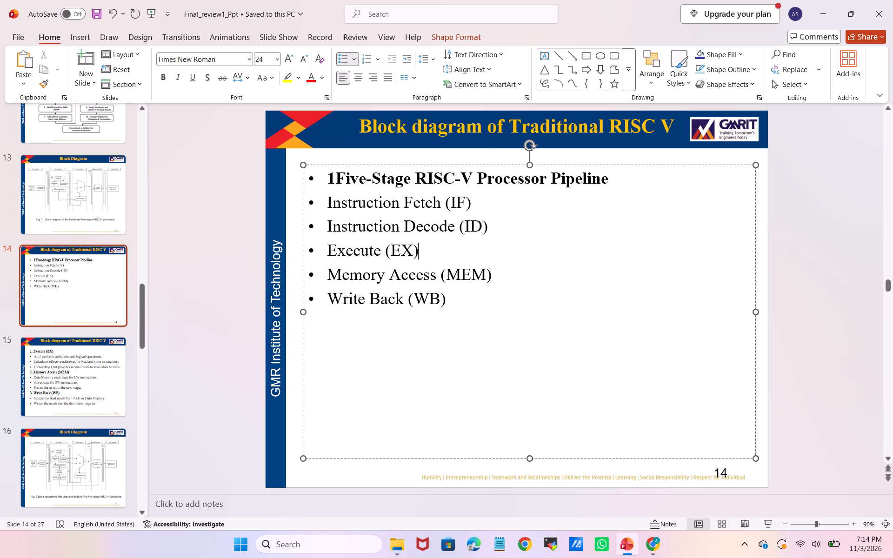
Remove the stray "1" and the bullet from the Five-Stage RISC-V Processor Pipeline heading line.
click(333, 177)
key(BackSpace)
key(BackSpace)
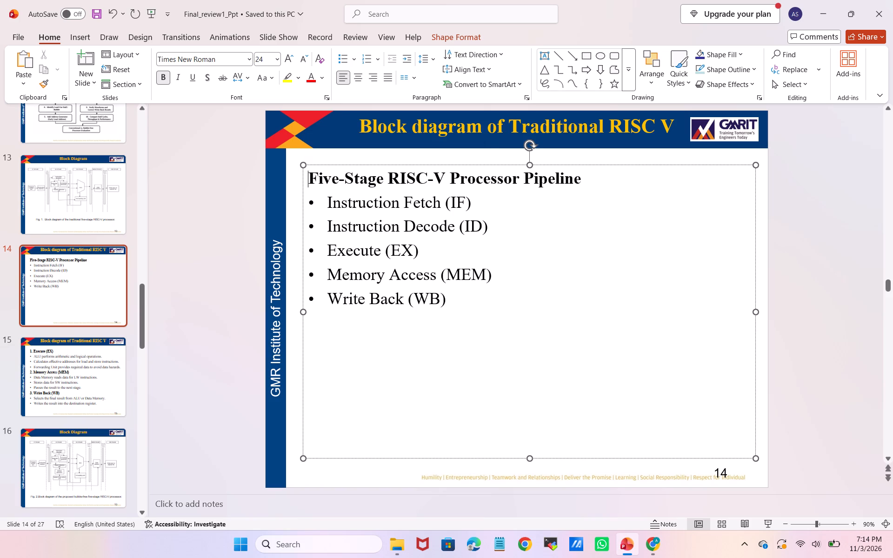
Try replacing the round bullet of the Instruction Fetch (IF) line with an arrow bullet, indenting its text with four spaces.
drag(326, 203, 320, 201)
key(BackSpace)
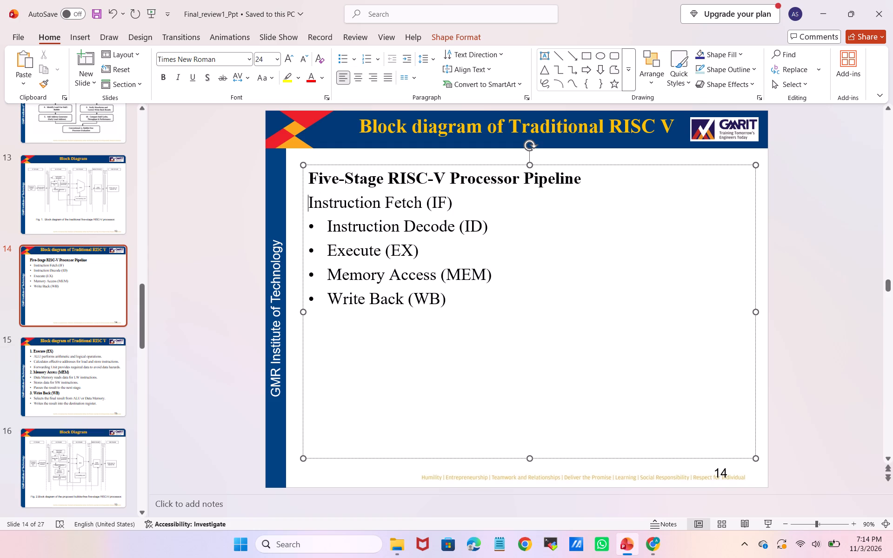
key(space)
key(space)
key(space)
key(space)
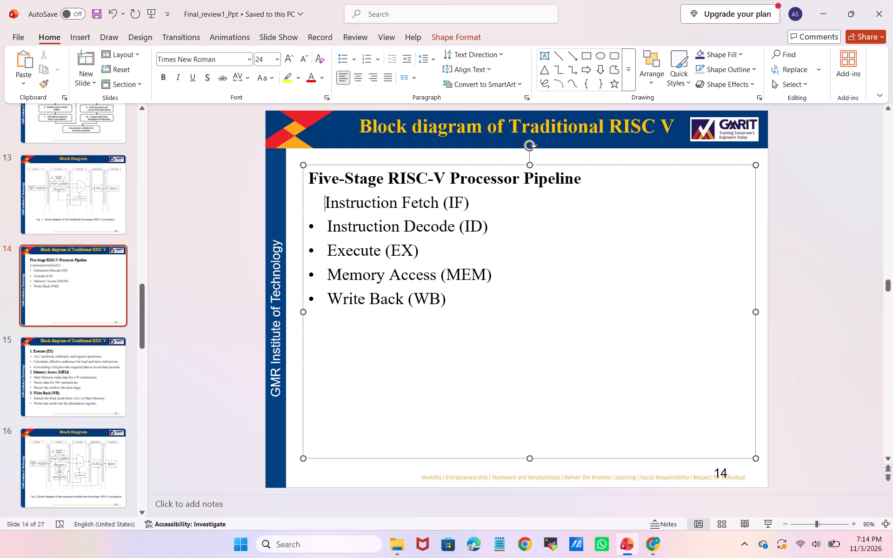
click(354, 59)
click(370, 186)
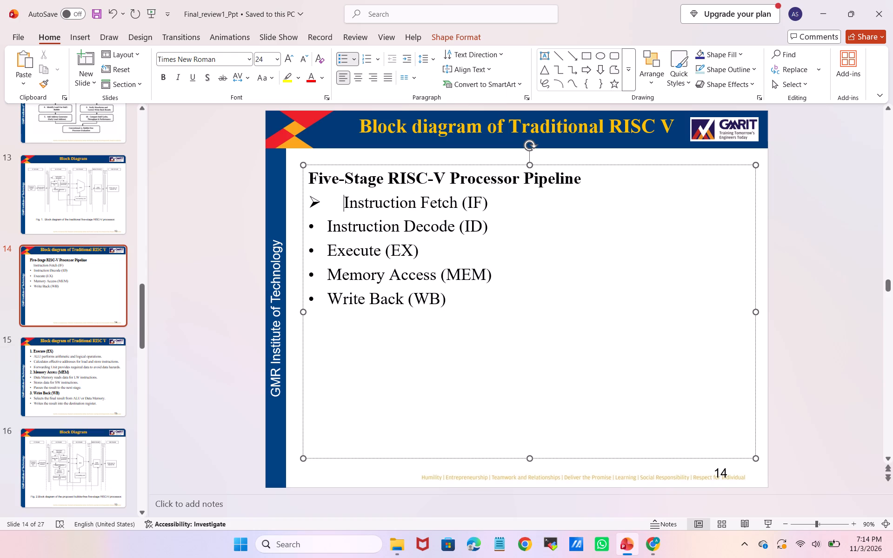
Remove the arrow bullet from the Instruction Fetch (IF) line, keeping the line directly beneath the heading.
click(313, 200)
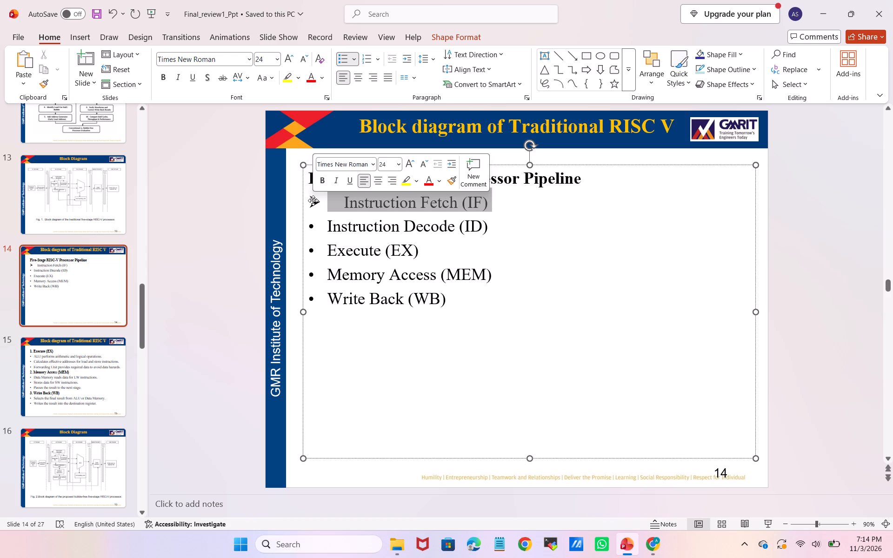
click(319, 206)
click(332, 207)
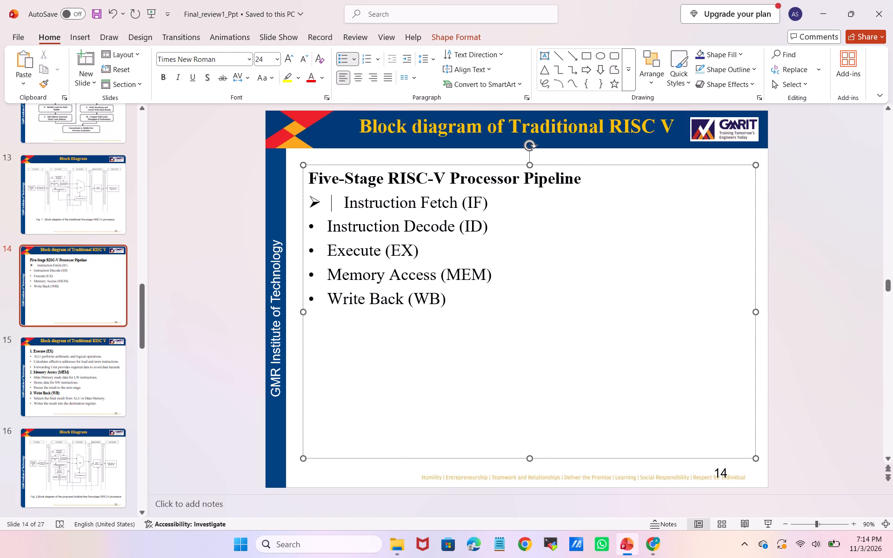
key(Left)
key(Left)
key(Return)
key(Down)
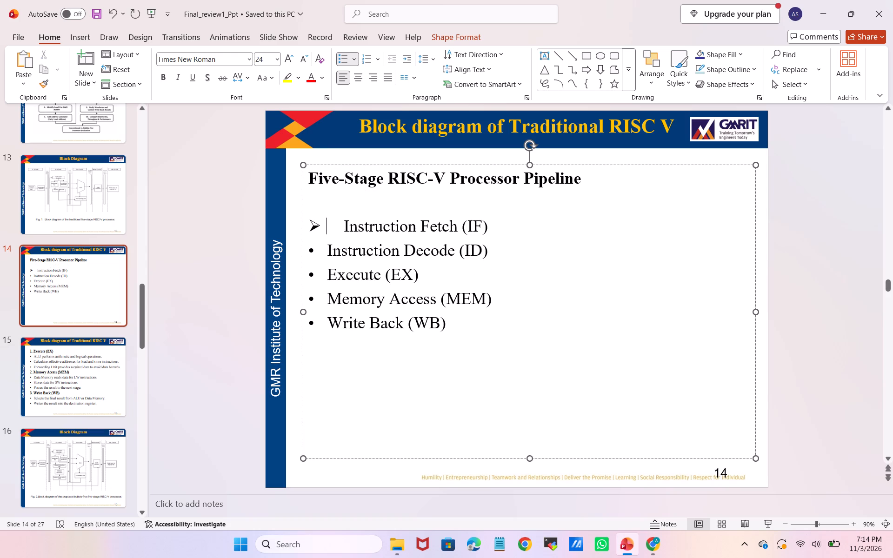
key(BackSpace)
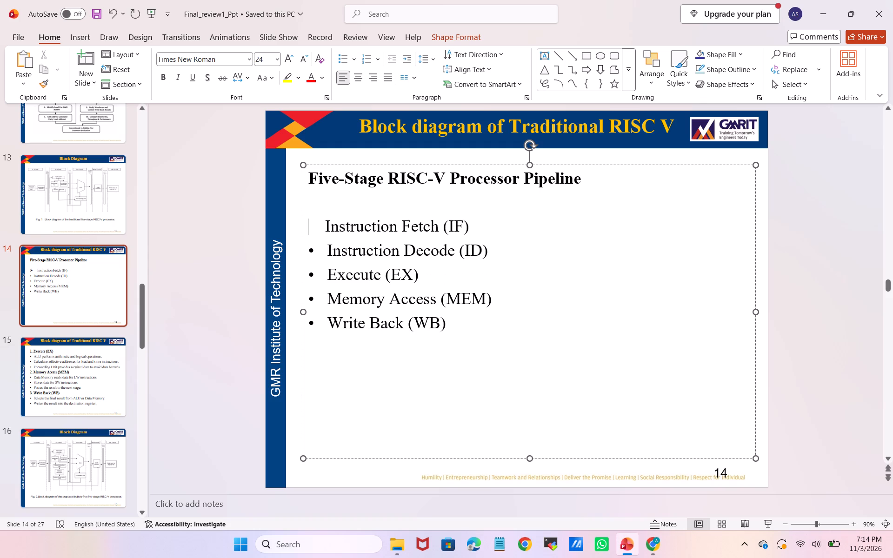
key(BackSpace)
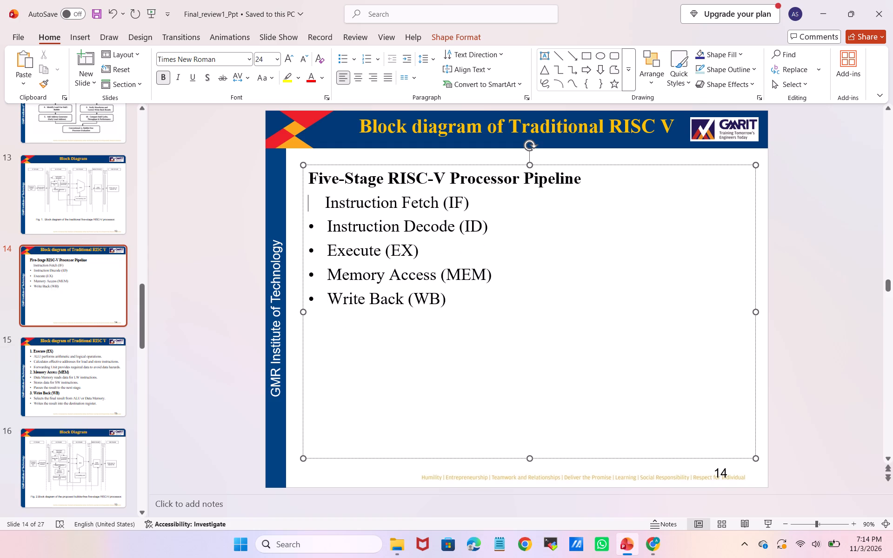
Change the bullet of the Instruction Decode (ID) line to the arrow style.
key(Right)
click(326, 197)
click(318, 221)
key(Up)
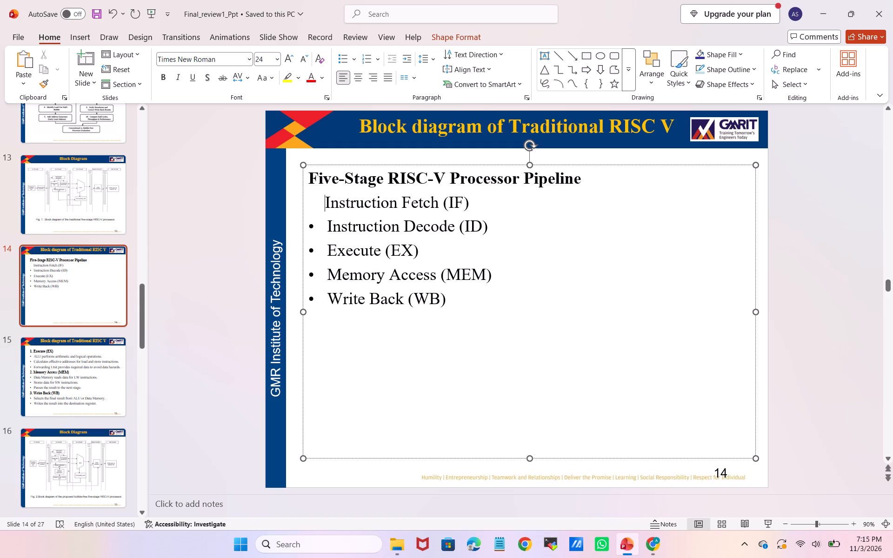
right_click(318, 221)
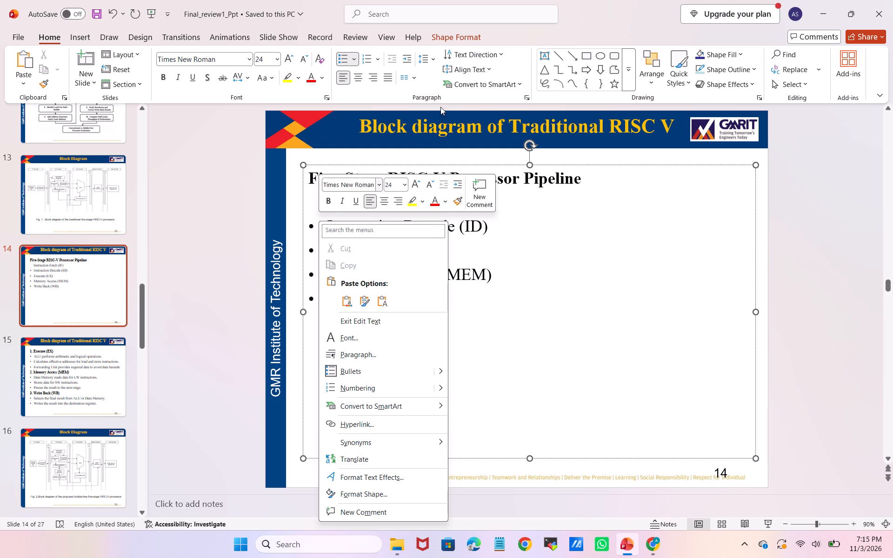
click(355, 58)
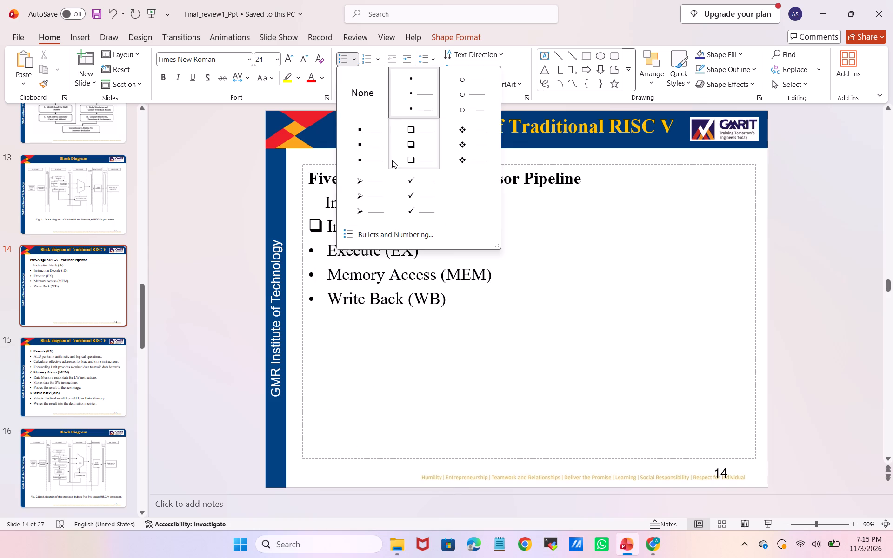
click(368, 192)
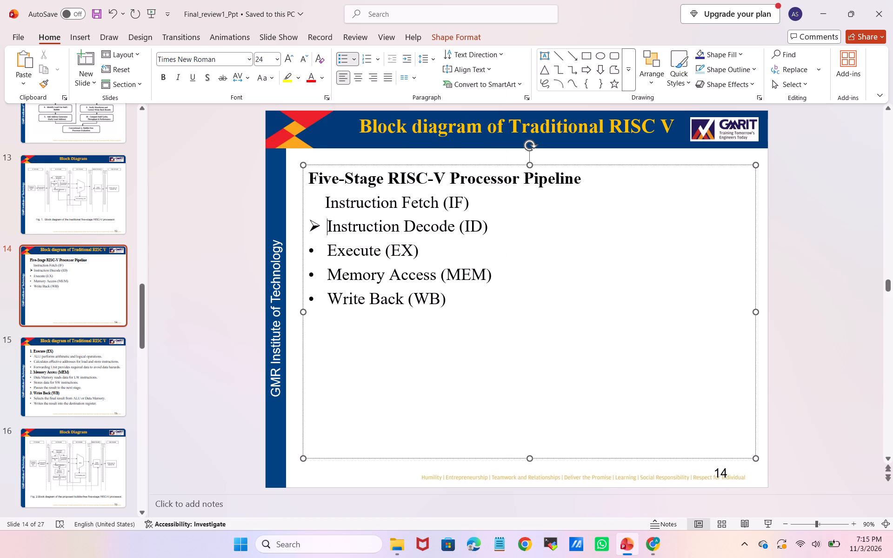
Apply an arrow bullet to the Instruction Fetch (IF) line and delete the extra spaces before its text.
click(323, 206)
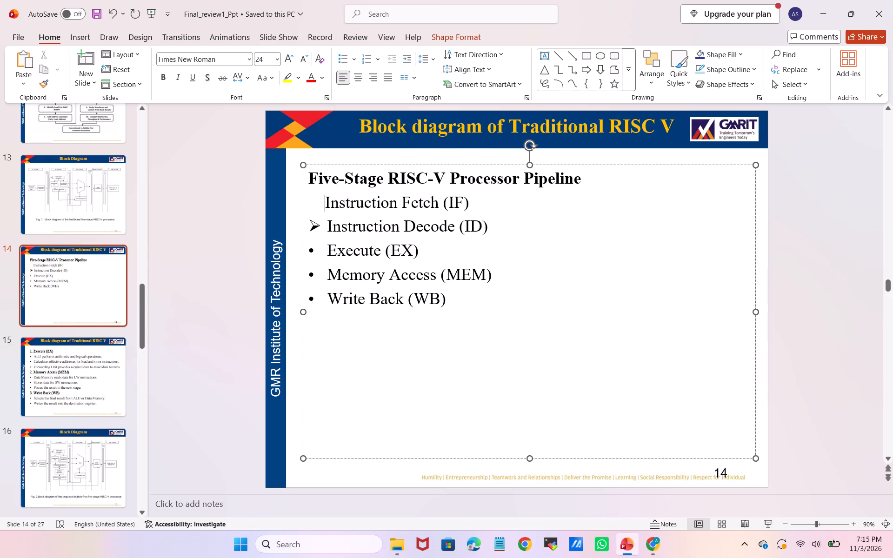
right_click(323, 206)
click(353, 57)
click(376, 198)
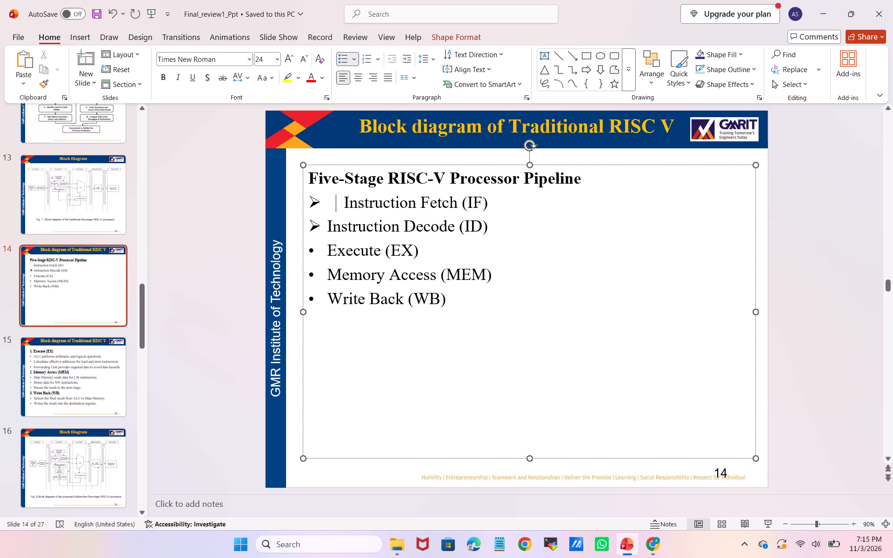
key(BackSpace)
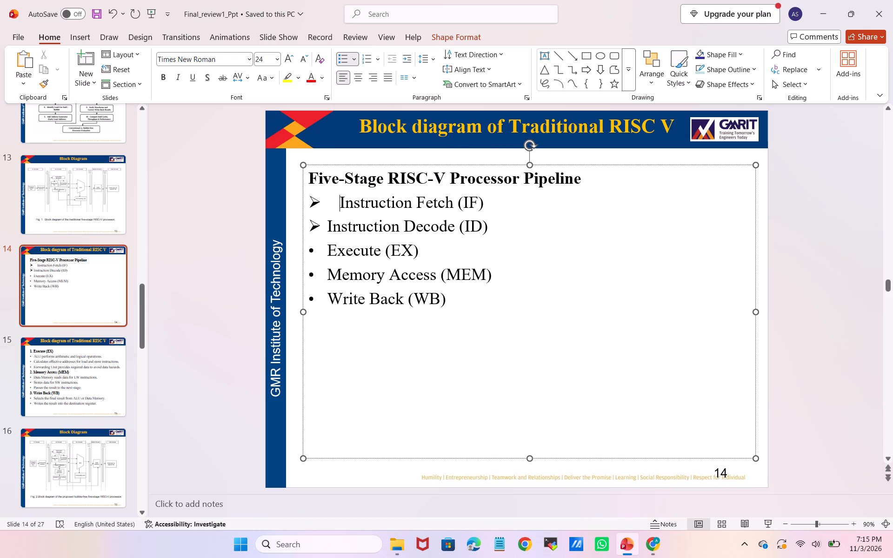
key(BackSpace)
key(BackSpace)
key(BackSpace)
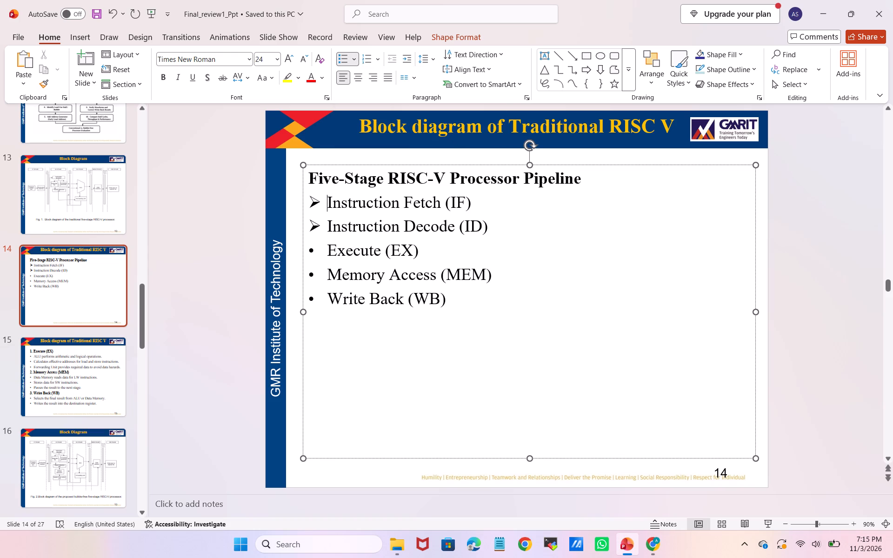
Give the Execute (EX), Memory Access (MEM) and Write Back (WB) lines the same arrow bullets as the stages above.
click(324, 250)
key(BackSpace)
key(BackSpace)
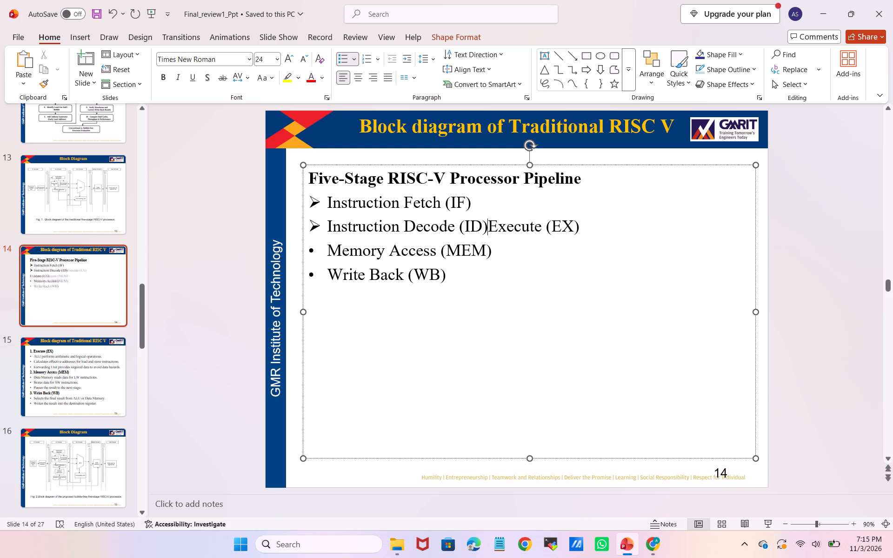
key(Return)
key(Down)
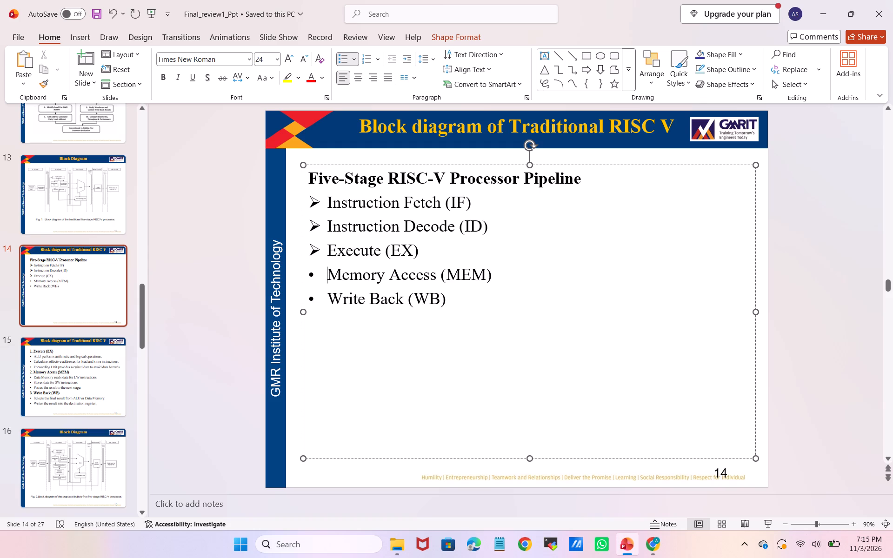
key(BackSpace)
key(BackSpace)
key(Return)
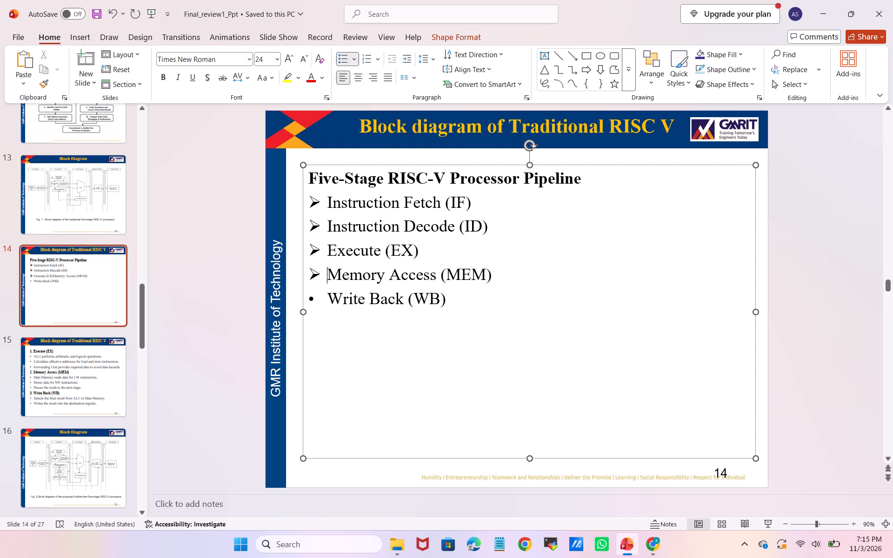
key(Down)
key(BackSpace)
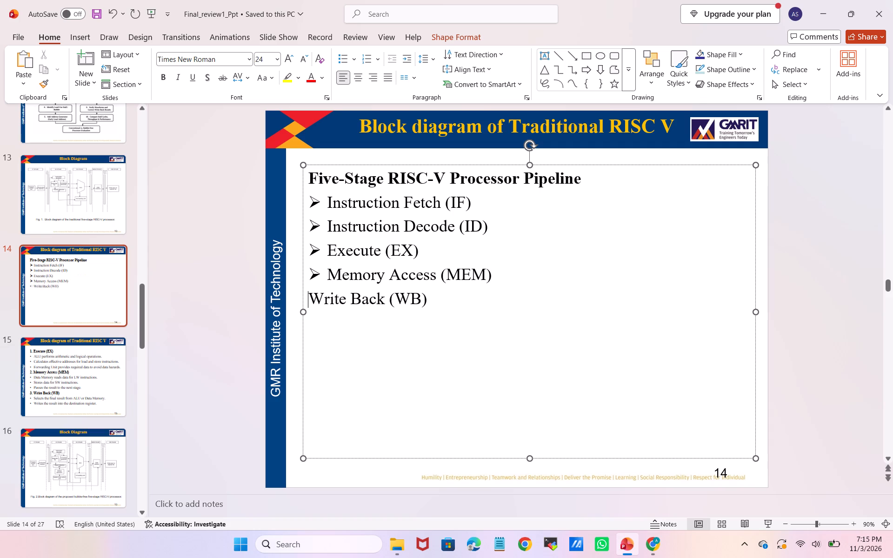
key(BackSpace)
key(Return)
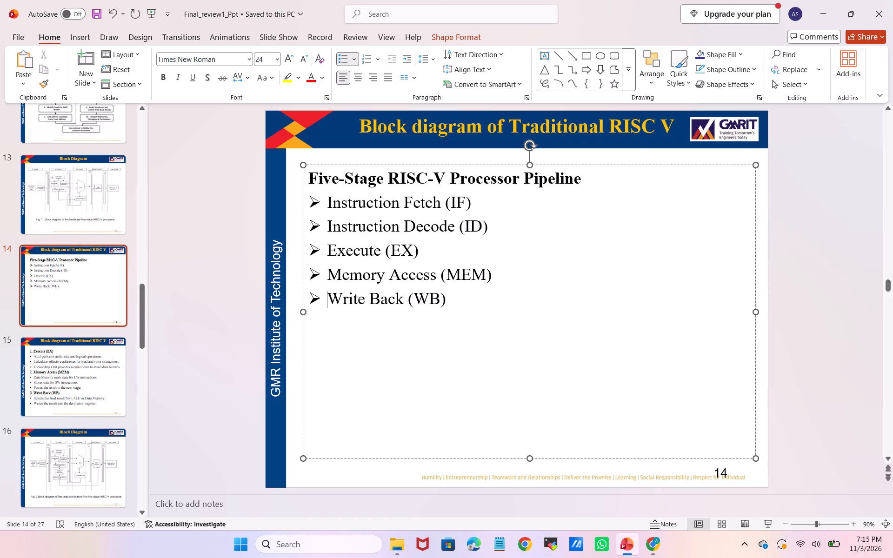
Set the font size of the Five-Stage RISC-V Processor Pipeline heading to 28.
drag(586, 182, 325, 194)
drag(325, 194, 315, 181)
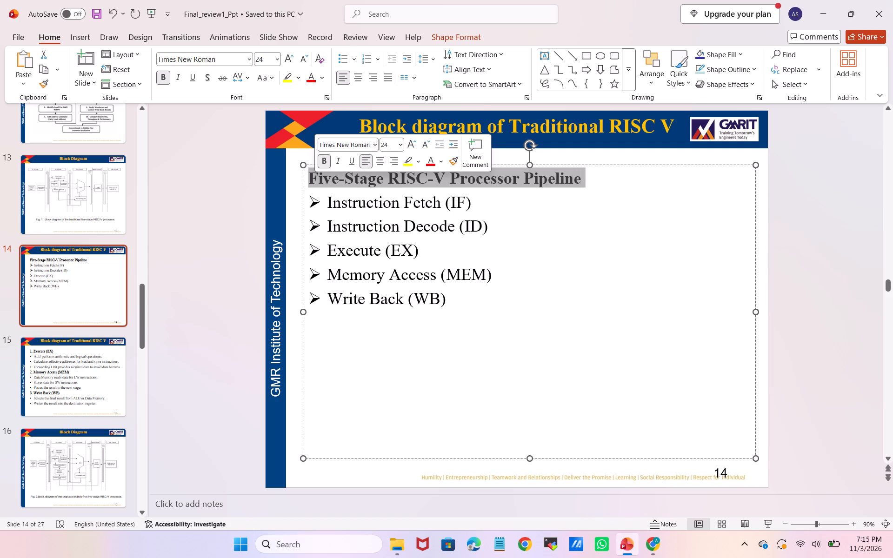
drag(326, 202, 486, 324)
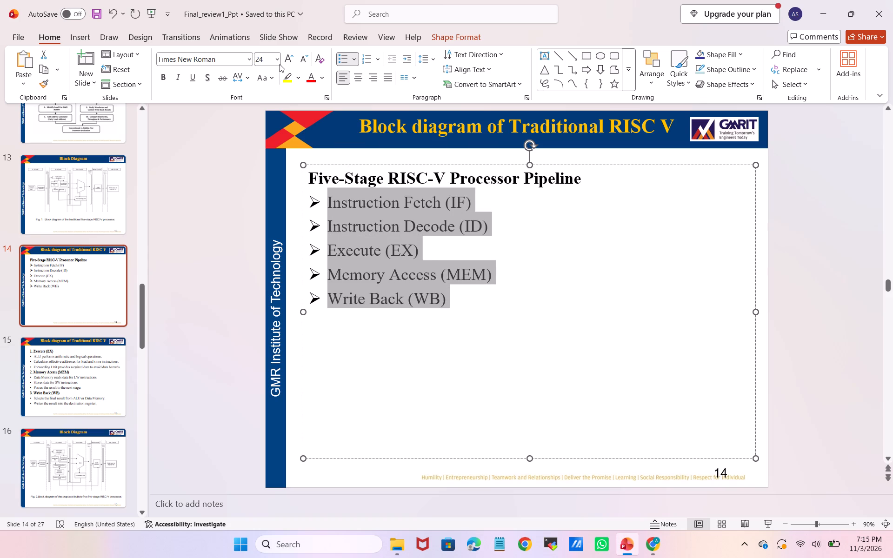
click(584, 183)
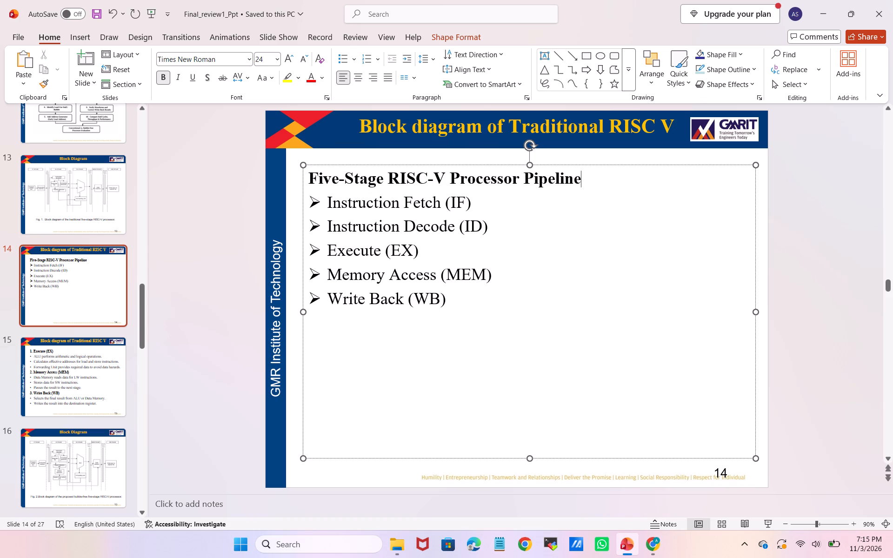
drag(589, 178, 313, 183)
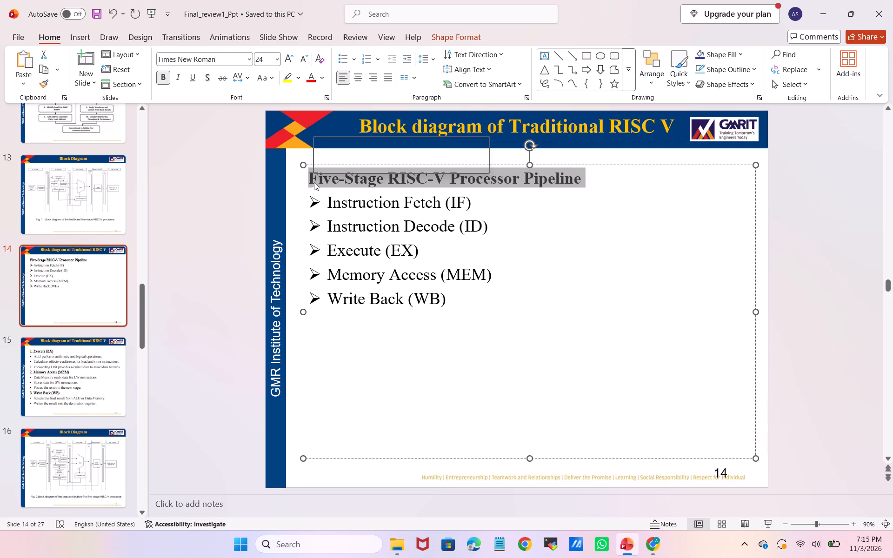
click(278, 60)
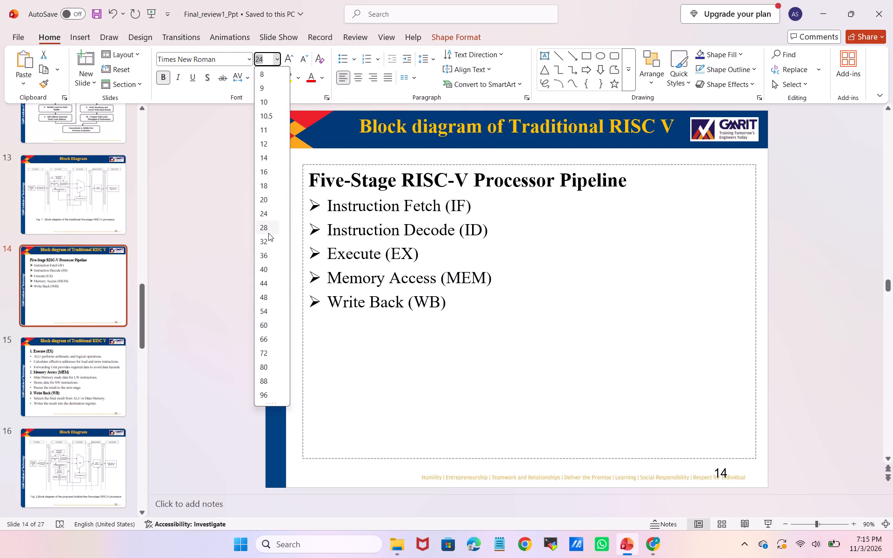
click(268, 233)
click(602, 278)
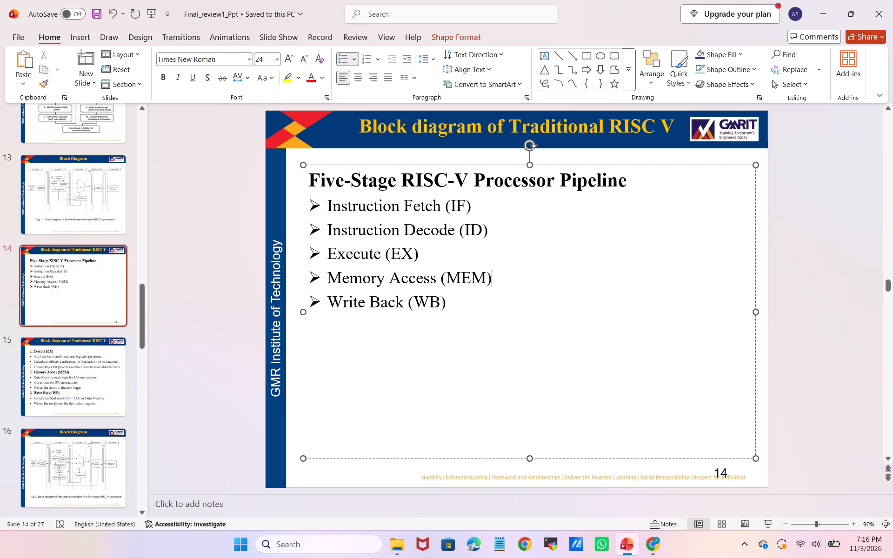
Clear the Block diagram of Traditional RISC V title text on slide 14.
click(674, 129)
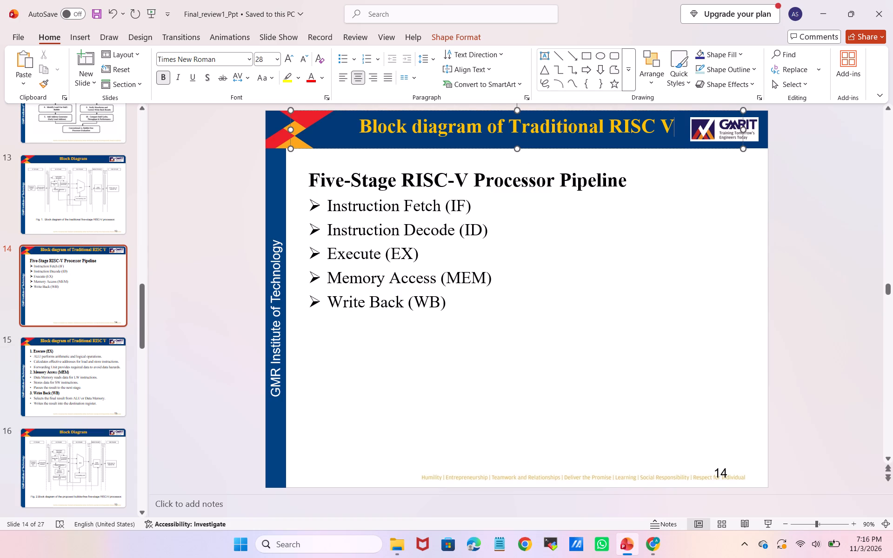
drag(672, 123, 369, 123)
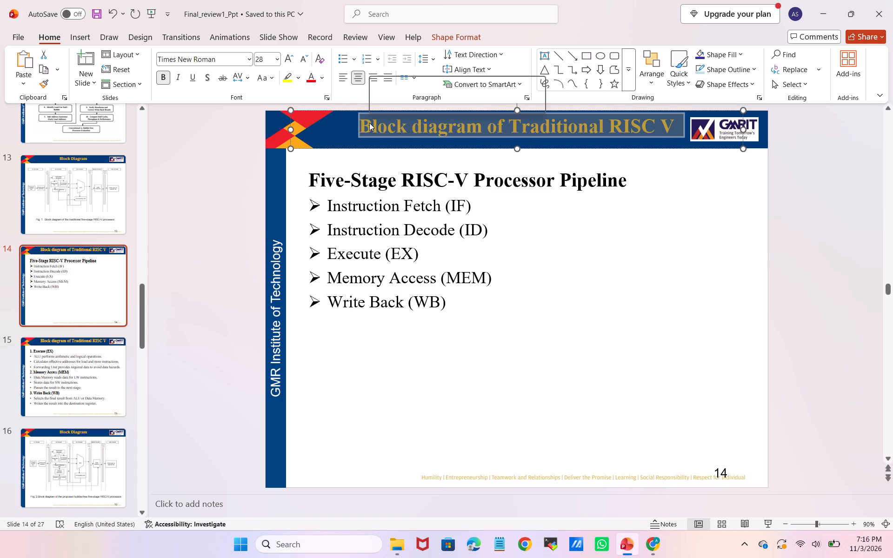
key(BackSpace)
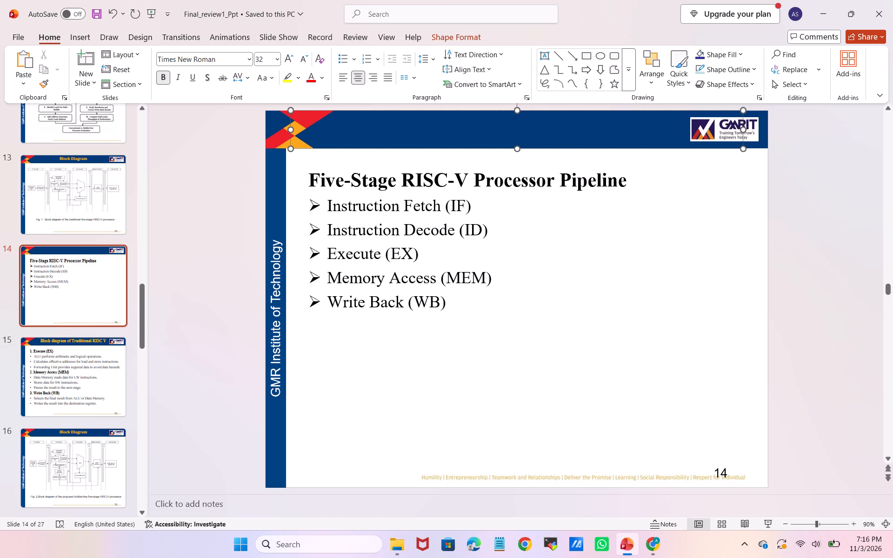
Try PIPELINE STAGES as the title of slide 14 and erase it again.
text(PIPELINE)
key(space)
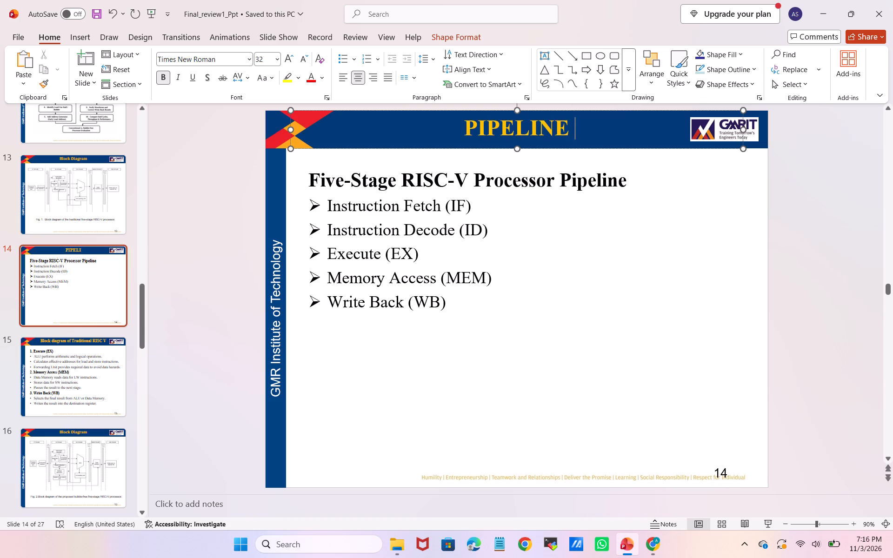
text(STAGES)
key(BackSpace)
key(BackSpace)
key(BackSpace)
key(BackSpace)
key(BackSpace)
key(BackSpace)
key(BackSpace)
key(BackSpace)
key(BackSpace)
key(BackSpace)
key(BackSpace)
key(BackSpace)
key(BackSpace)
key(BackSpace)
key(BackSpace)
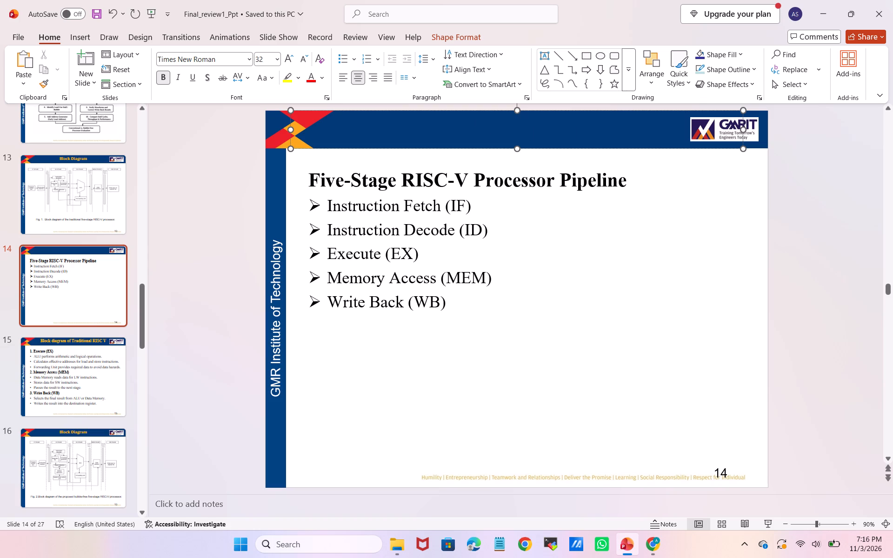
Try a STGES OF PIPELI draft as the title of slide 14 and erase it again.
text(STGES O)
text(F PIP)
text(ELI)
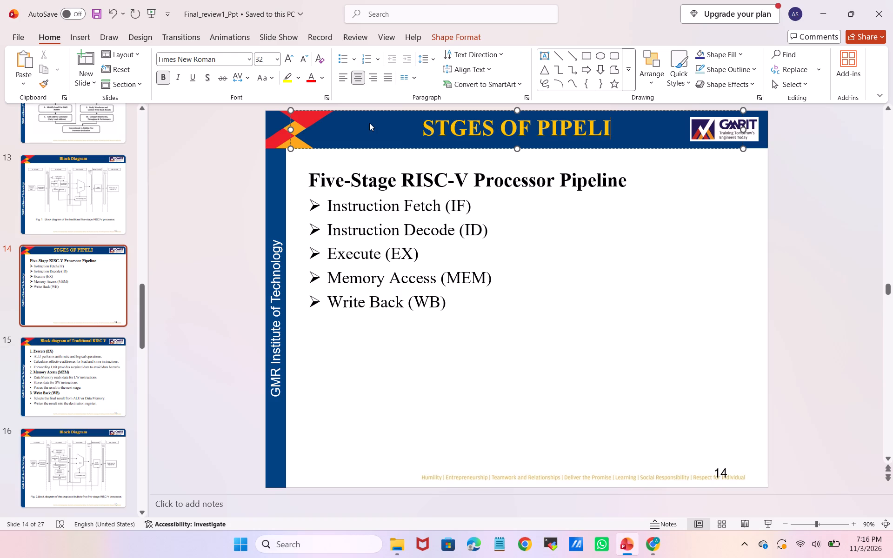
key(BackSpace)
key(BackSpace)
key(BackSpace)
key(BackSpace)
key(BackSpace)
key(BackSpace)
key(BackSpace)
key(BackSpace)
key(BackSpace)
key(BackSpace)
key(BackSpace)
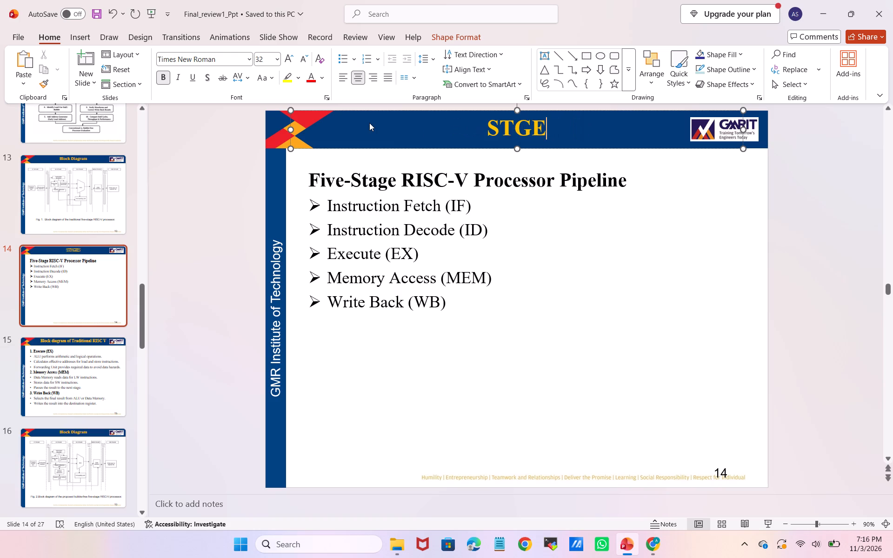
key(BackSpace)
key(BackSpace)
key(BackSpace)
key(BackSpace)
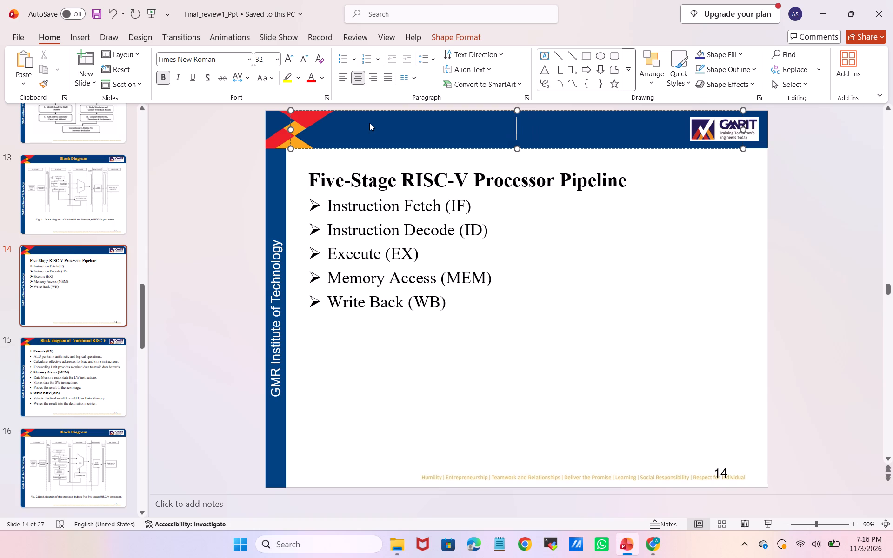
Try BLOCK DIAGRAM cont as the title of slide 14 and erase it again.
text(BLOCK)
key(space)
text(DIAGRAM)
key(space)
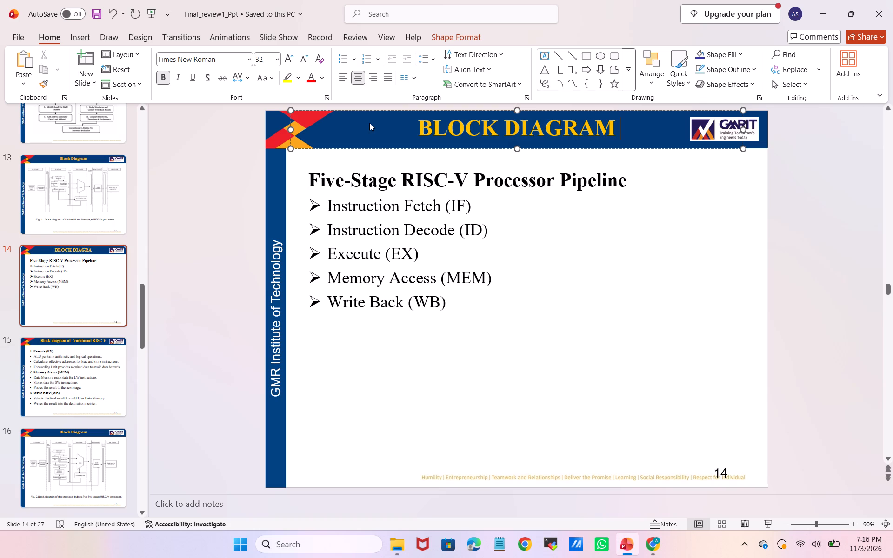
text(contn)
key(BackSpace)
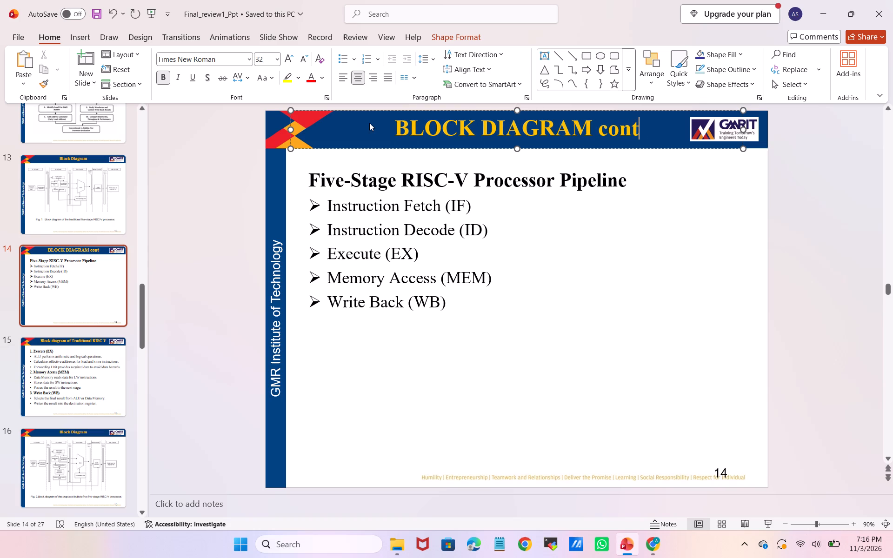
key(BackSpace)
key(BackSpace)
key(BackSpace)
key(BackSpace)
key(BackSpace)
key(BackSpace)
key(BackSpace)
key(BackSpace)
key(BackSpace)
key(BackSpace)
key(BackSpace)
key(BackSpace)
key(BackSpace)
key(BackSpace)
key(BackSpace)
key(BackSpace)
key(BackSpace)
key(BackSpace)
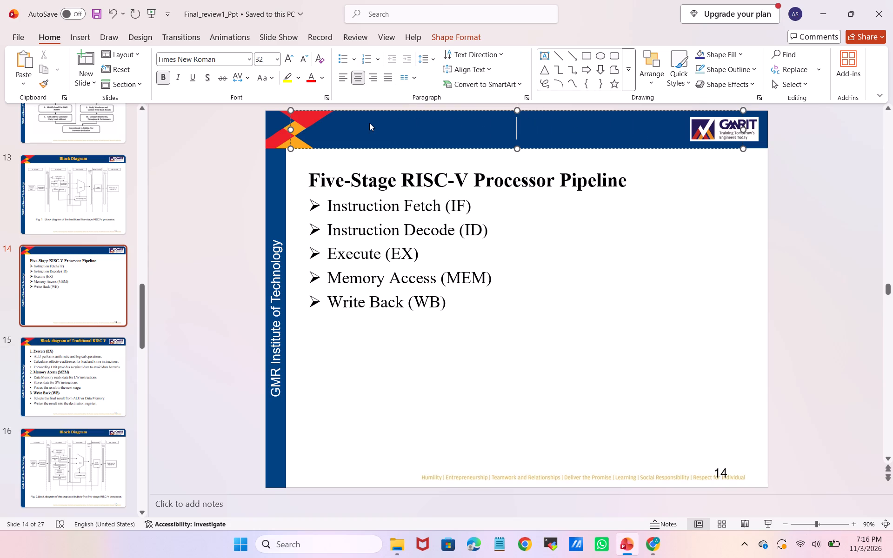
Enter Contd... as the title of slide 14.
text(contd..)
key(period)
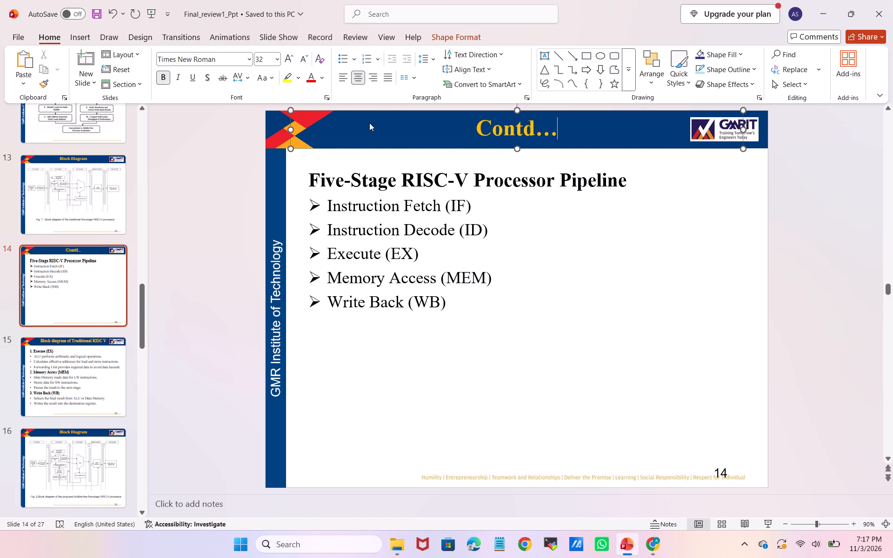
click(75, 266)
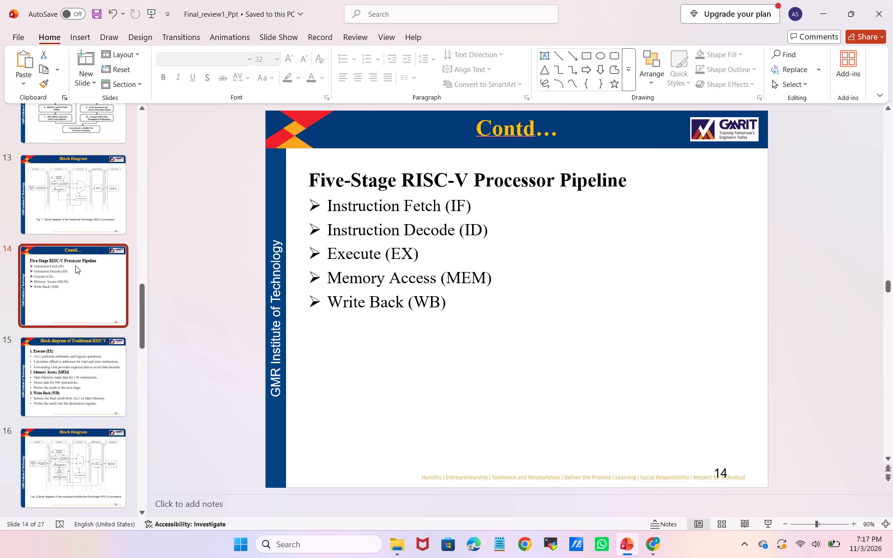
Replace the Block diagram of Traditional RISC V title on slide 15 with Contd...
click(101, 389)
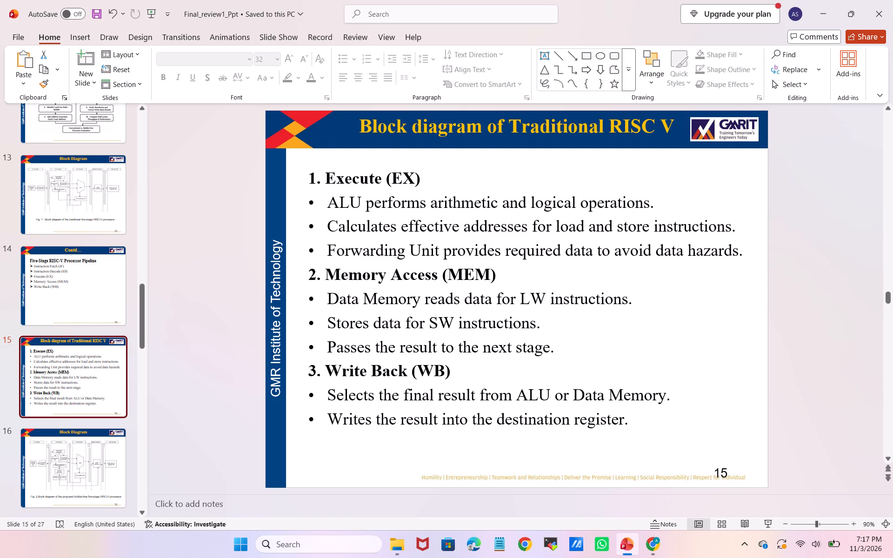
drag(667, 125, 386, 130)
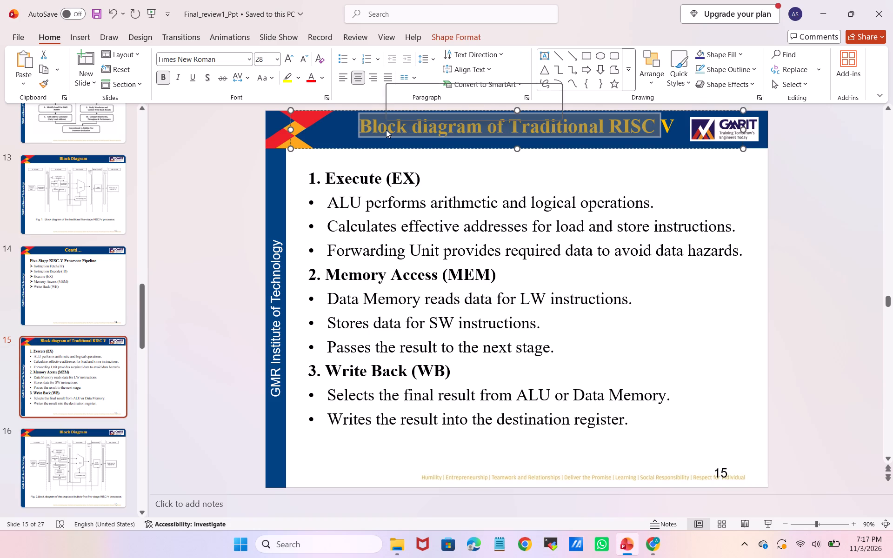
key(BackSpace)
key(Right)
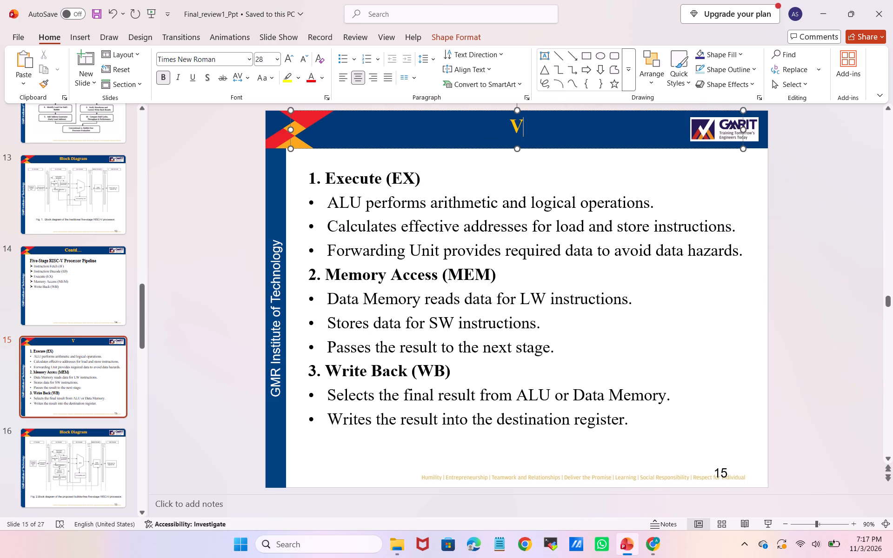
key(BackSpace)
text(con)
text(tn)
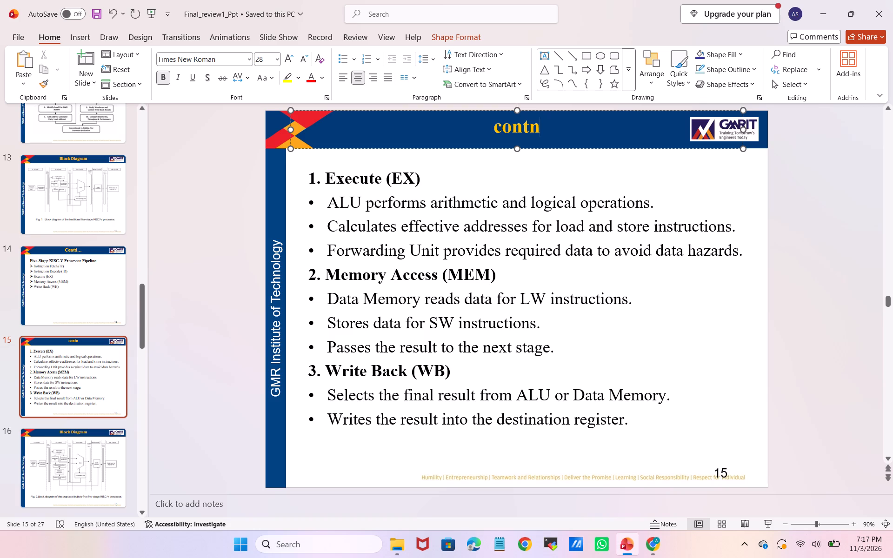
key(BackSpace)
text(d..)
key(period)
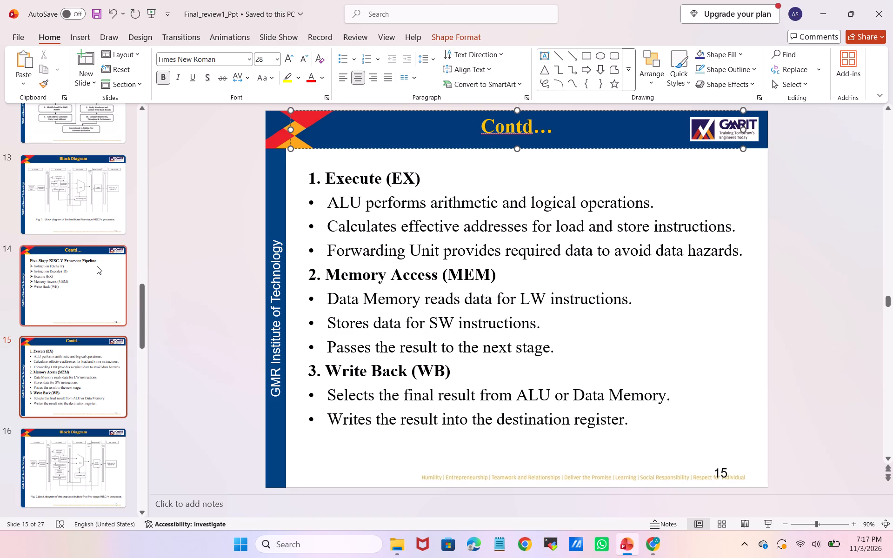
Review slides 13 to 15 to check how the block diagram and its continuation slides follow each other.
click(85, 275)
click(86, 200)
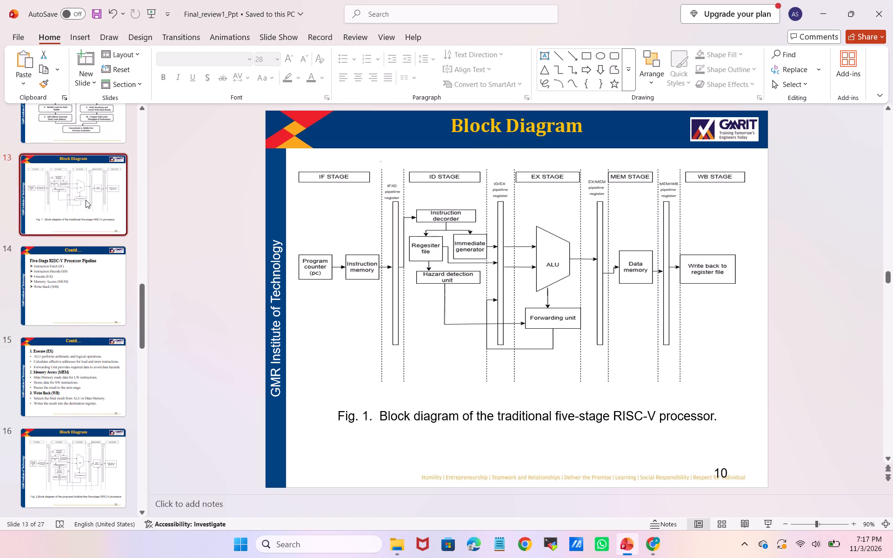
click(90, 280)
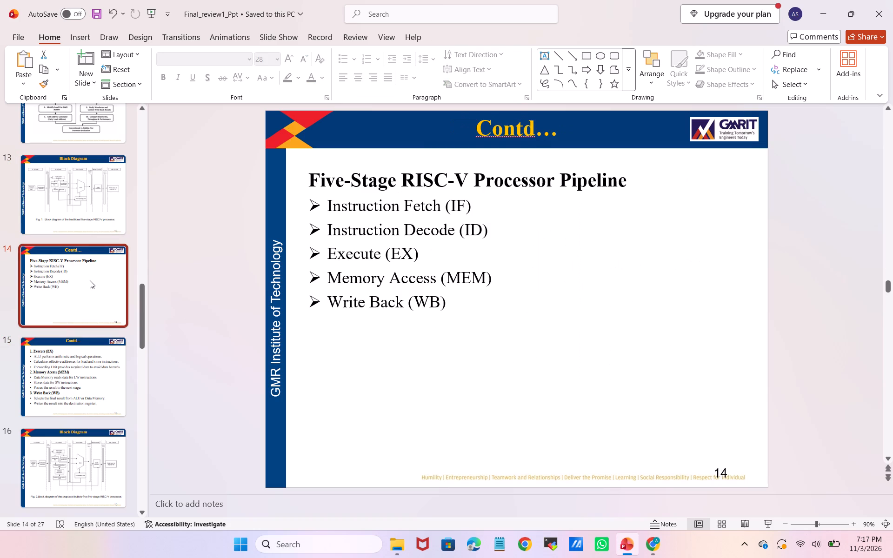
click(72, 398)
click(81, 181)
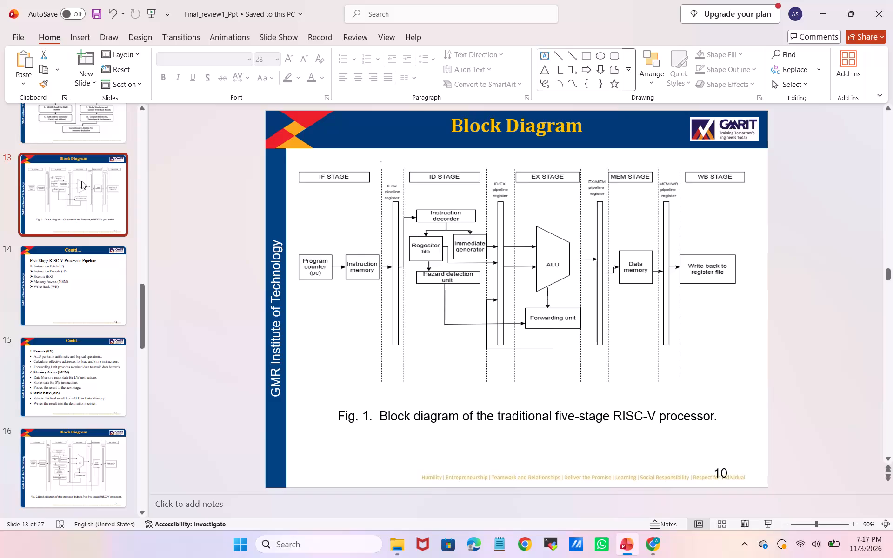
scroll(81, 181, up, 1)
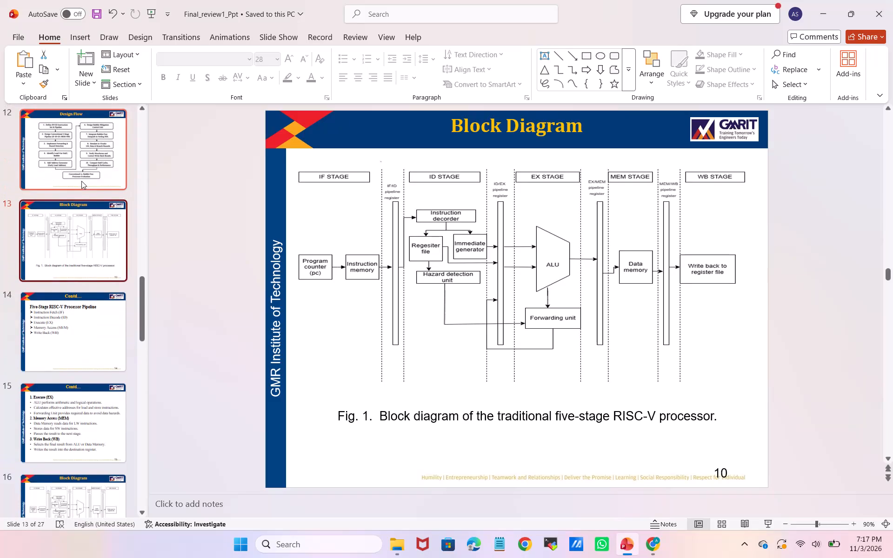
scroll(81, 181, up, 1)
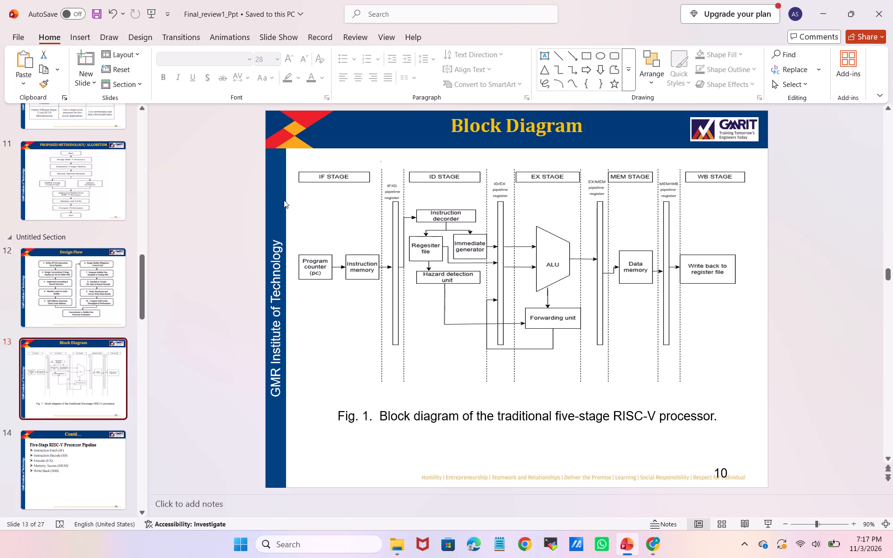
Change the font of the Fig. 1 caption on the slide 13 Block Diagram to Times New Roman.
click(719, 416)
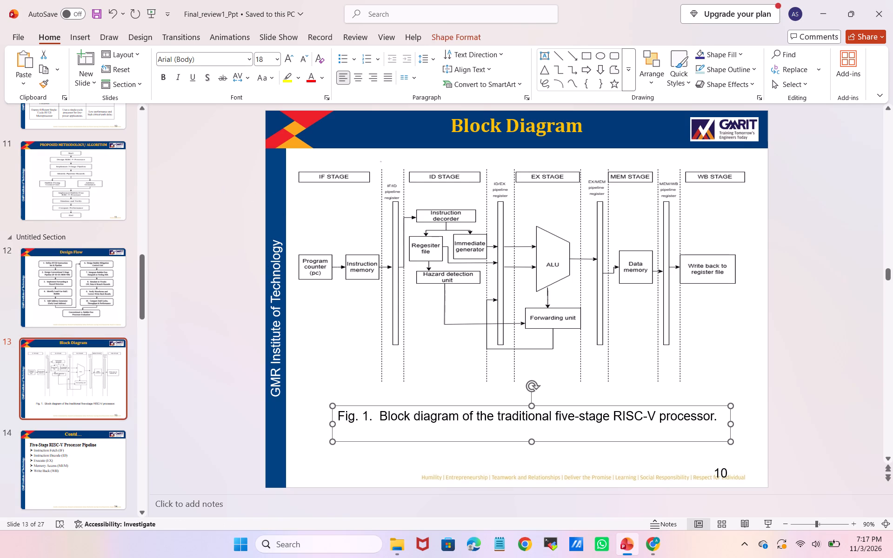
key(ctrl+a)
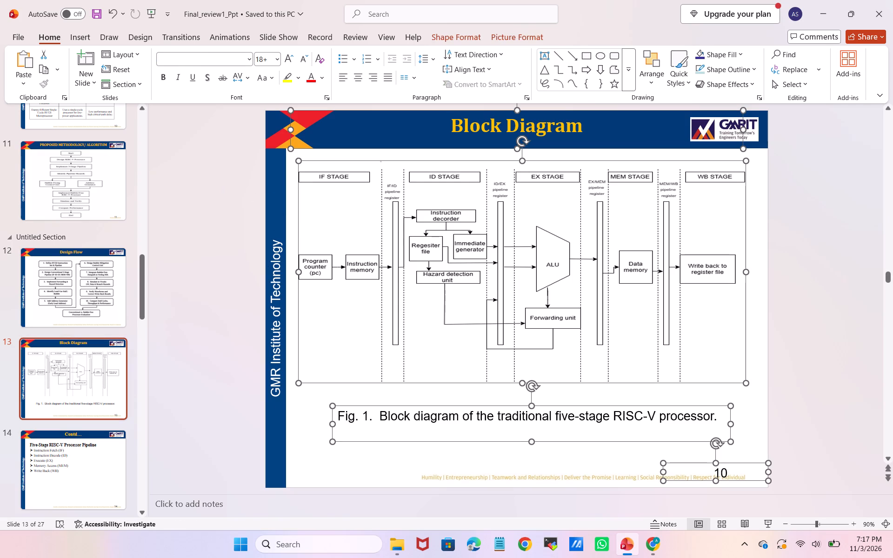
click(680, 434)
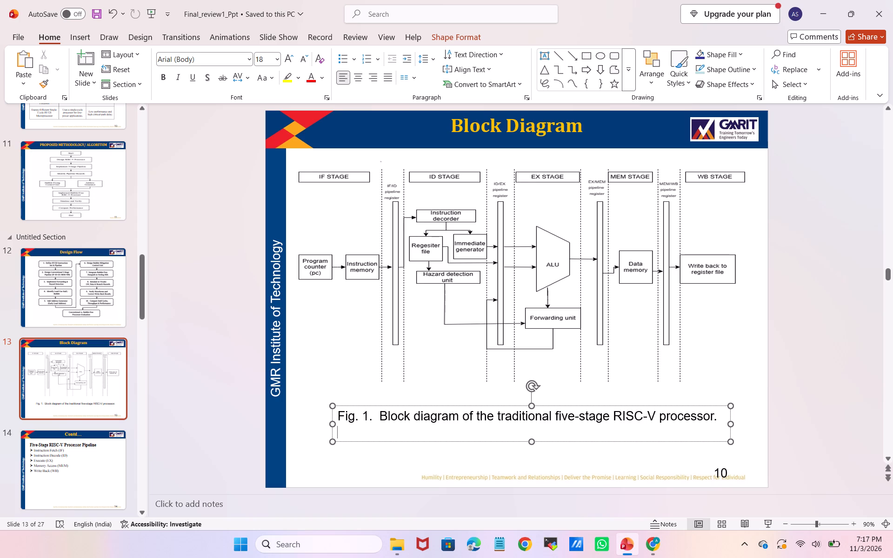
ctrl+drag(710, 416, 312, 414)
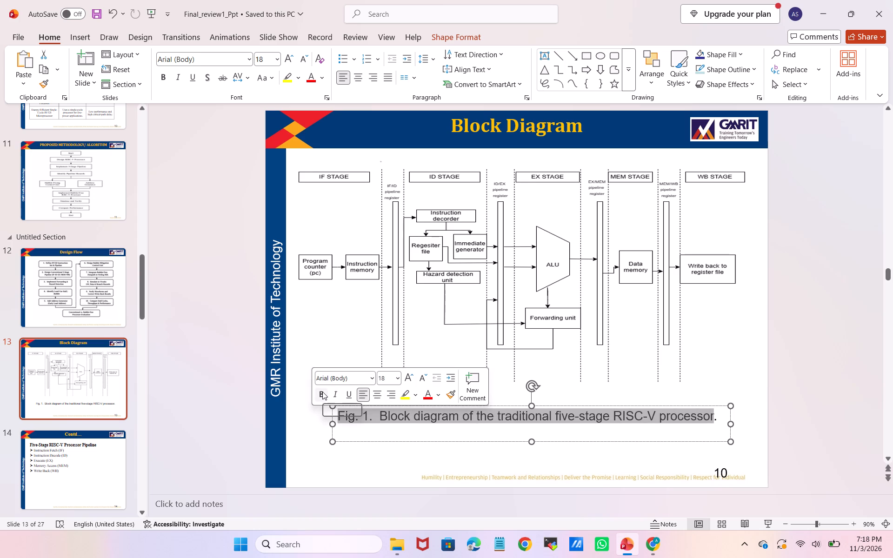
click(371, 375)
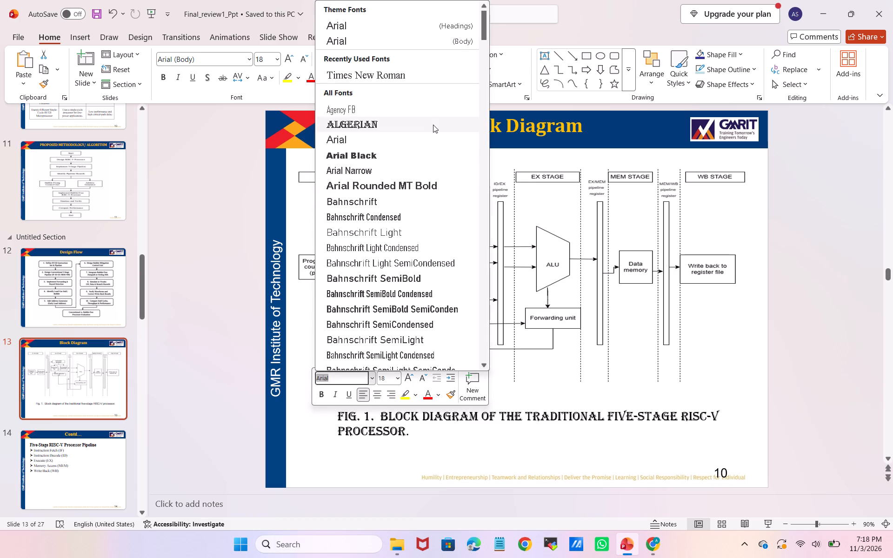
click(412, 76)
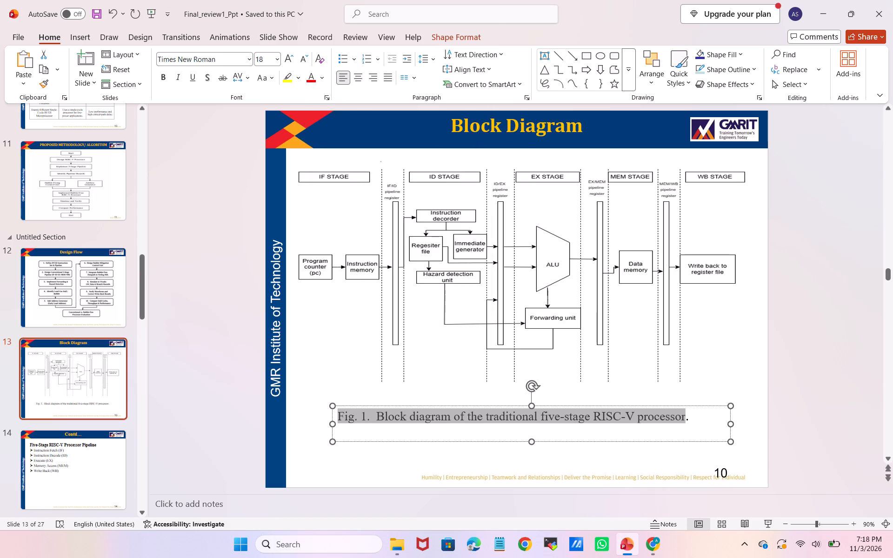
click(351, 328)
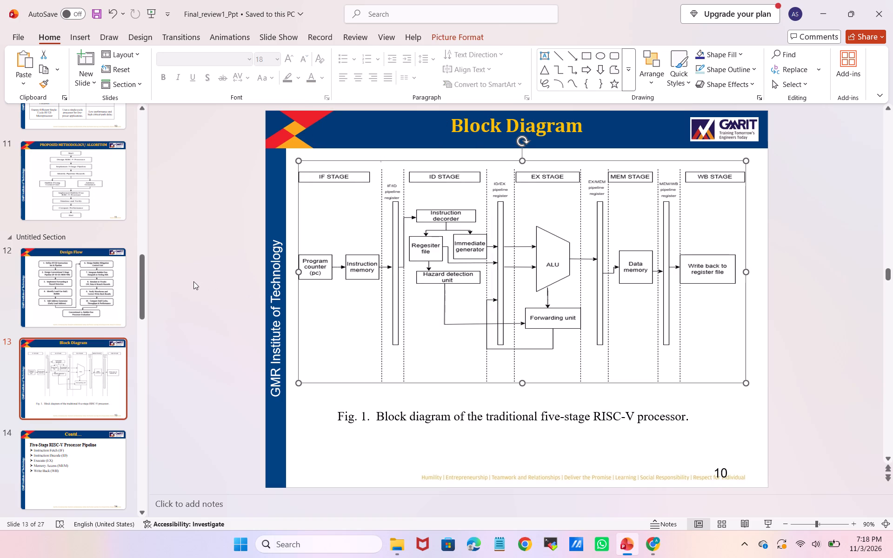
Look over the Design Flow slide and the Block Diagram slide that follows it.
scroll(74, 278, up, 1)
click(74, 278)
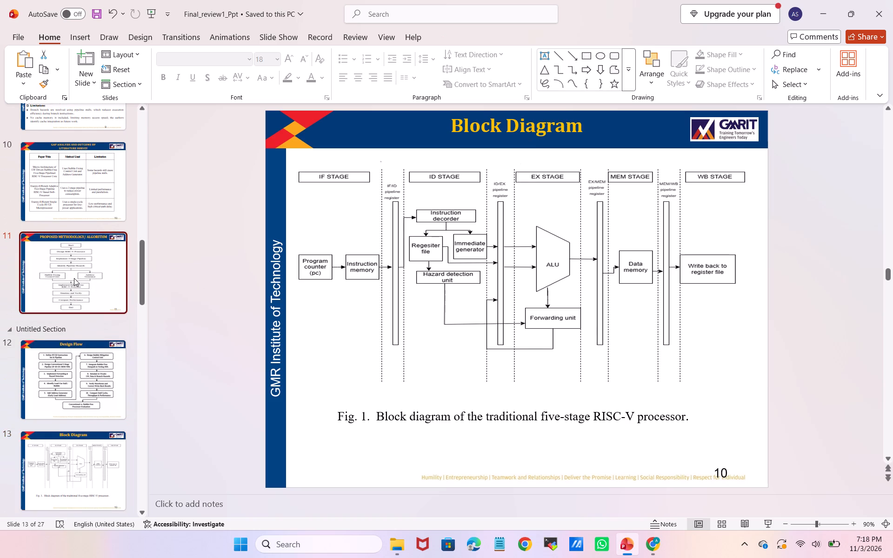
scroll(74, 278, down, 1)
click(74, 278)
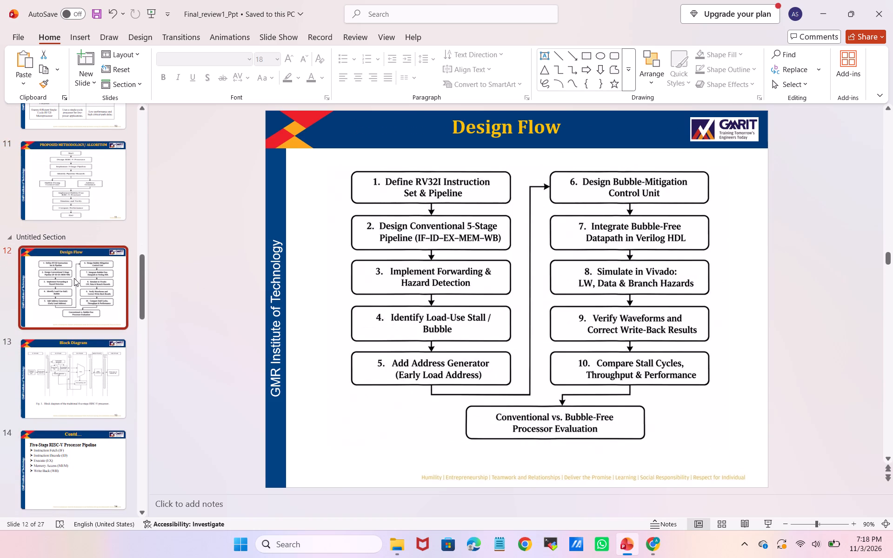
scroll(74, 278, down, 1)
click(70, 309)
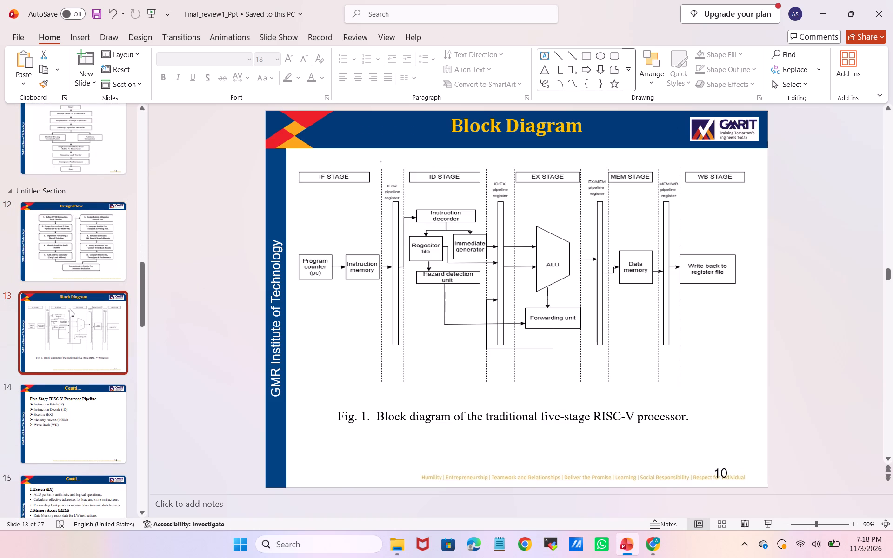
scroll(70, 309, down, 1)
Delete slide 15, the Contd... slide detailing the Execute, Memory Access and Write Back stages.
click(79, 395)
click(40, 332)
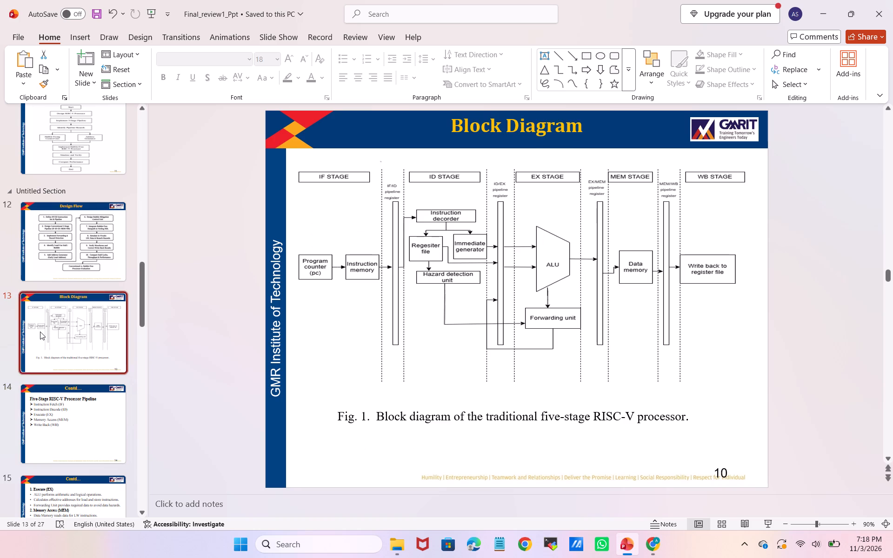
click(51, 436)
scroll(51, 436, down, 1)
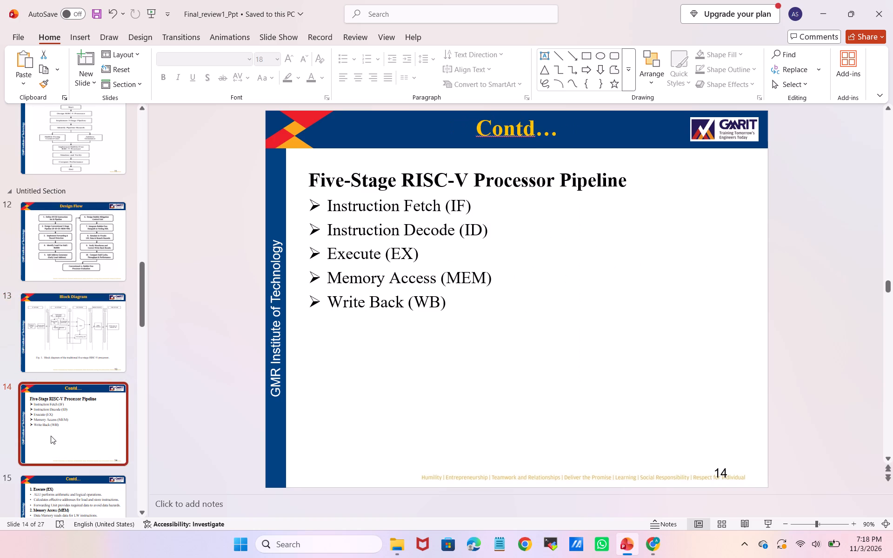
scroll(51, 436, down, 1)
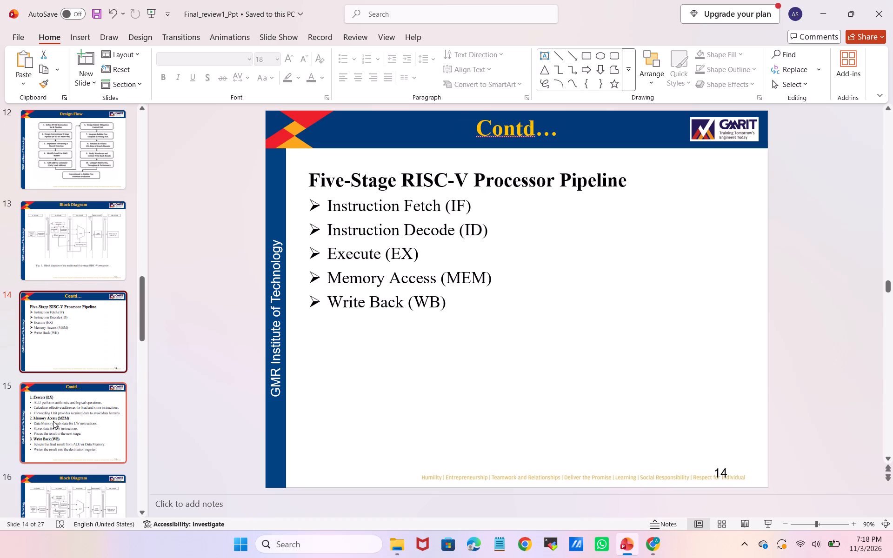
click(53, 421)
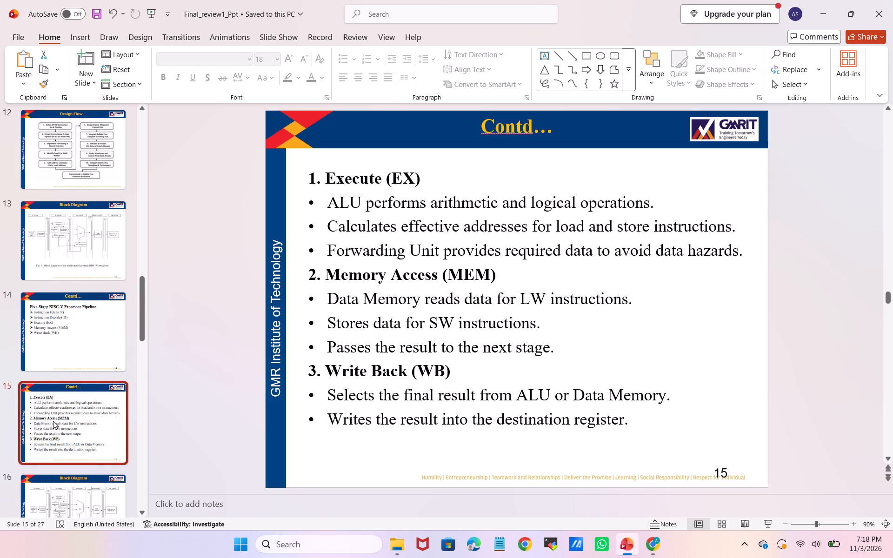
key(Delete)
Change the font of the Fig. 2 caption on the bubble-free processor's Block Diagram slide to Times New Roman.
click(53, 421)
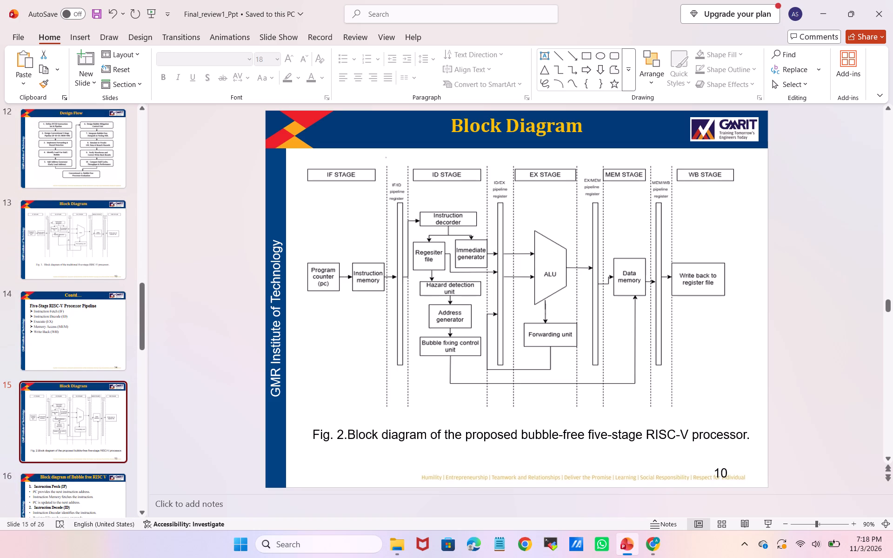
click(725, 433)
drag(745, 433, 311, 412)
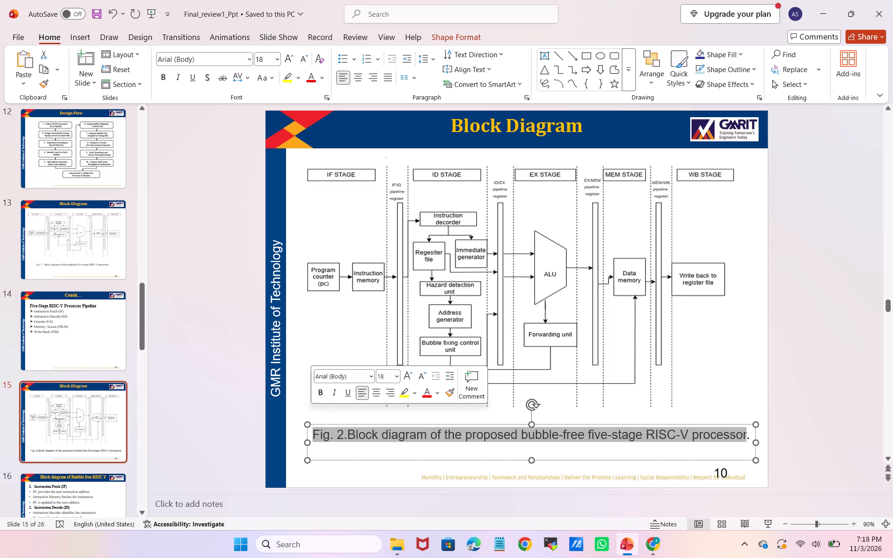
click(372, 372)
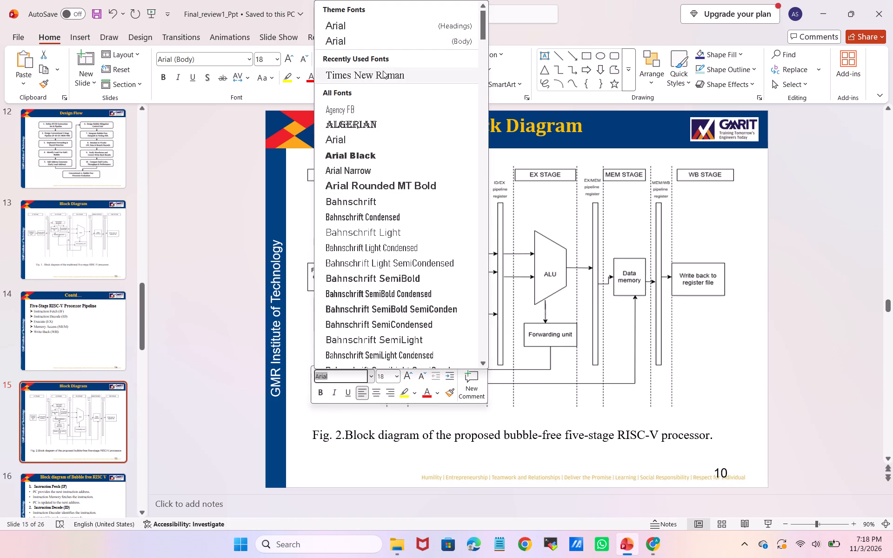
click(383, 71)
click(233, 213)
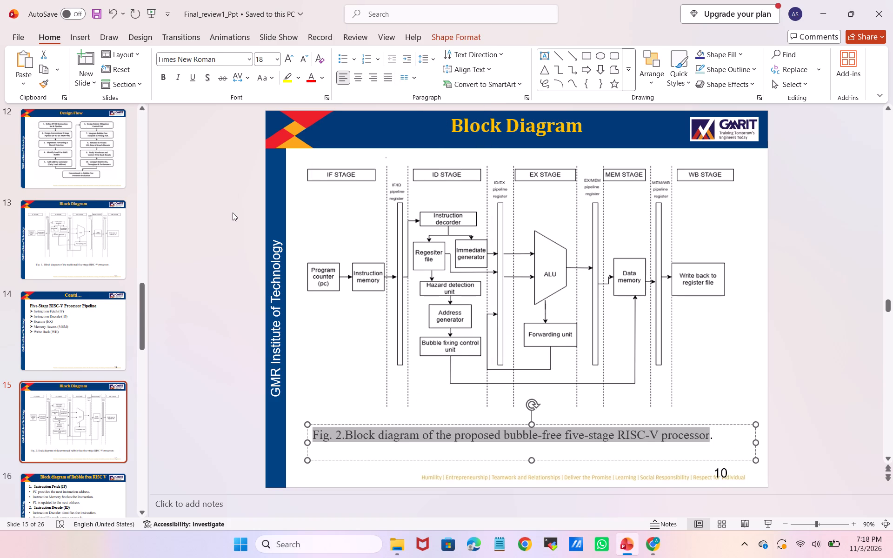
click(76, 216)
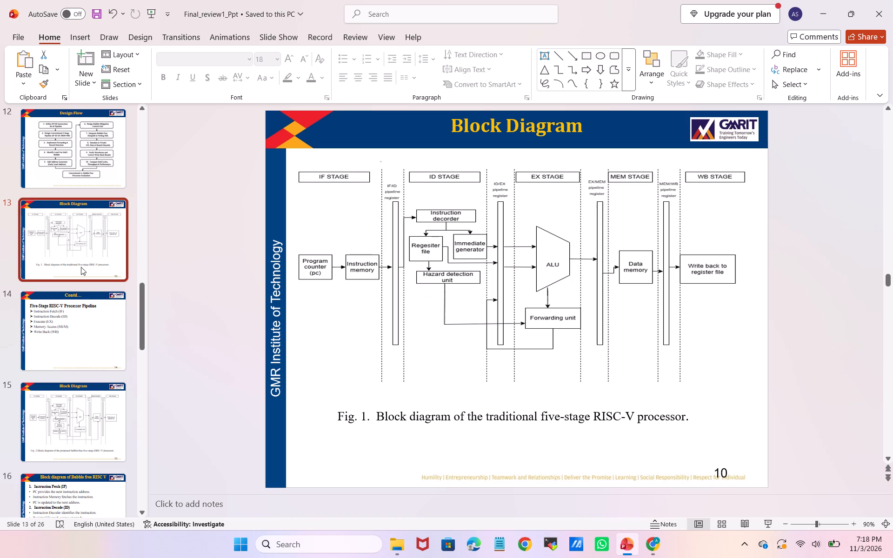
click(79, 406)
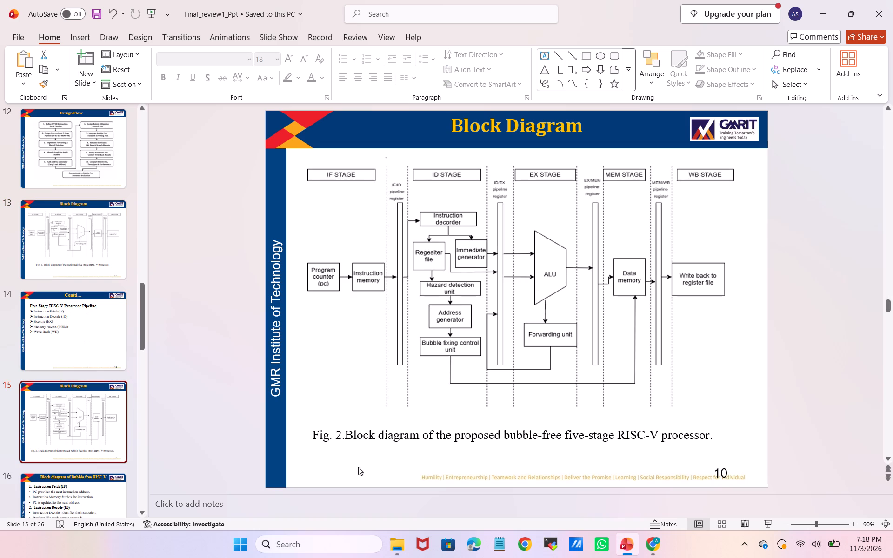
Replace the Block diagram of Bubble free RISC V title on slide 16 with Contd...
scroll(90, 402, down, 1)
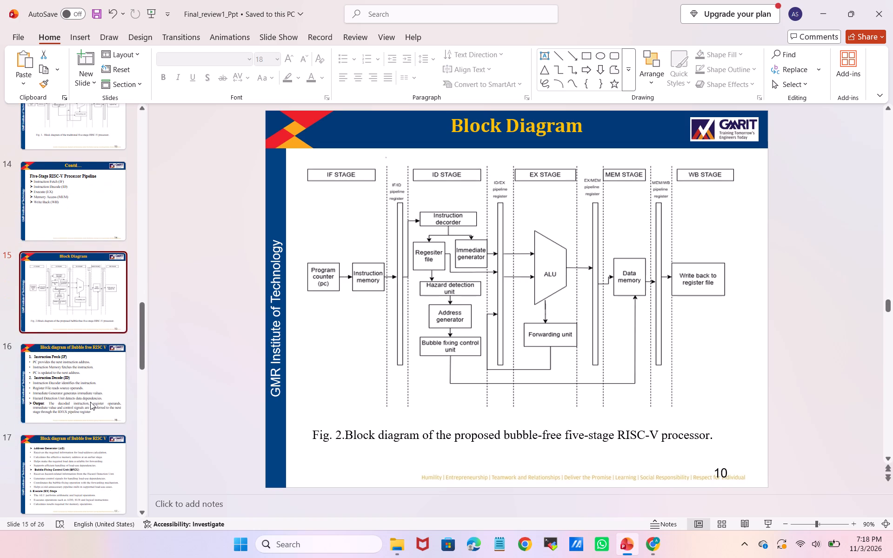
scroll(90, 402, down, 1)
click(90, 402)
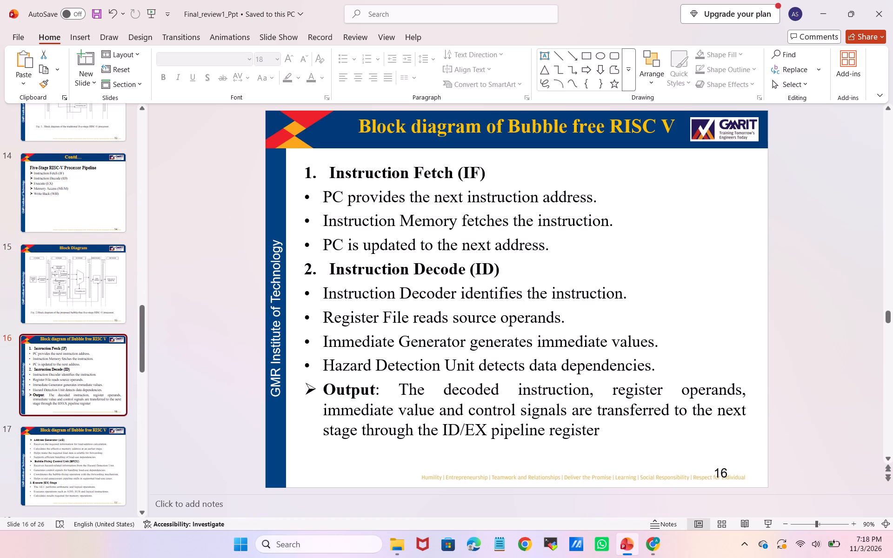
click(55, 285)
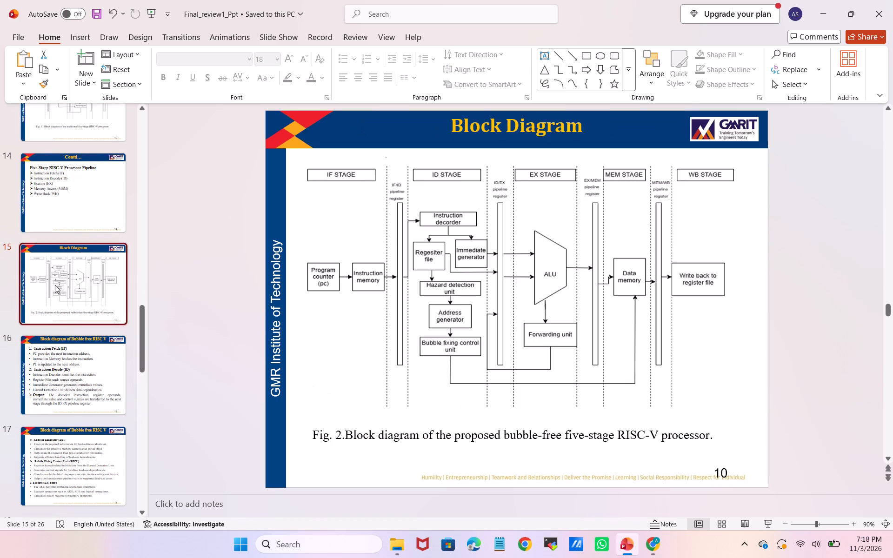
click(100, 354)
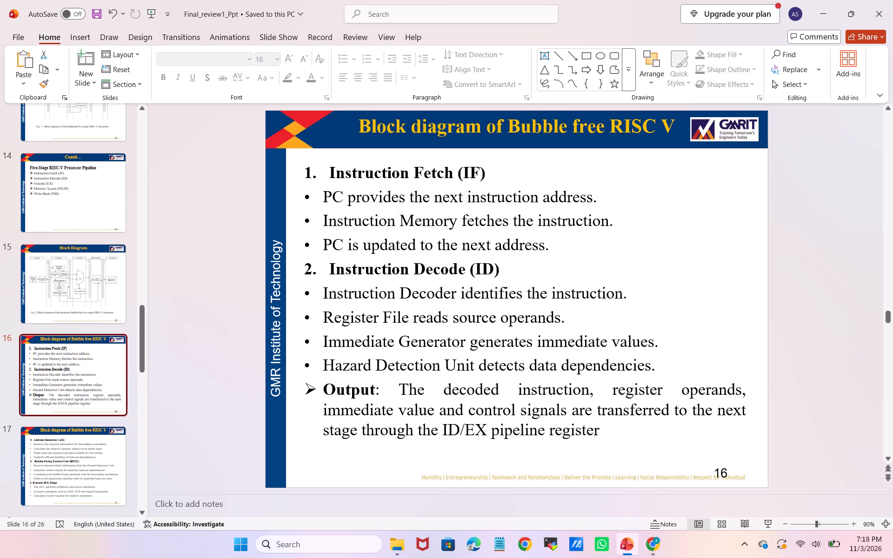
double_click(572, 121)
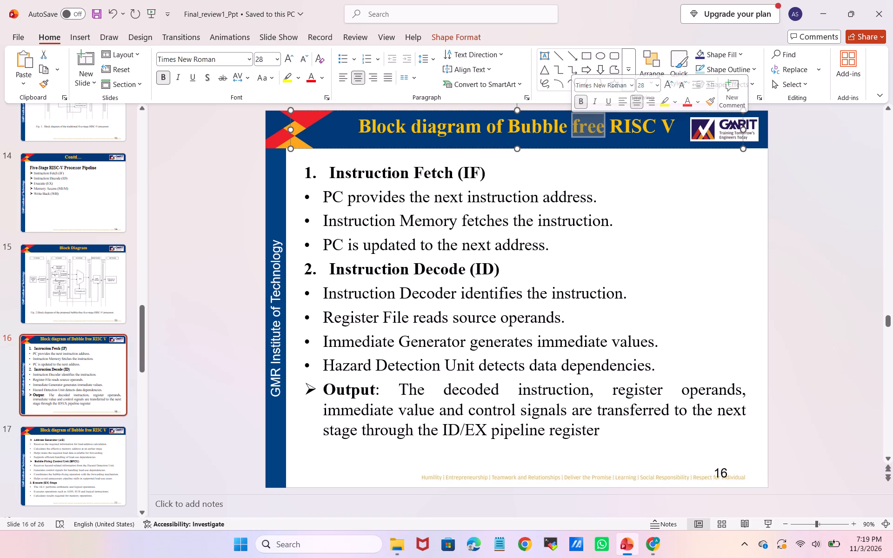
drag(675, 127, 390, 143)
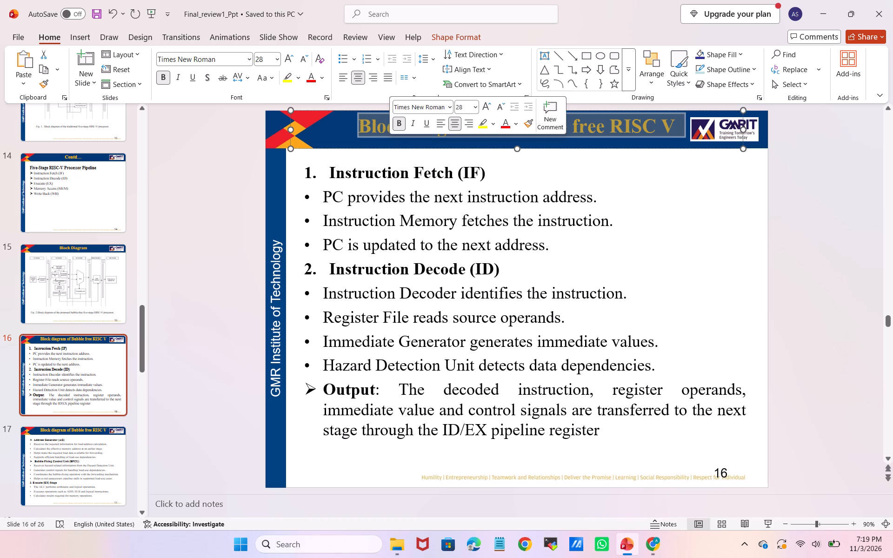
key(BackSpace)
text(contn)
key(BackSpace)
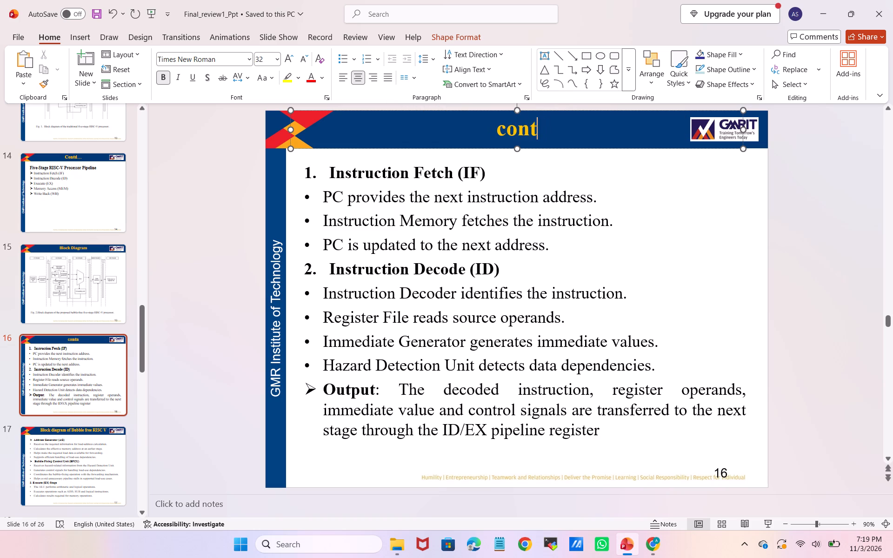
text(d...)
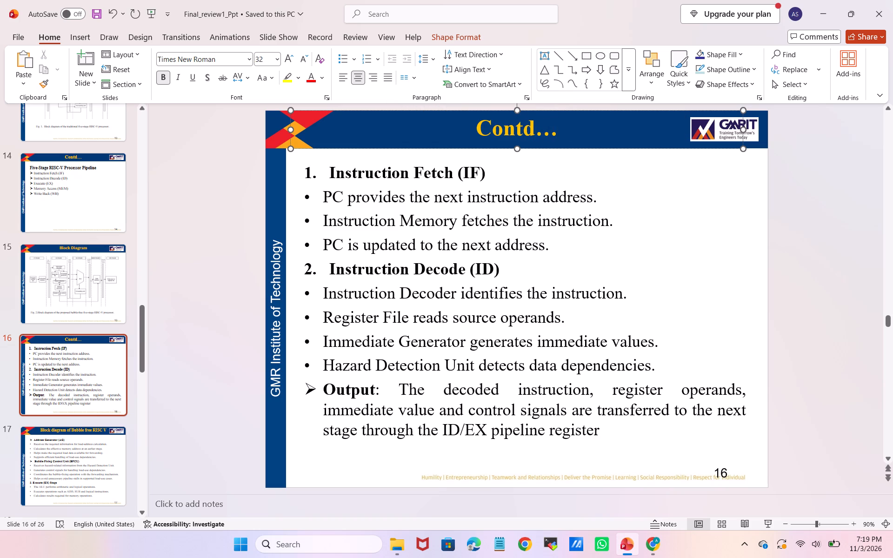
Clear all the Instruction Fetch and Instruction Decode body text from slide 16.
click(611, 440)
drag(611, 440, 368, 195)
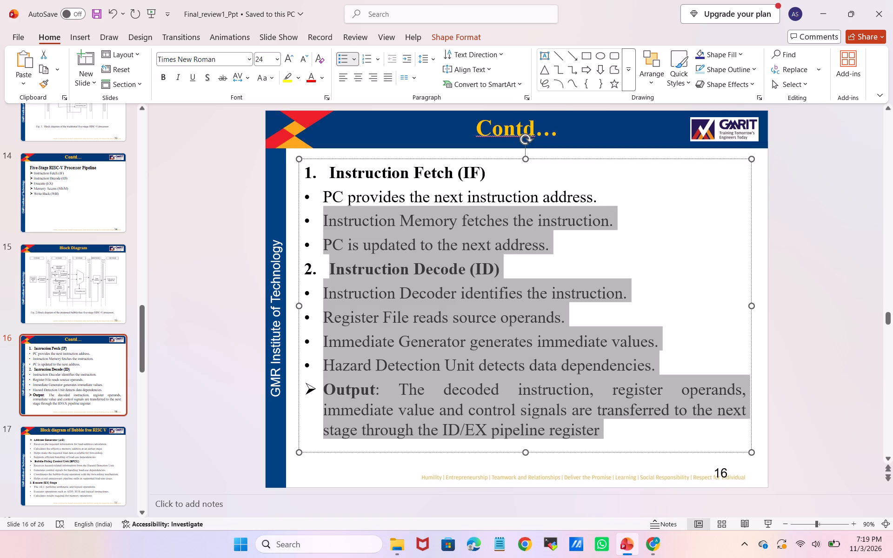
drag(368, 195, 313, 178)
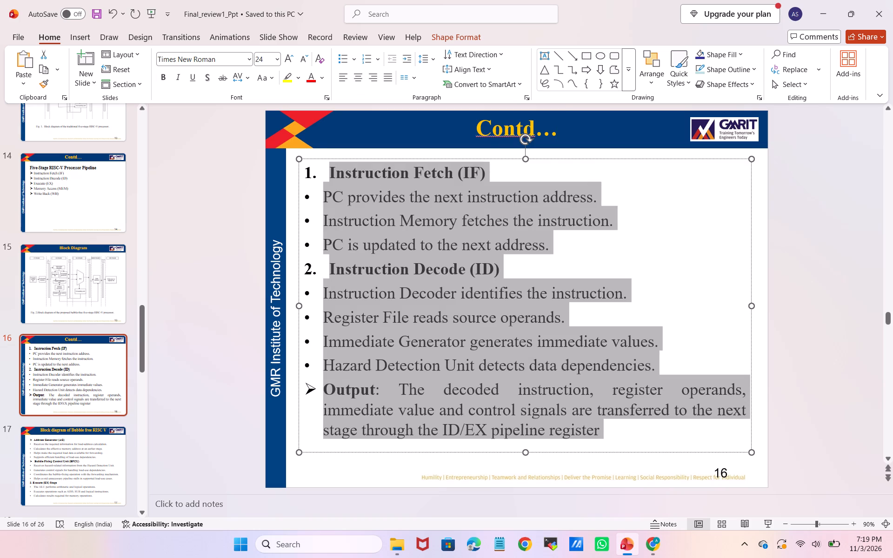
drag(313, 178, 313, 177)
key(BackSpace)
key(BackSpace)
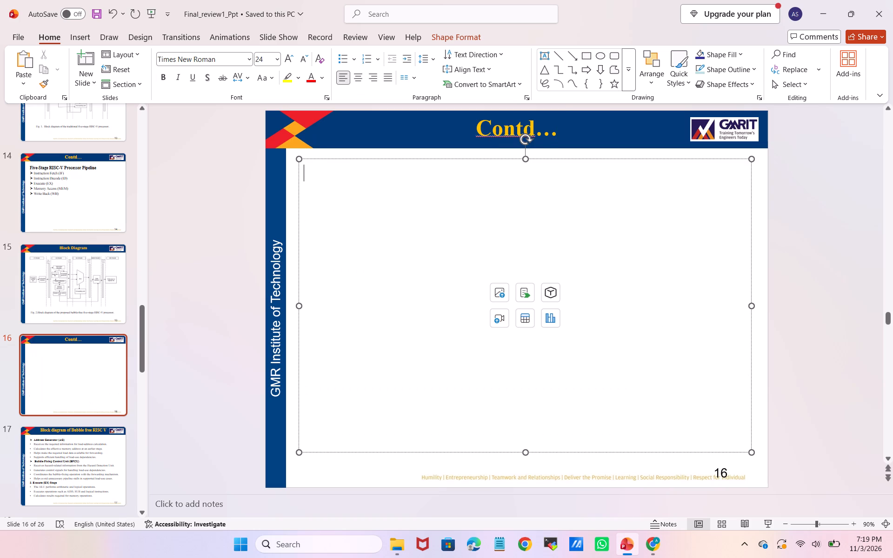
Ignore all spelling flags for the word Contd in the slide 16 title.
click(509, 124)
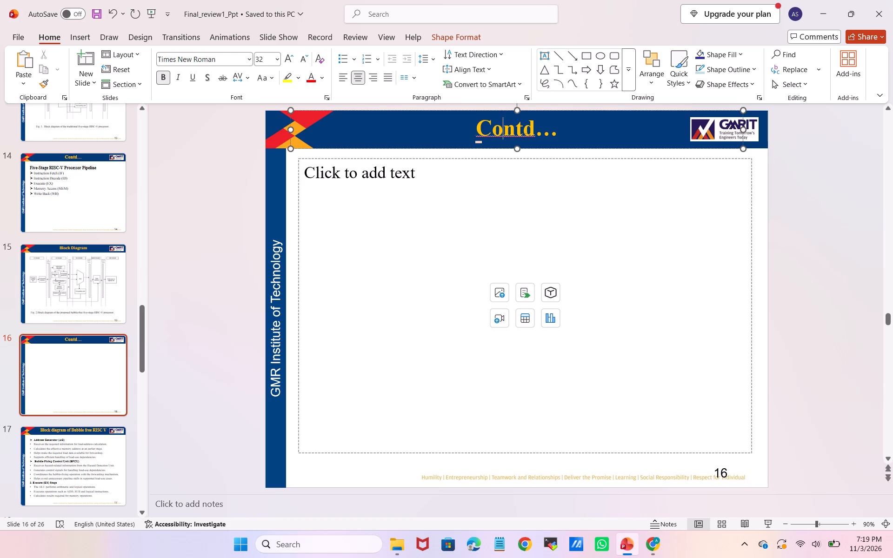
right_click(509, 124)
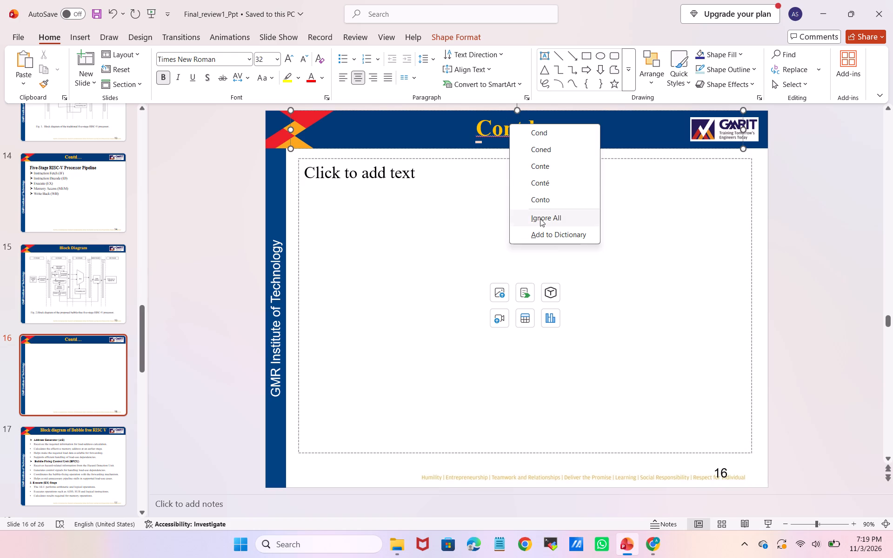
click(549, 221)
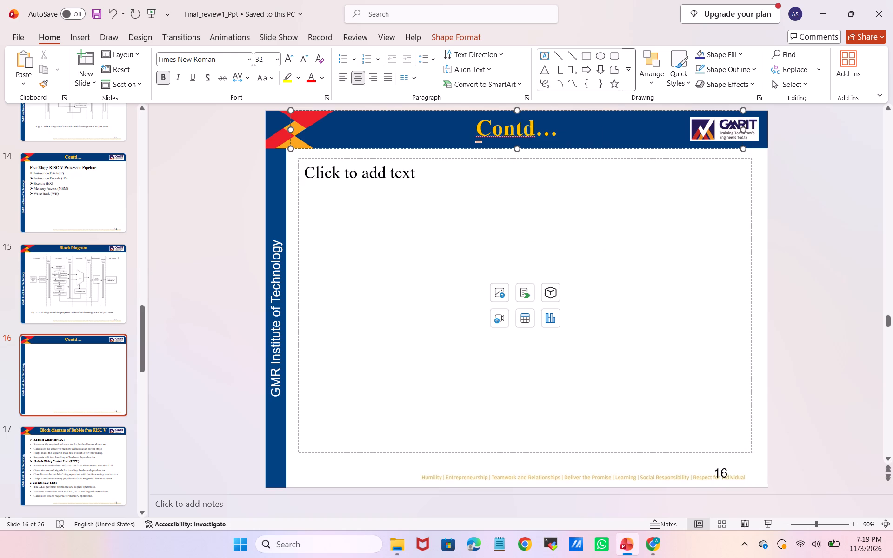
click(433, 176)
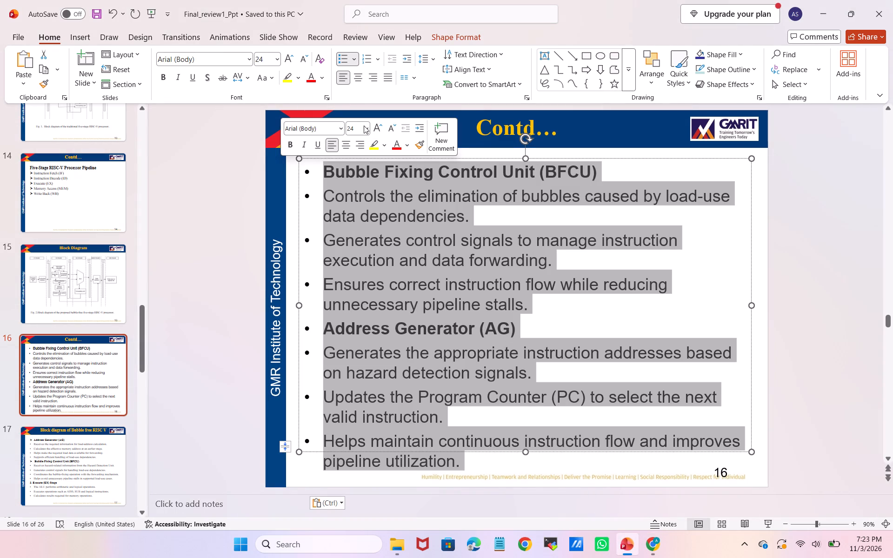
click(339, 126)
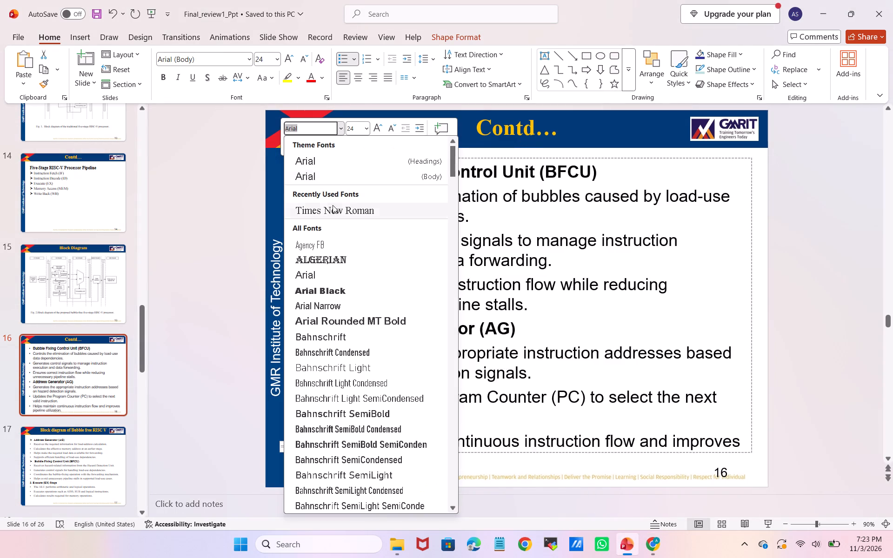
click(333, 206)
click(488, 333)
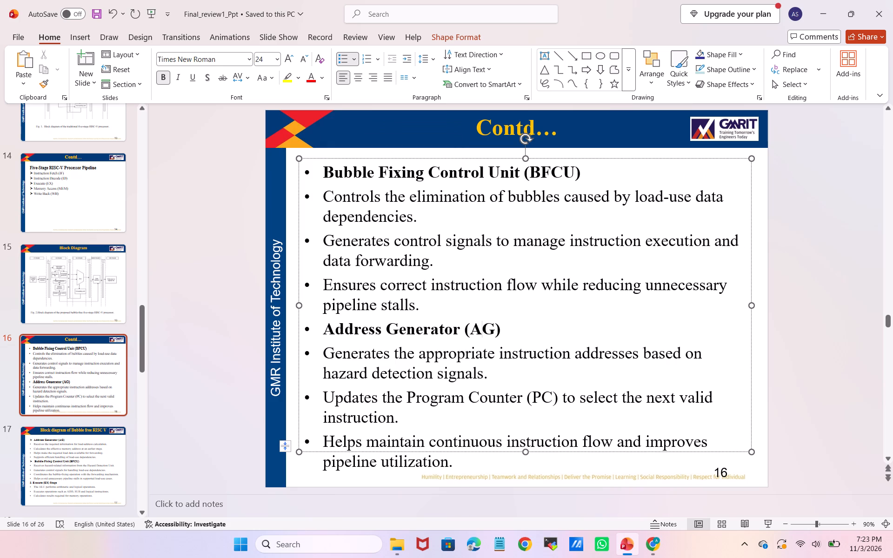
Widen slide 16's body text box slightly toward the blue GMR Institute of Technology strip.
drag(296, 306, 293, 295)
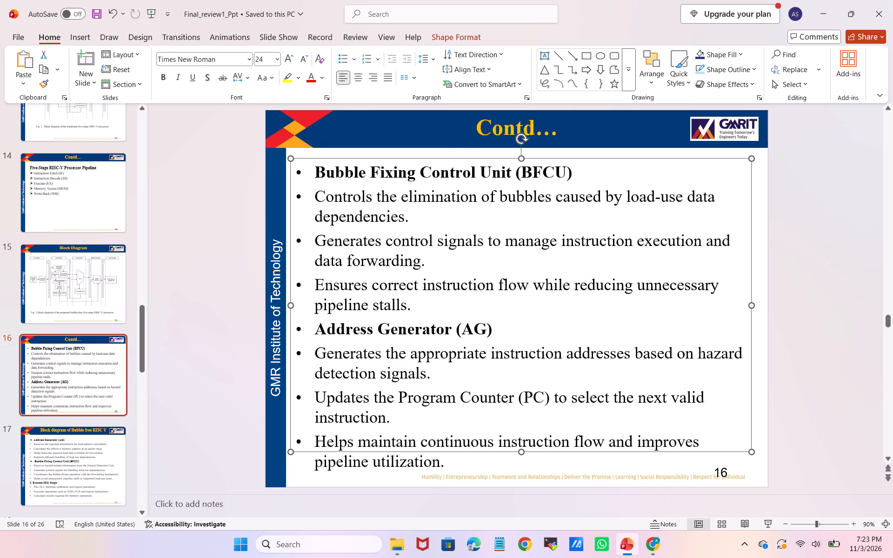
Remove the bullet from the Bubble Fixing Control Unit (BFCU) heading on slide 16.
drag(311, 177, 574, 172)
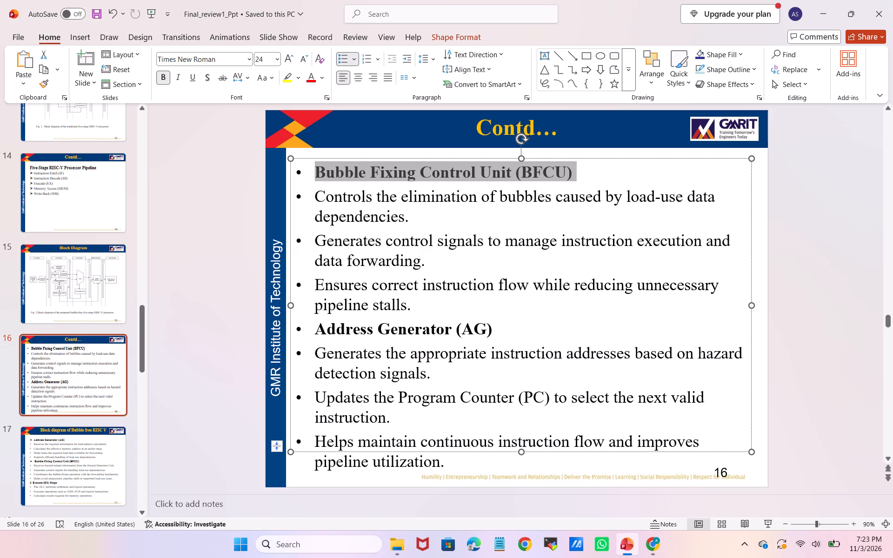
drag(574, 172, 578, 172)
click(427, 226)
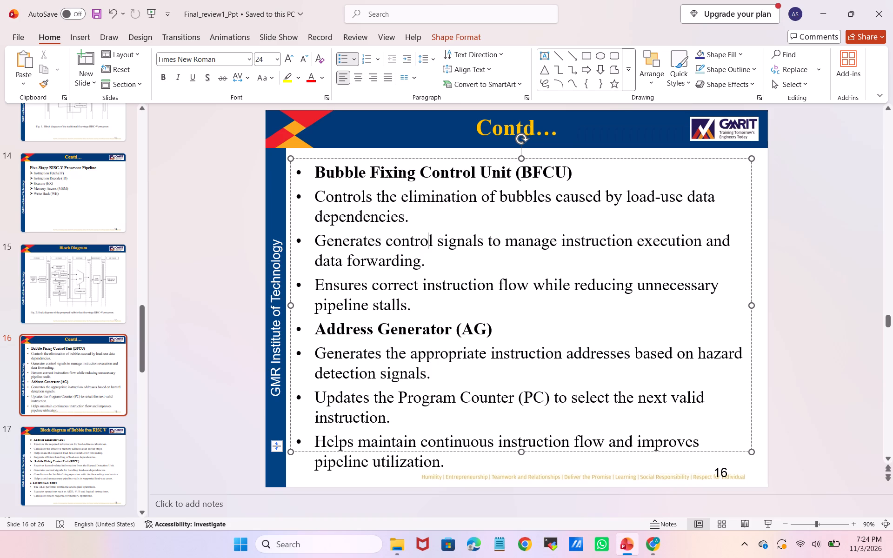
click(317, 172)
key(BackSpace)
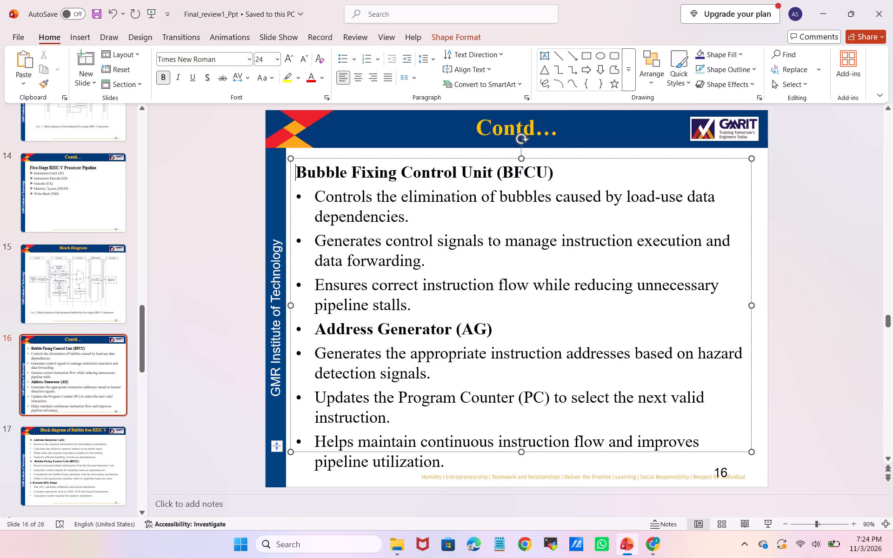
Replace the round bullets on the first two Bubble Fixing Control Unit points with arrow bullets.
click(315, 197)
key(BackSpace)
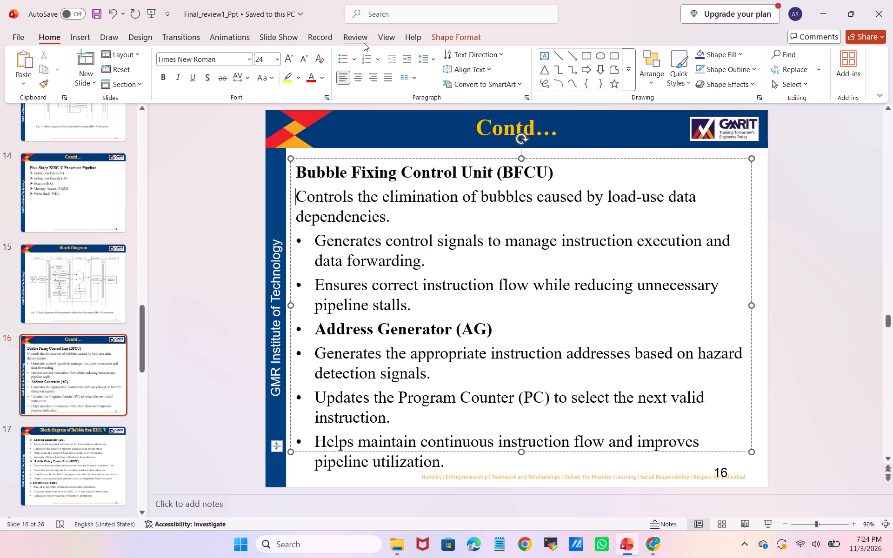
click(351, 60)
click(362, 185)
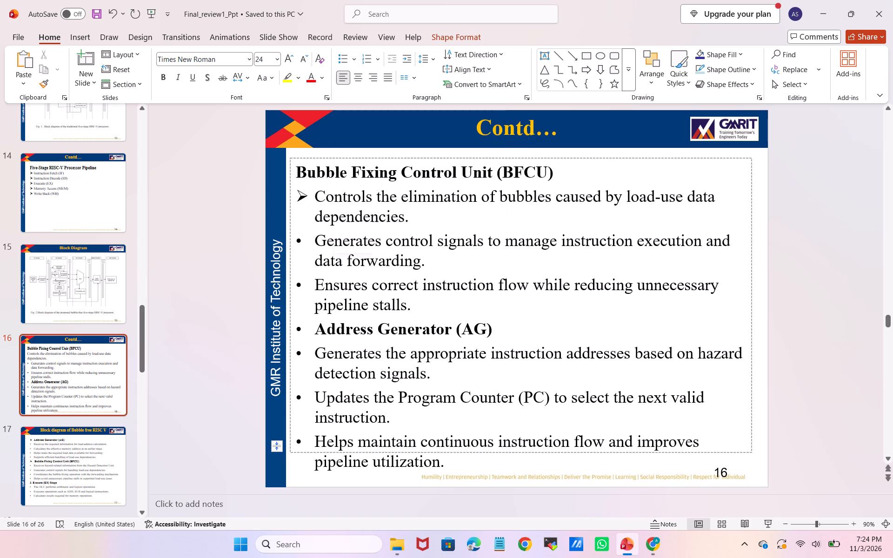
click(314, 246)
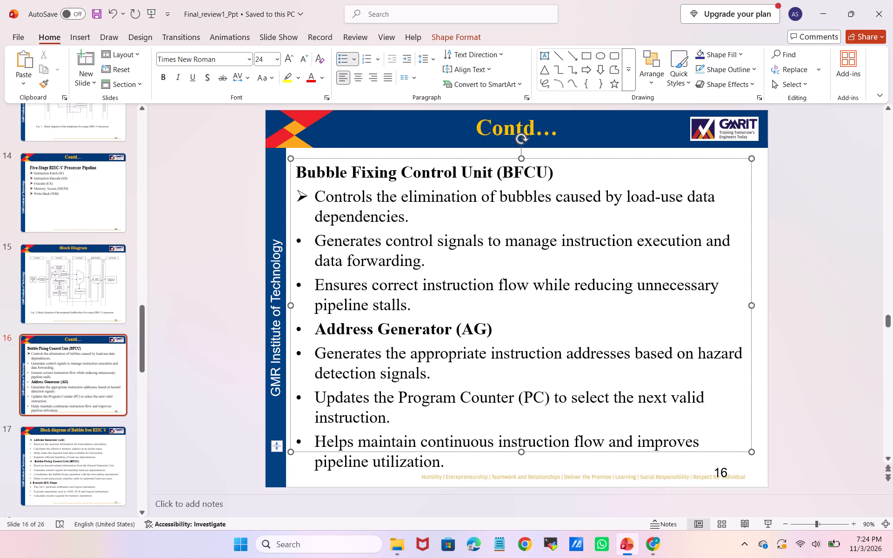
key(BackSpace)
key(BackSpace)
key(Return)
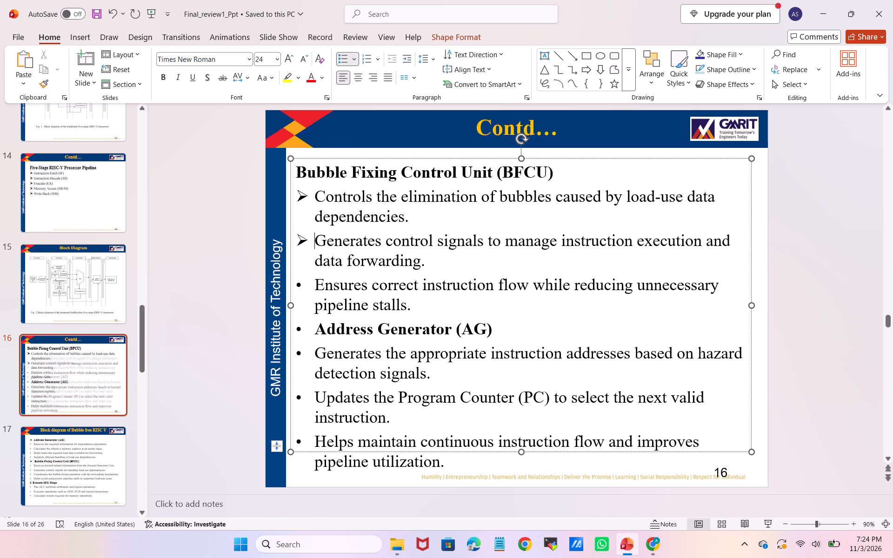
Replace the round bullet on the third Bubble Fixing Control Unit point, about correct instruction flow, with an arrow bullet.
key(Down)
key(Down)
key(BackSpace)
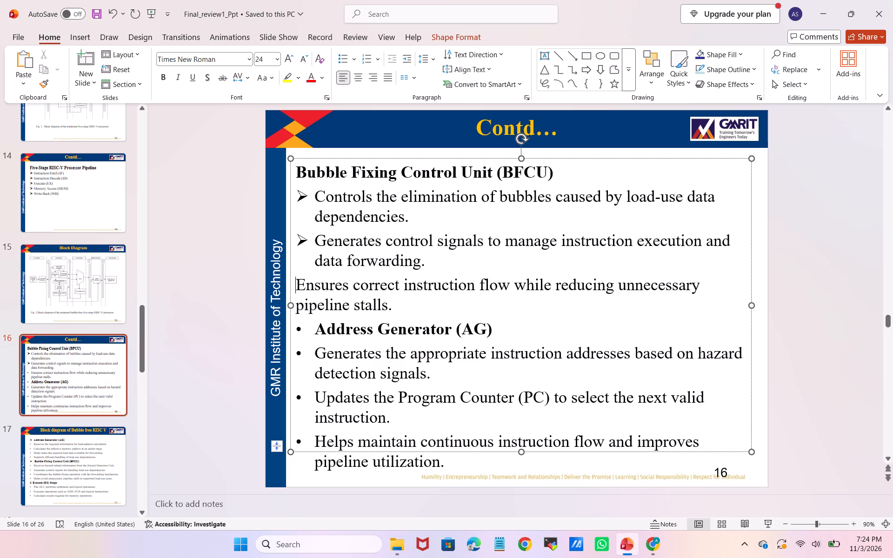
key(BackSpace)
key(Return)
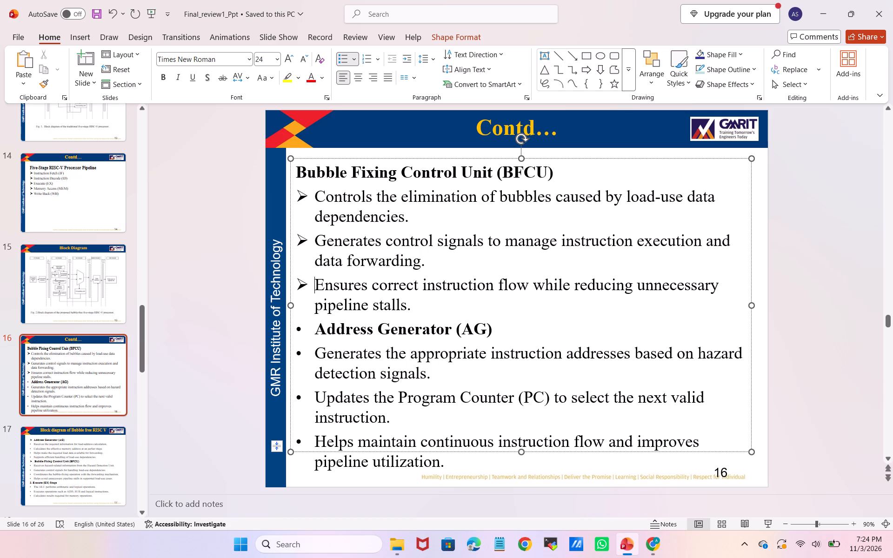
Remove the bullet from the Address Generator (AG) heading on slide 16.
click(317, 331)
key(BackSpace)
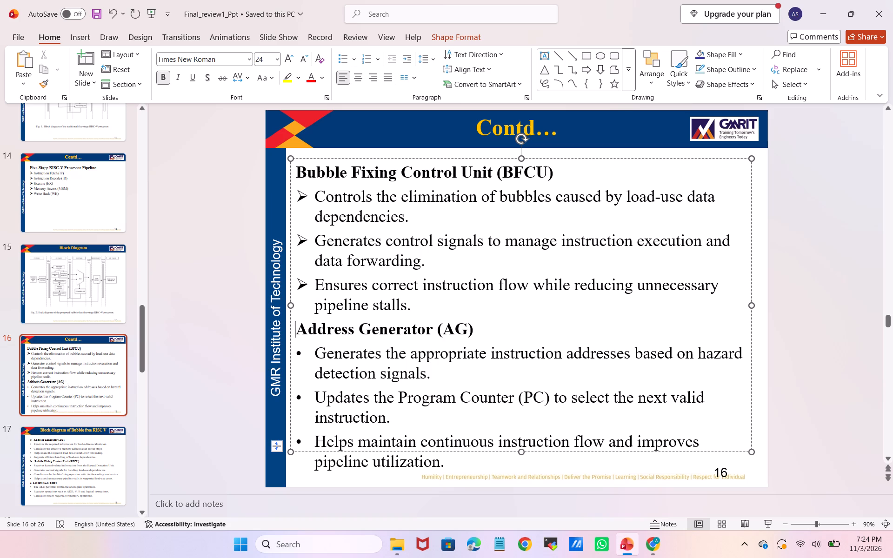
Replace the round bullets on the three Address Generator points on slide 16 with arrow bullets.
click(315, 353)
key(BackSpace)
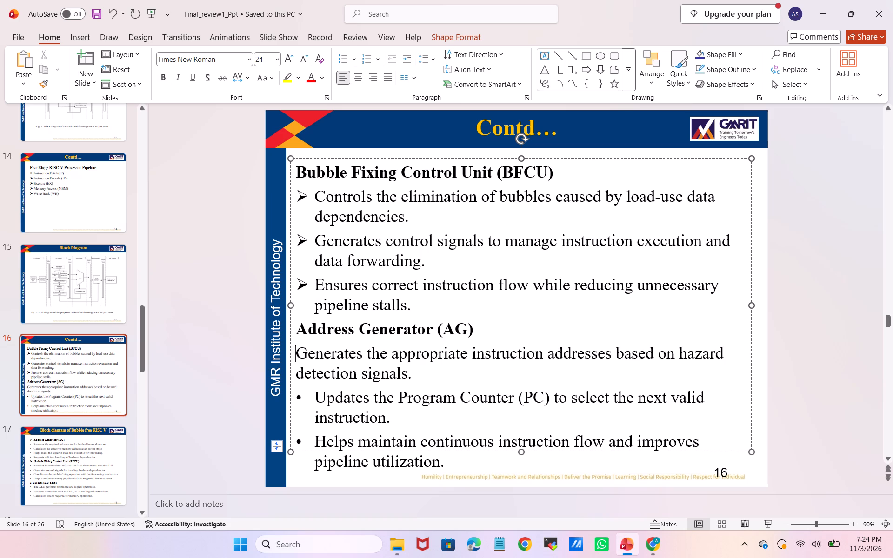
click(357, 58)
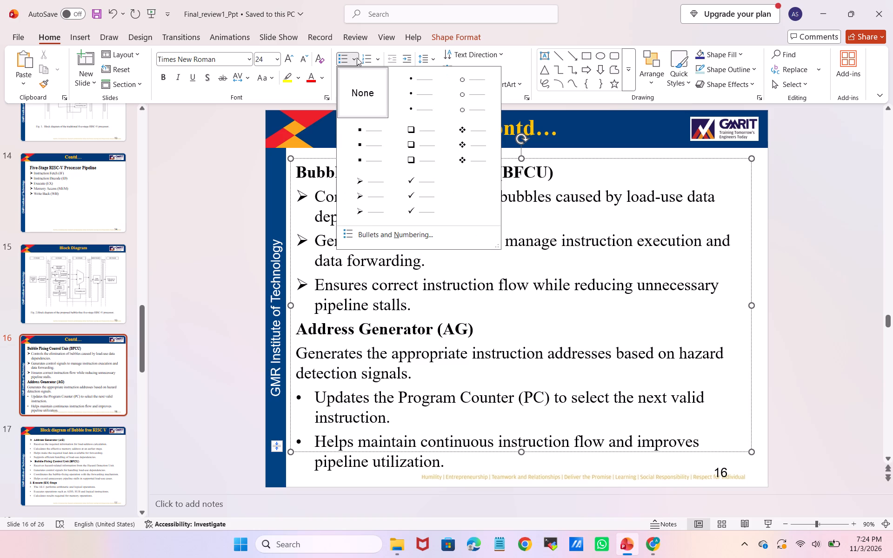
click(367, 184)
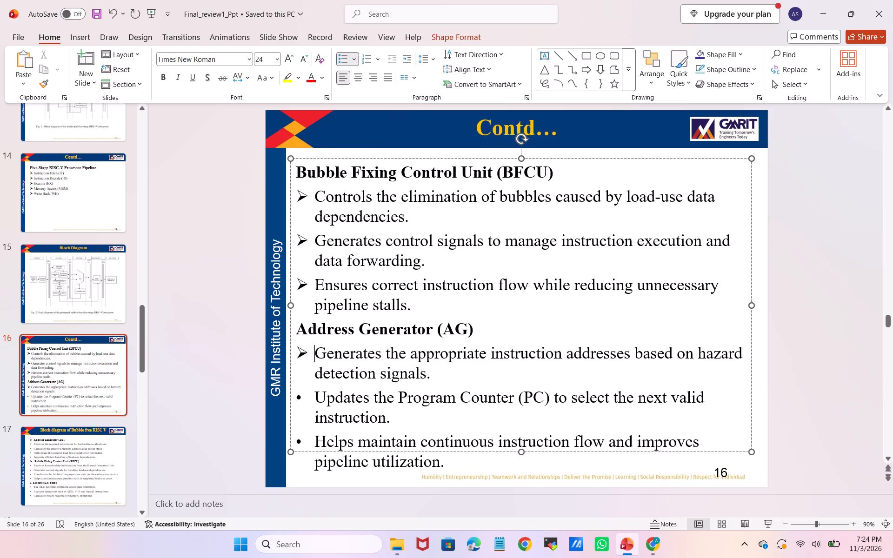
click(316, 398)
key(BackSpace)
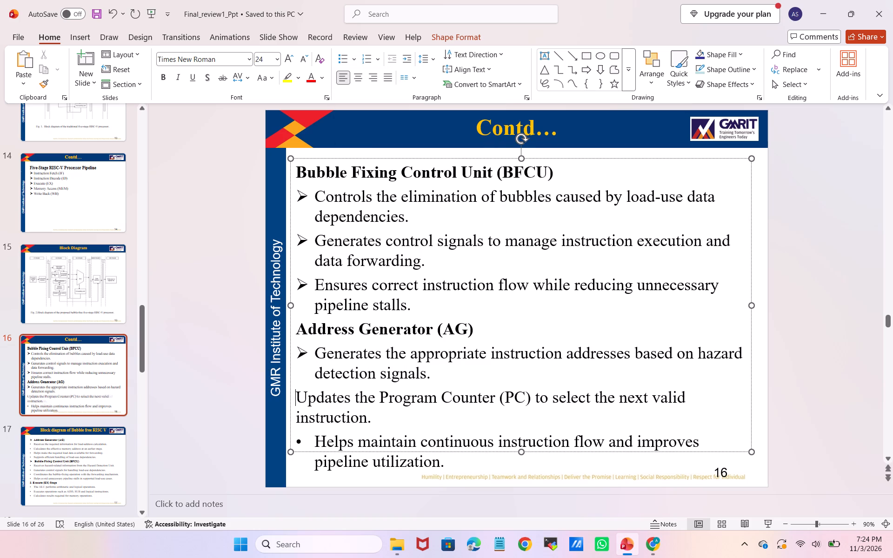
key(BackSpace)
key(Return)
key(Down)
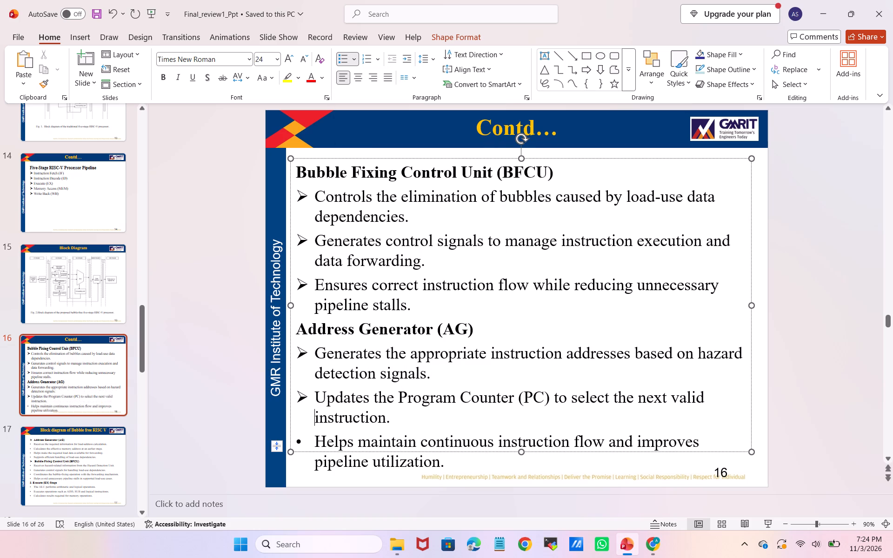
key(Down)
key(BackSpace)
key(BackSpace)
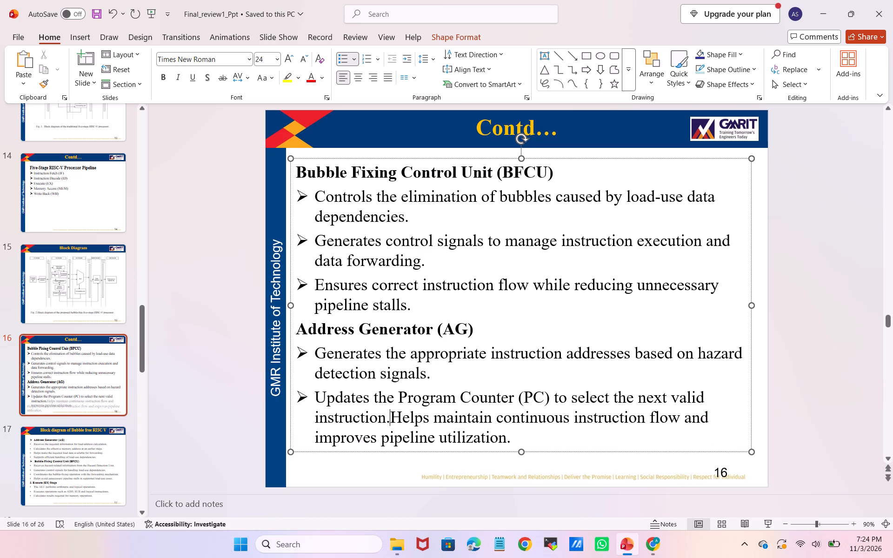
key(Return)
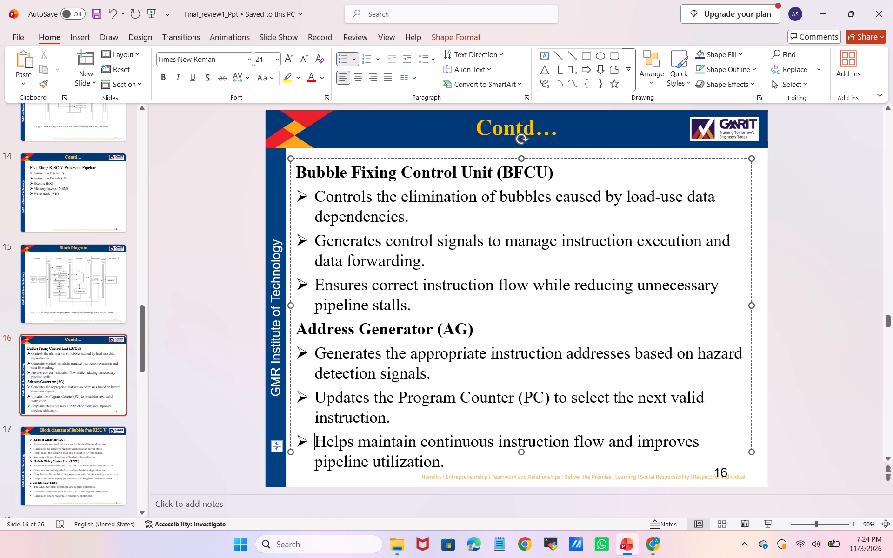
Delete the last Address Generator point, about continuous instruction flow and pipeline utilization, from slide 16.
click(445, 465)
drag(445, 465, 310, 443)
key(BackSpace)
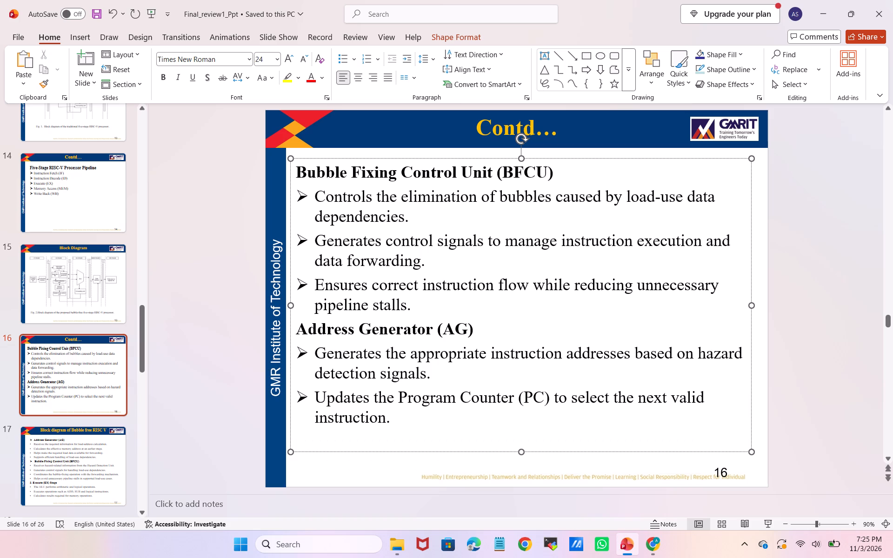
Insert a blank line between the last Bubble Fixing Control Unit point and the Address Generator (AG) heading.
click(419, 304)
key(Return)
click(543, 311)
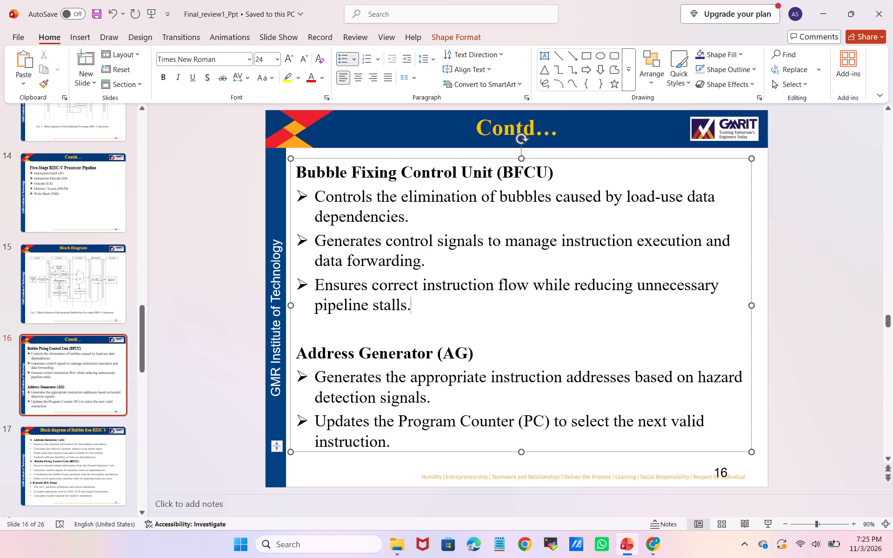
Compare the text content and formatting of slide 16 with the body text on slides 14 and 17.
click(47, 378)
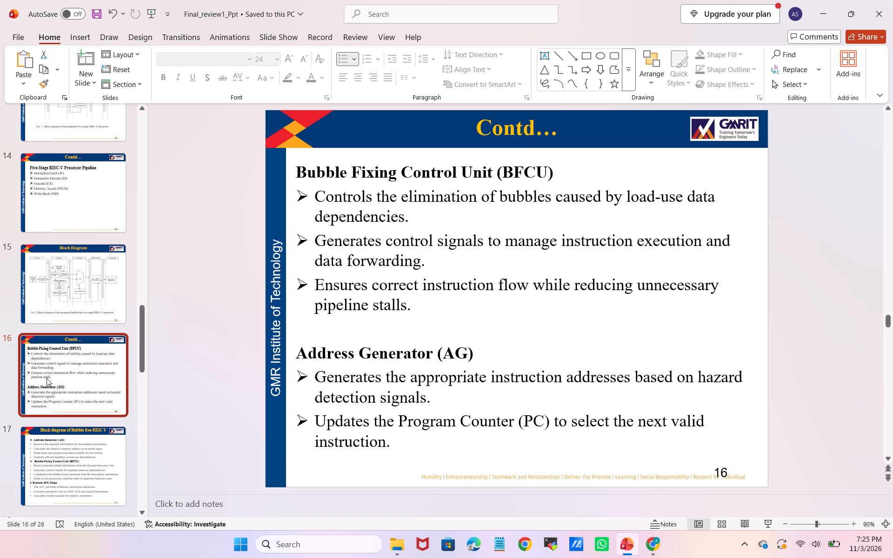
key(Up)
key(Down)
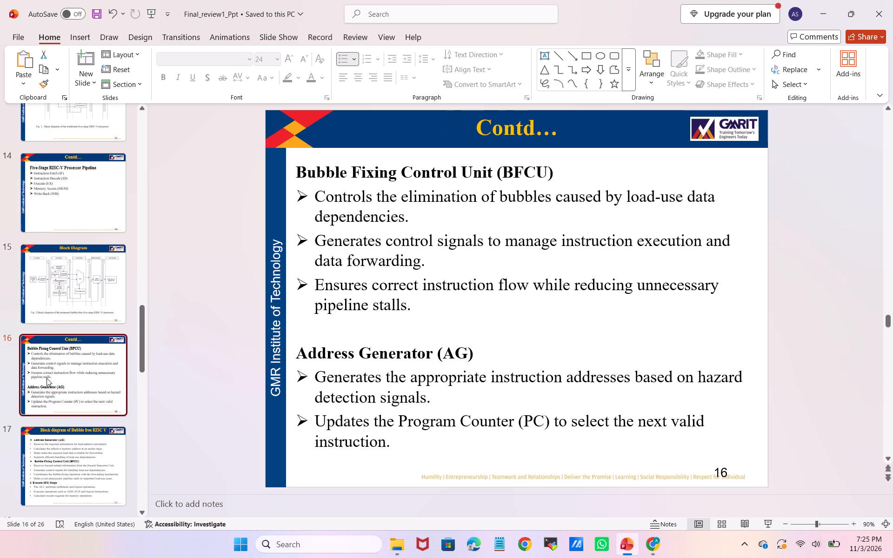
key(Down)
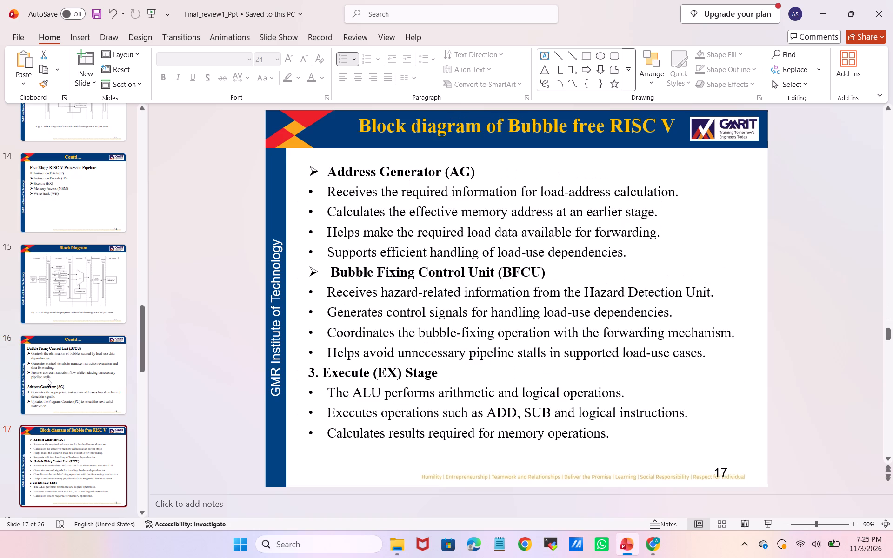
scroll(188, 352, right, 1)
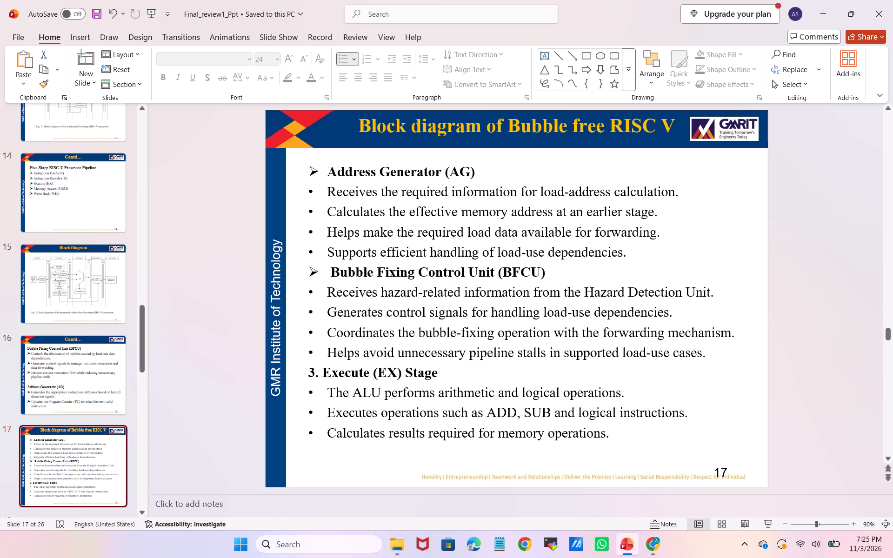
click(471, 264)
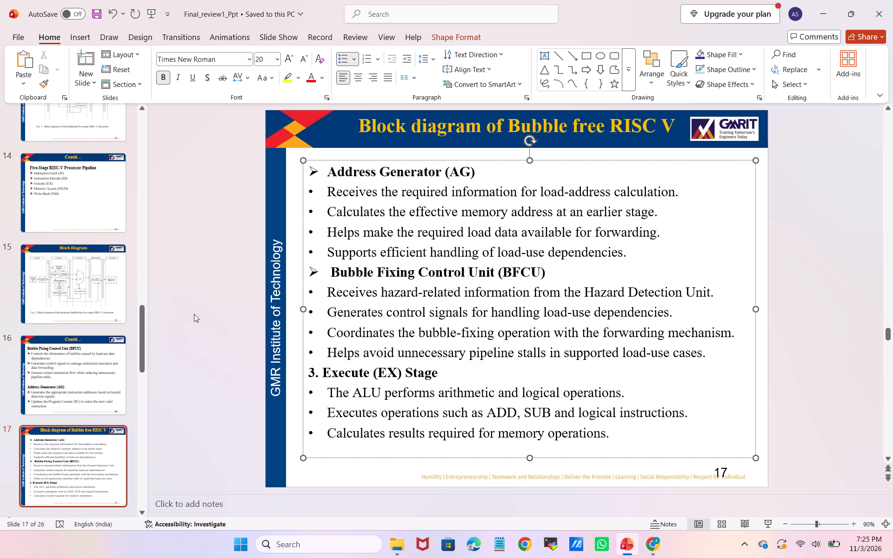
click(80, 359)
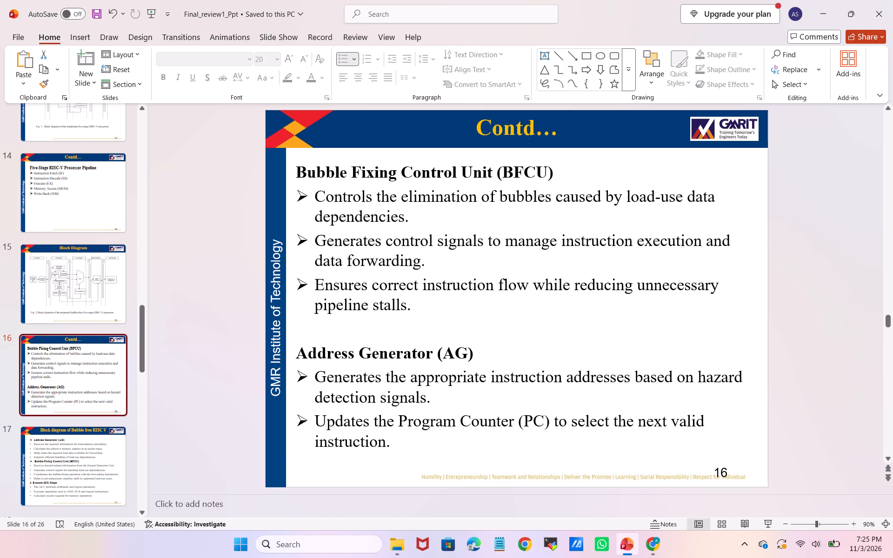
drag(445, 307, 304, 201)
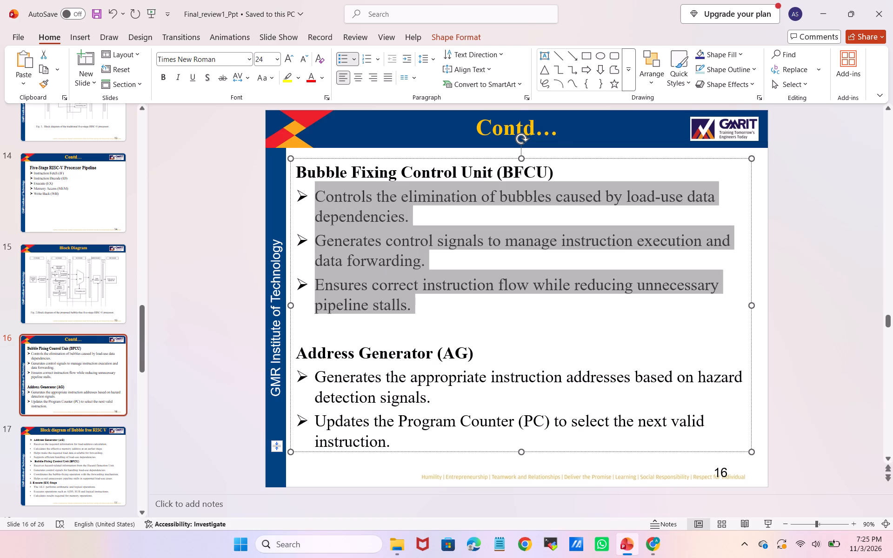
click(433, 306)
click(67, 190)
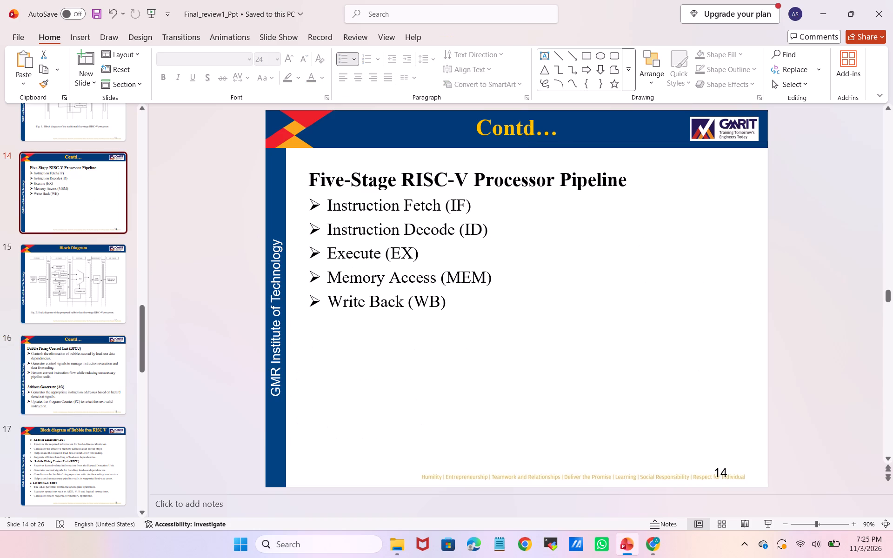
drag(464, 306, 317, 204)
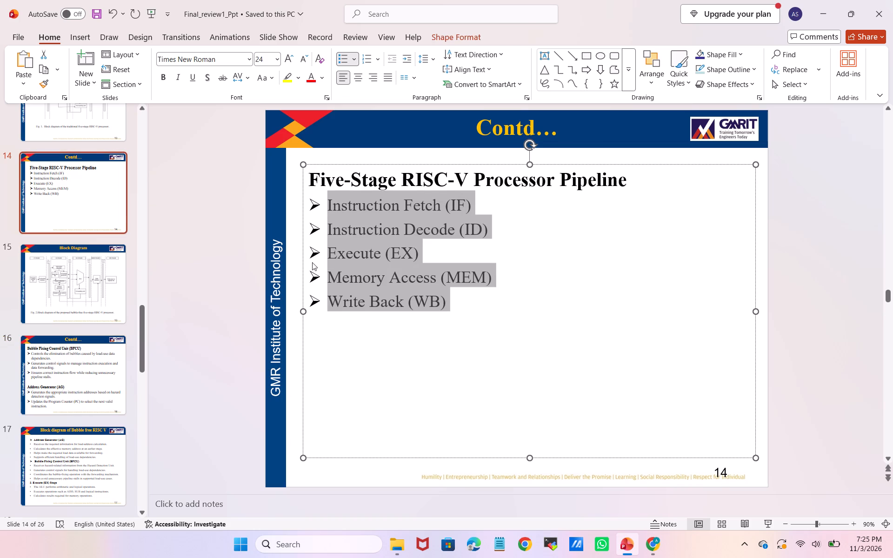
click(369, 369)
click(63, 355)
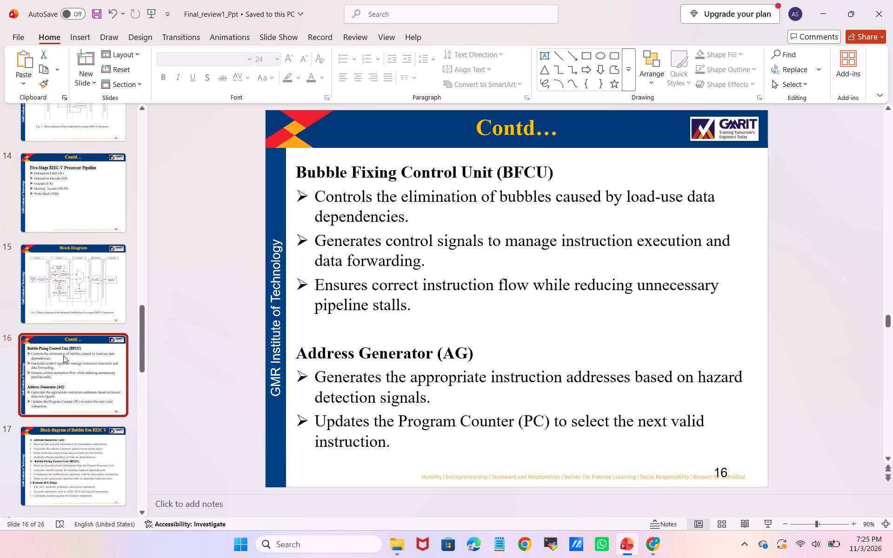
Delete the two slides titled Block diagram of Bubble free RISC V that follow slide 16.
click(78, 447)
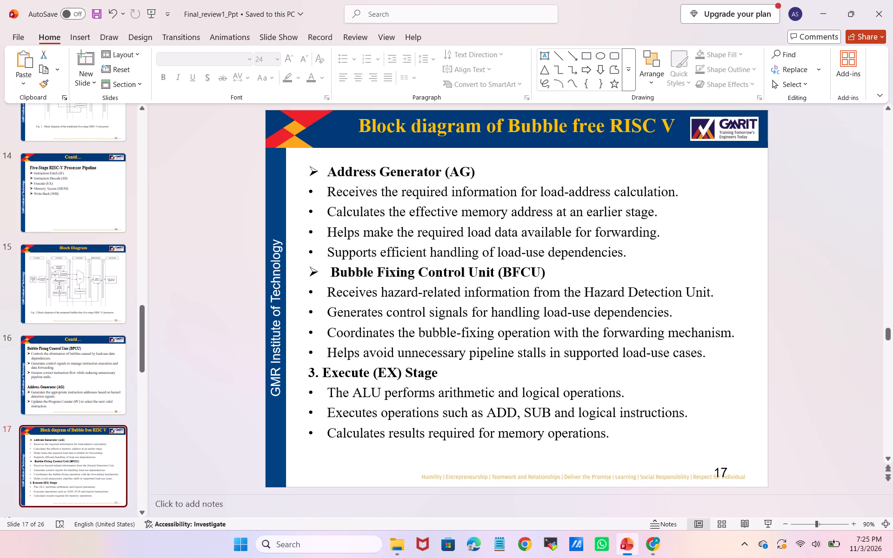
key(Delete)
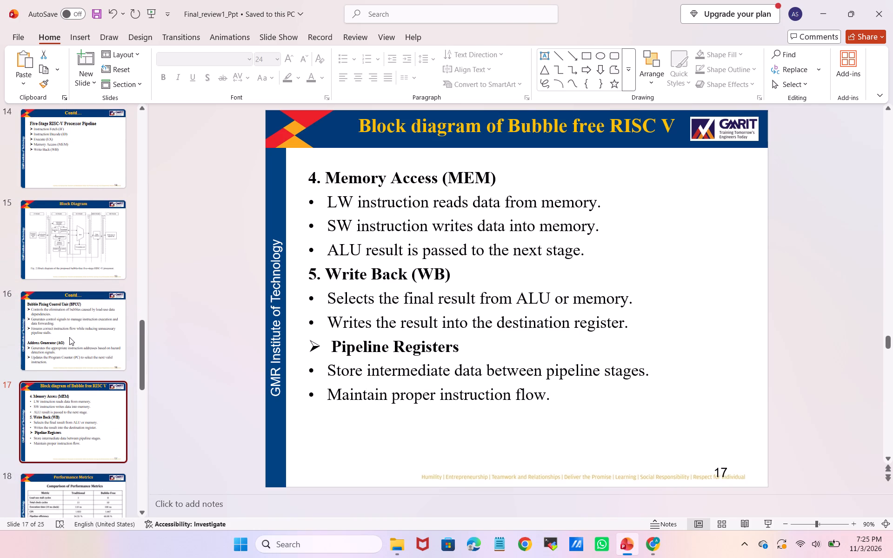
click(69, 337)
click(73, 407)
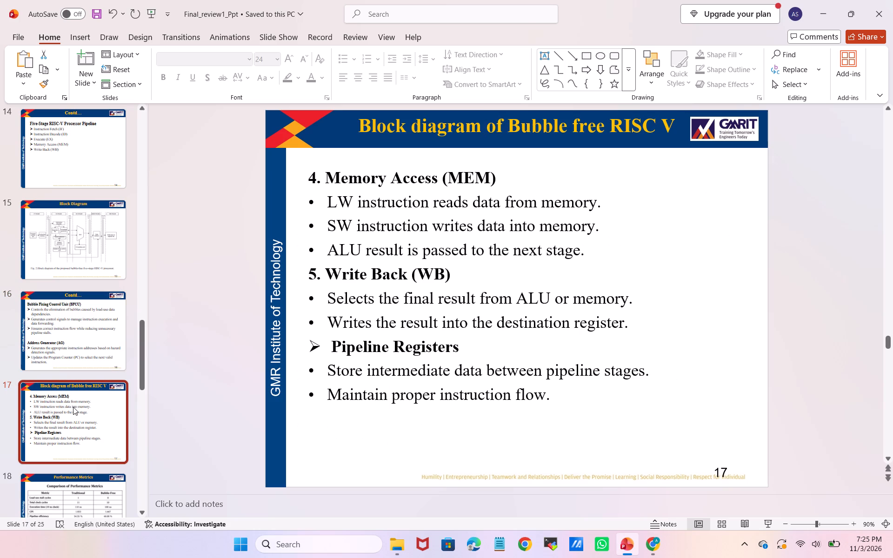
key(Delete)
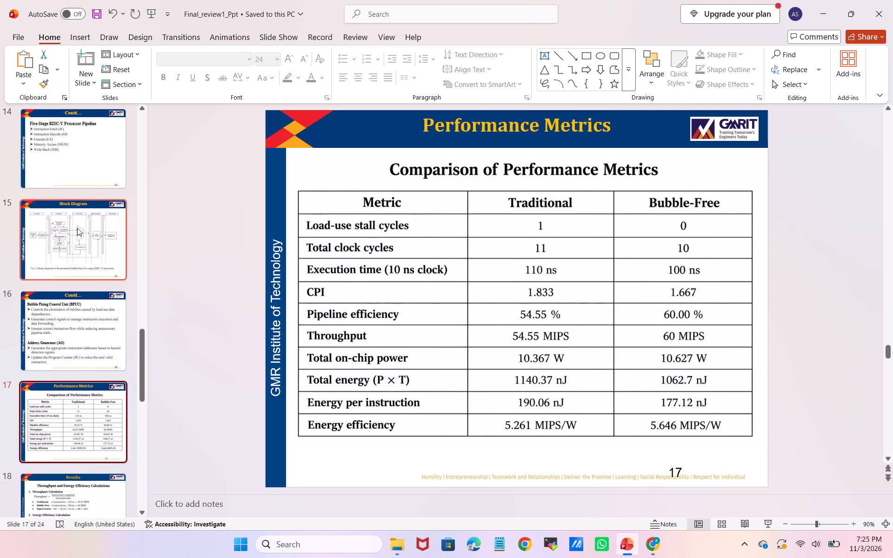
Review the slides from Design Flow through the block diagrams and their Contd… slides, up to slide 16.
scroll(77, 228, up, 2)
click(77, 228)
click(73, 301)
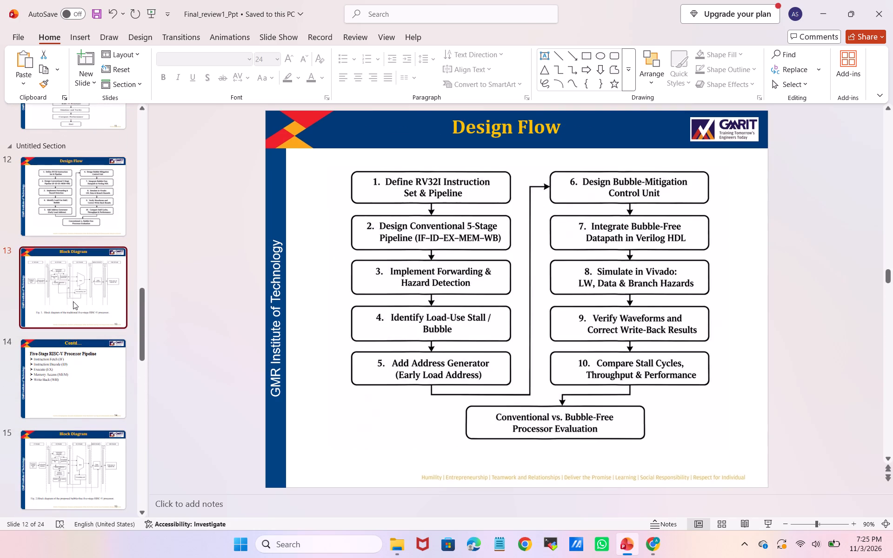
click(62, 365)
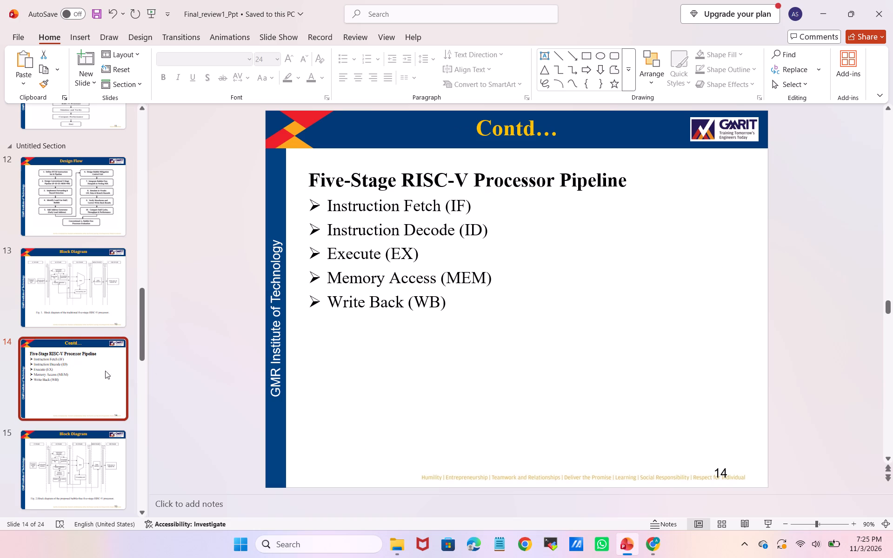
click(89, 372)
key(Down)
key(Down)
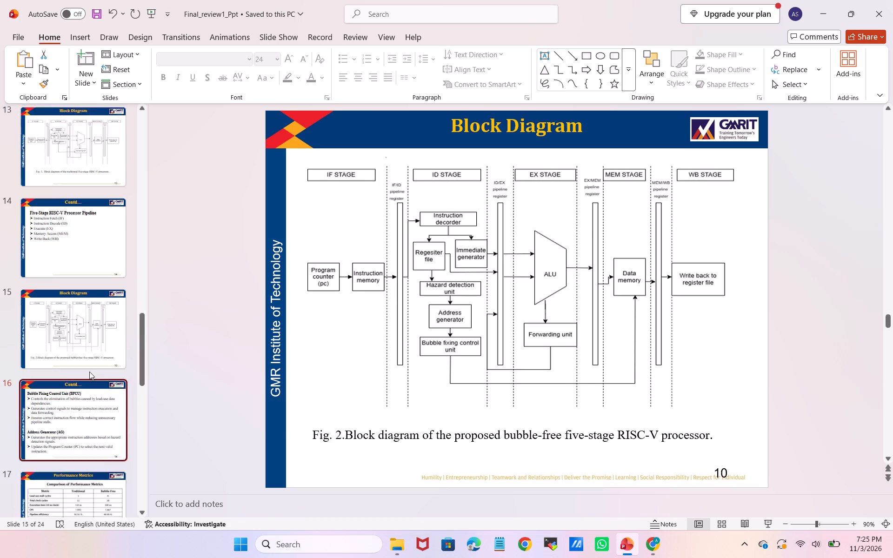
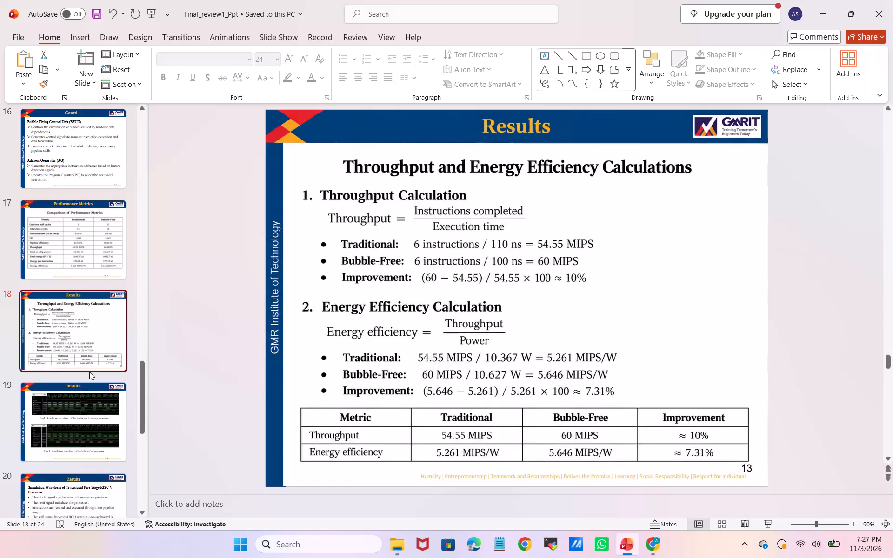
Review the slides following slide 16, from the performance calculations and waveform results through the Conclusion slide.
key(Up)
key(Down)
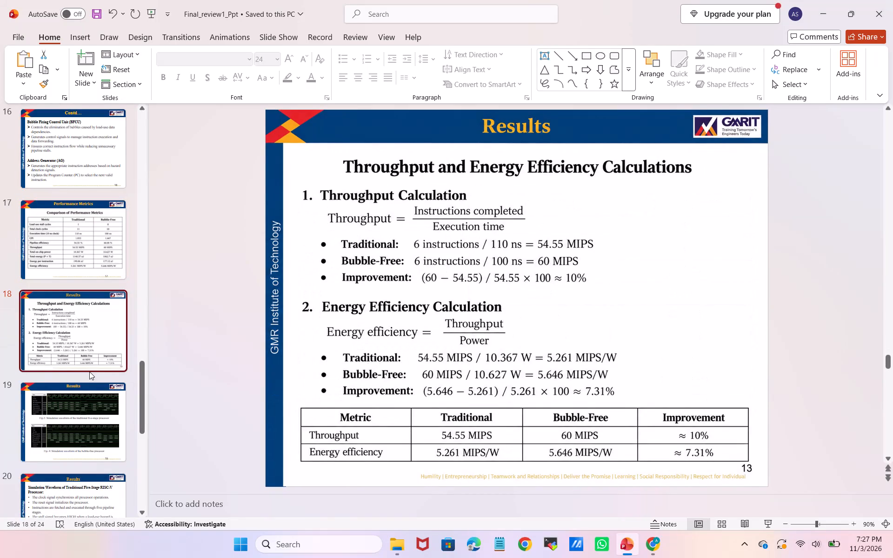
key(Down)
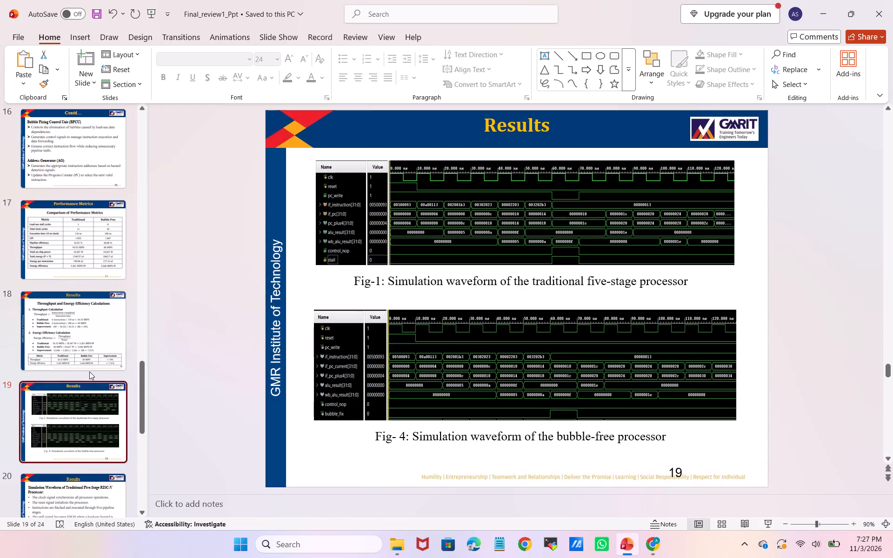
key(Down)
key(Down)
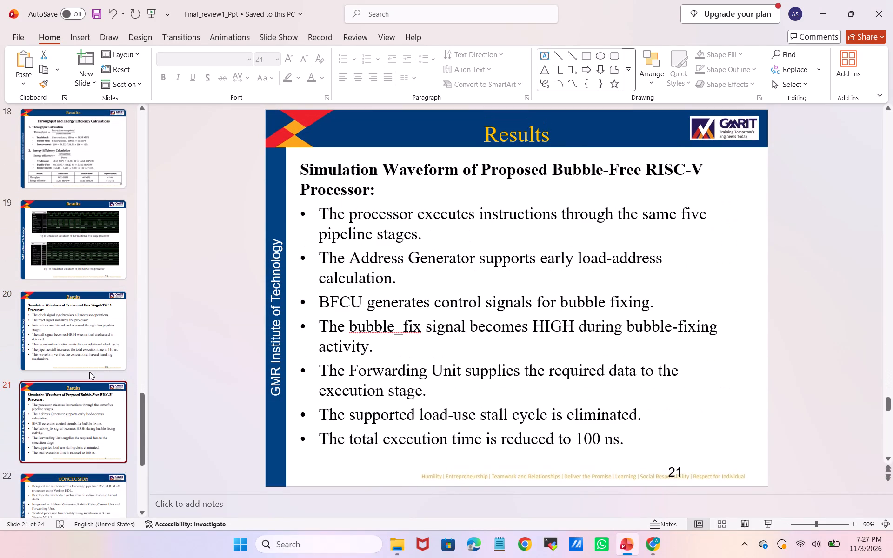
key(Up)
key(Down)
key(Up)
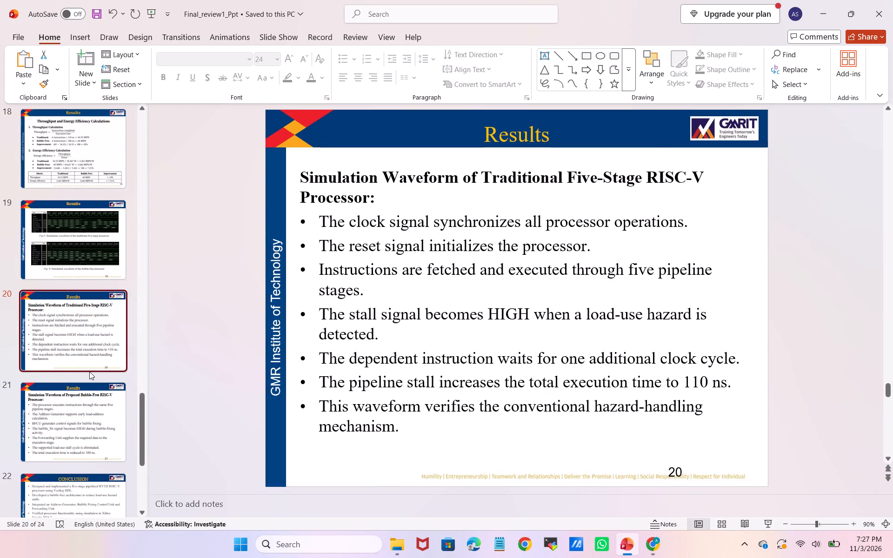
key(Down)
key(Down)
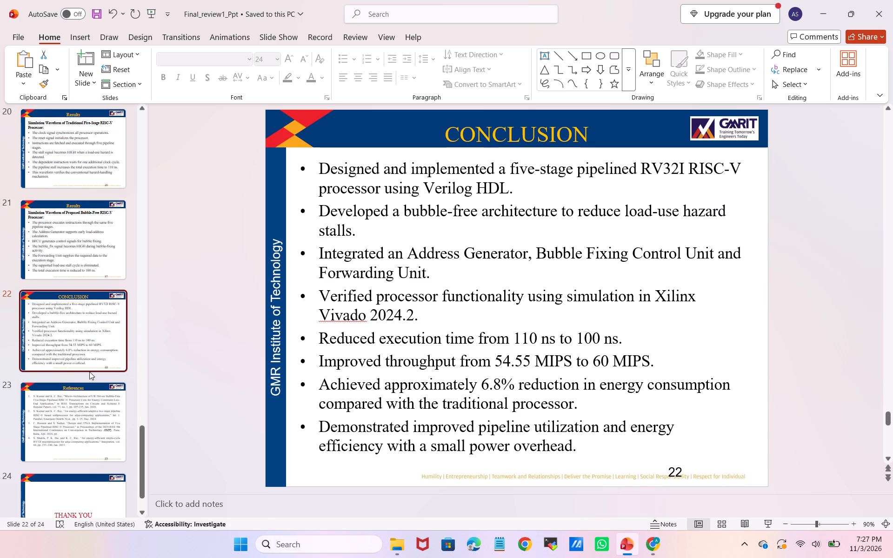
key(Up)
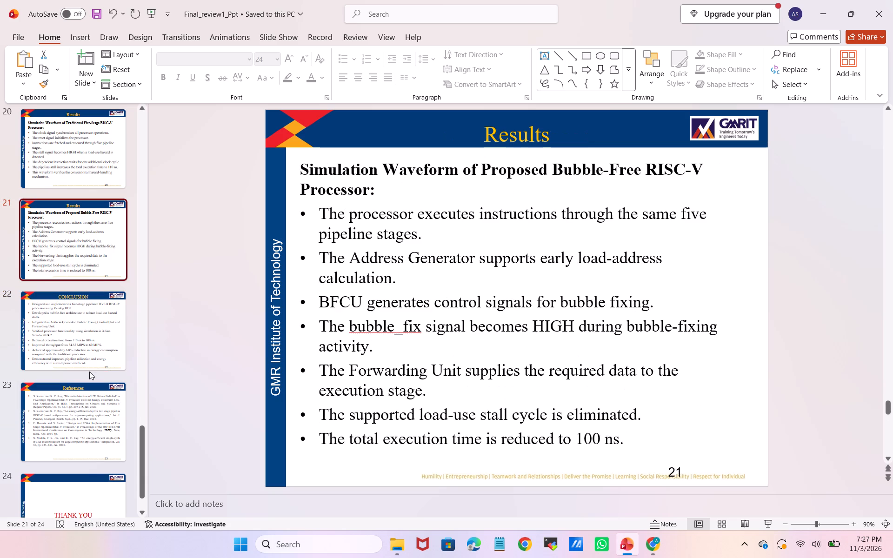
key(Up)
key(Up)
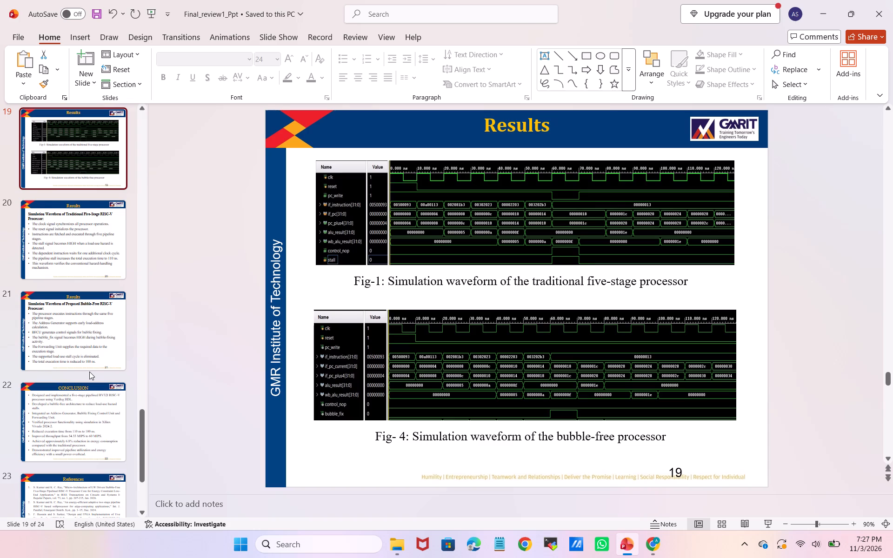
key(Up)
key(Down)
key(Down)
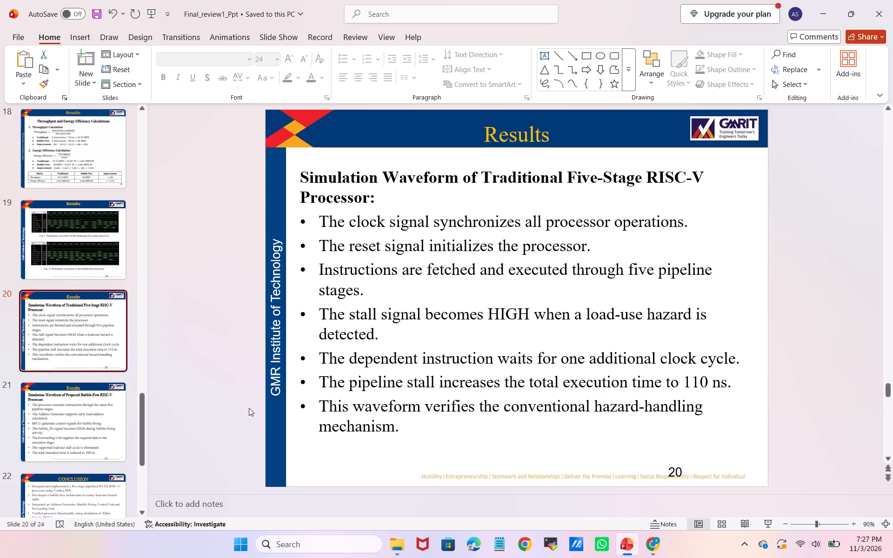
Compare the Throughput and Energy Efficiency Calculations slide with the waveform figures slide and the traditional waveform explanation slide.
click(67, 252)
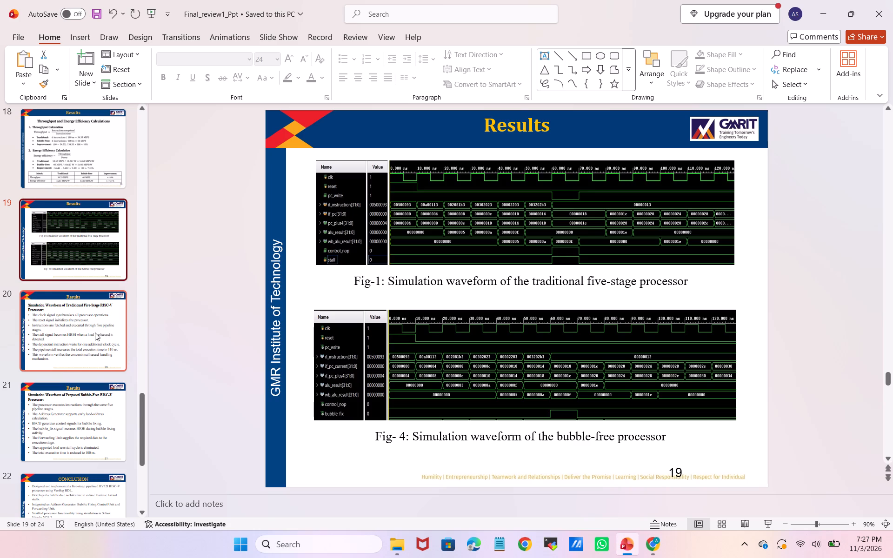
click(103, 160)
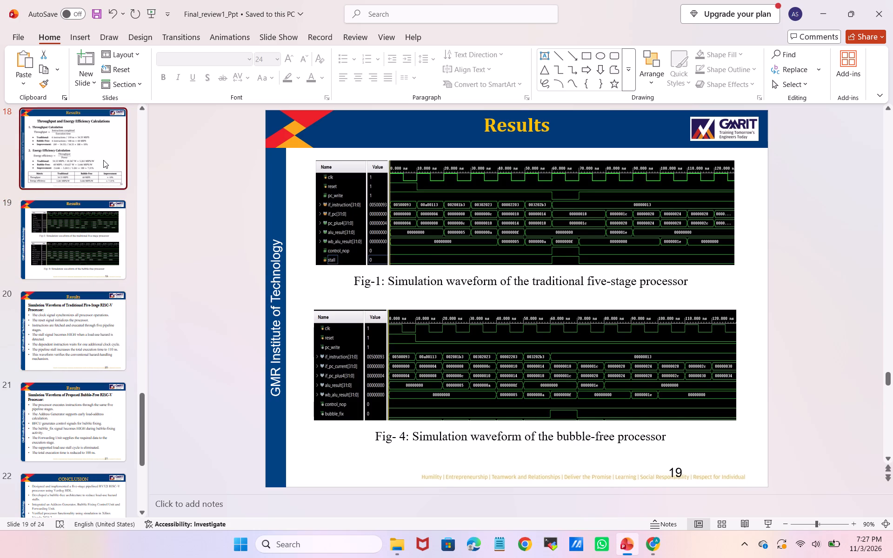
click(80, 245)
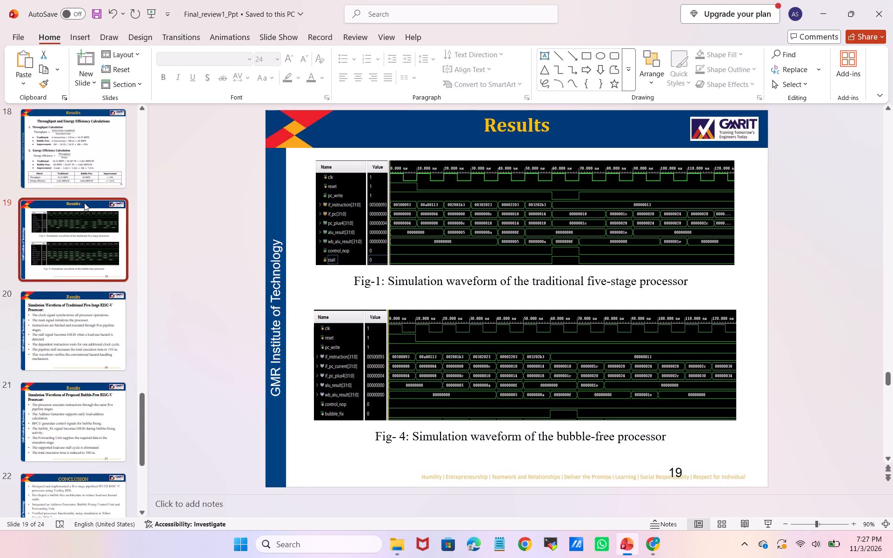
click(81, 159)
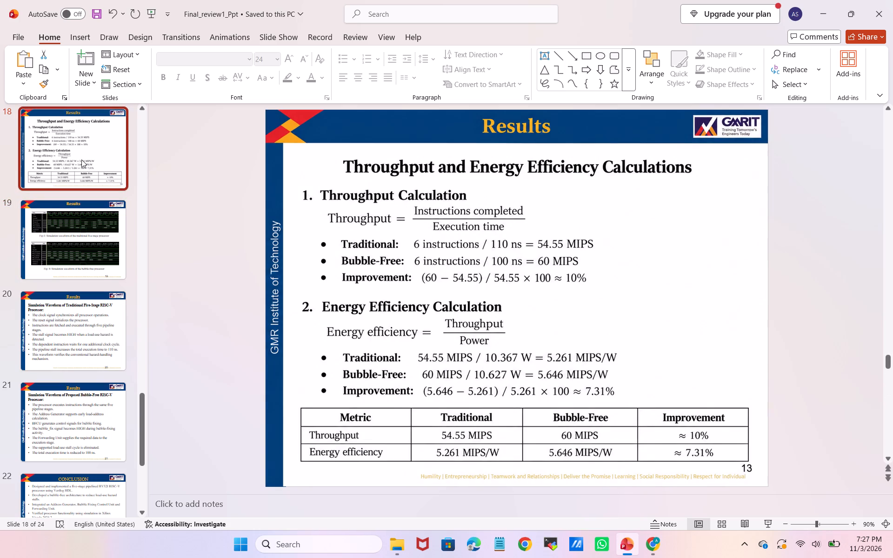
click(83, 254)
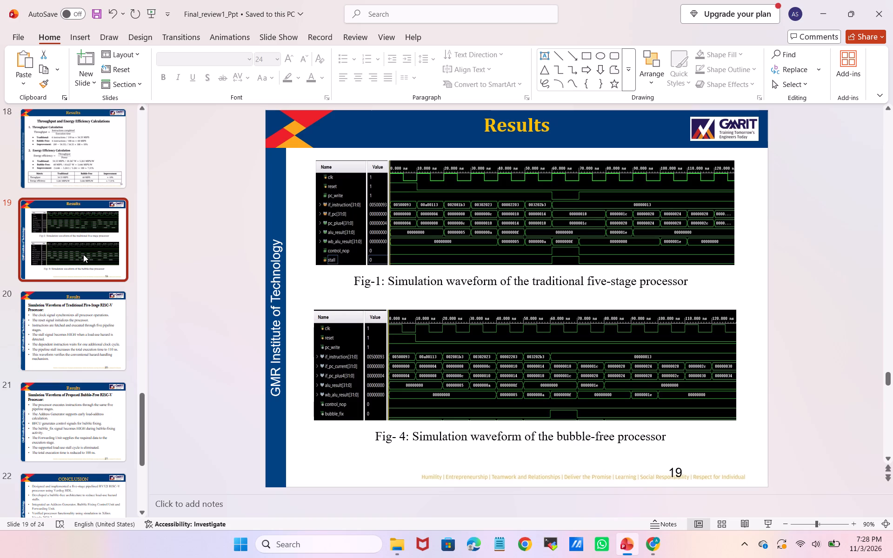
click(60, 326)
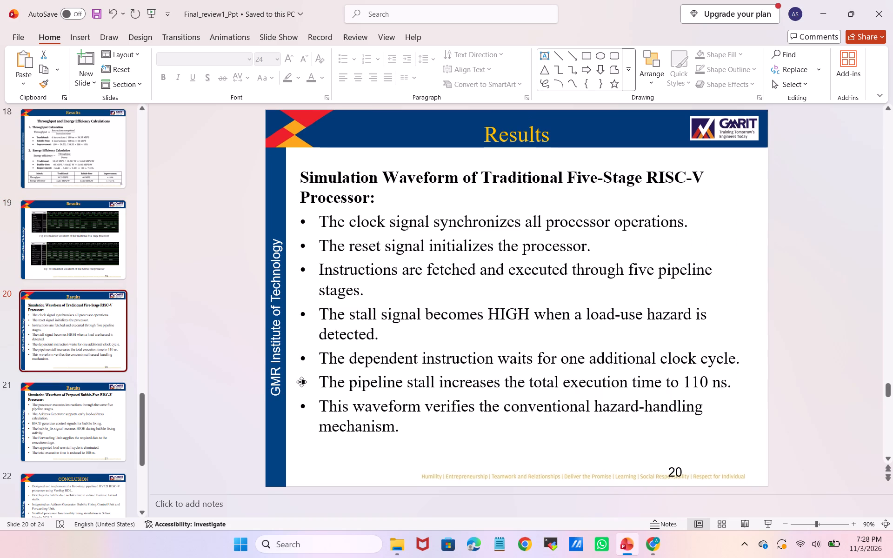
Delete the two Results slides that explain the traditional and the proposed bubble-free simulation waveforms in text.
click(371, 358)
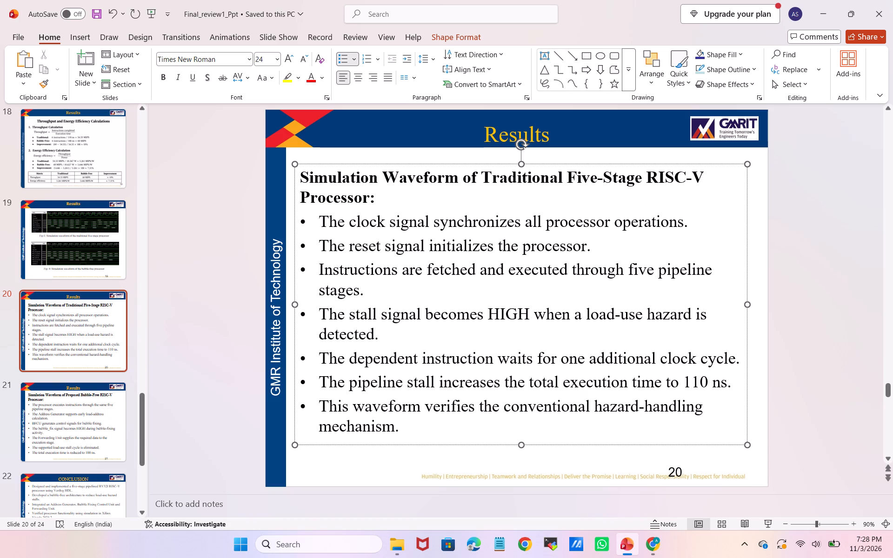
click(83, 337)
key(Delete)
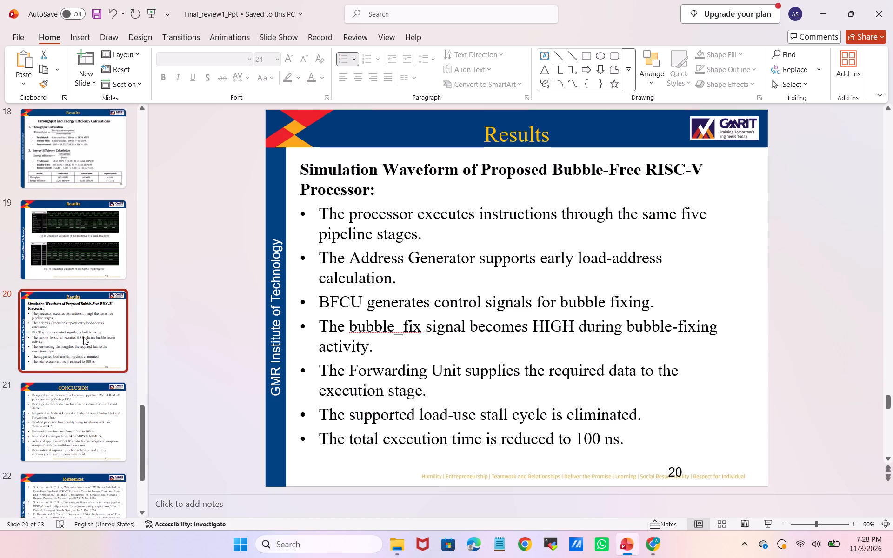
key(Delete)
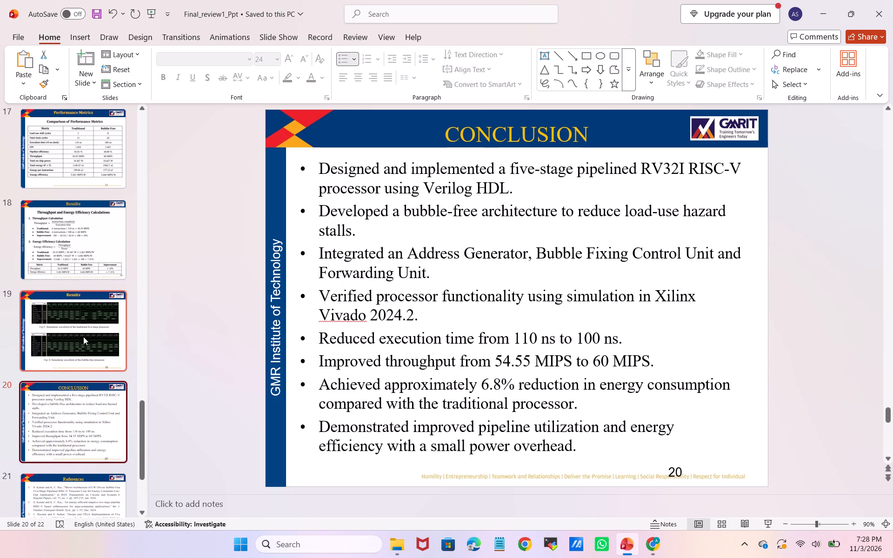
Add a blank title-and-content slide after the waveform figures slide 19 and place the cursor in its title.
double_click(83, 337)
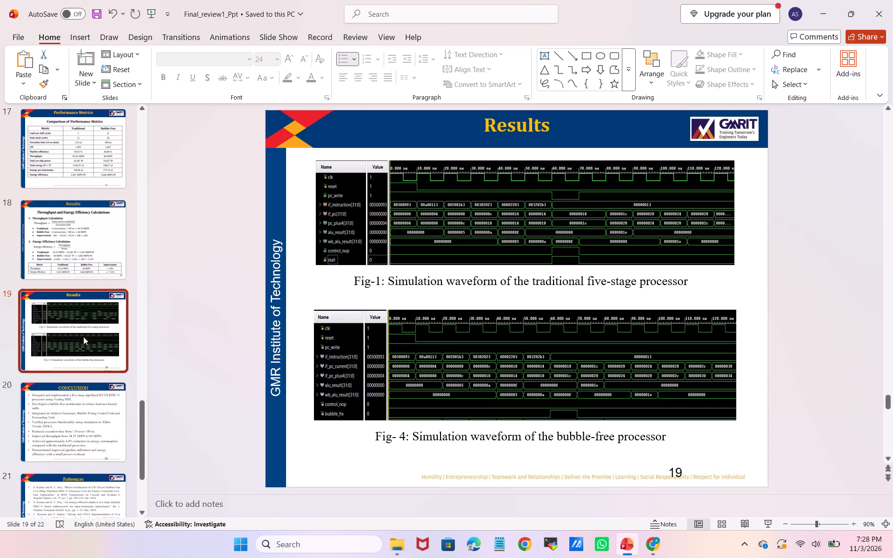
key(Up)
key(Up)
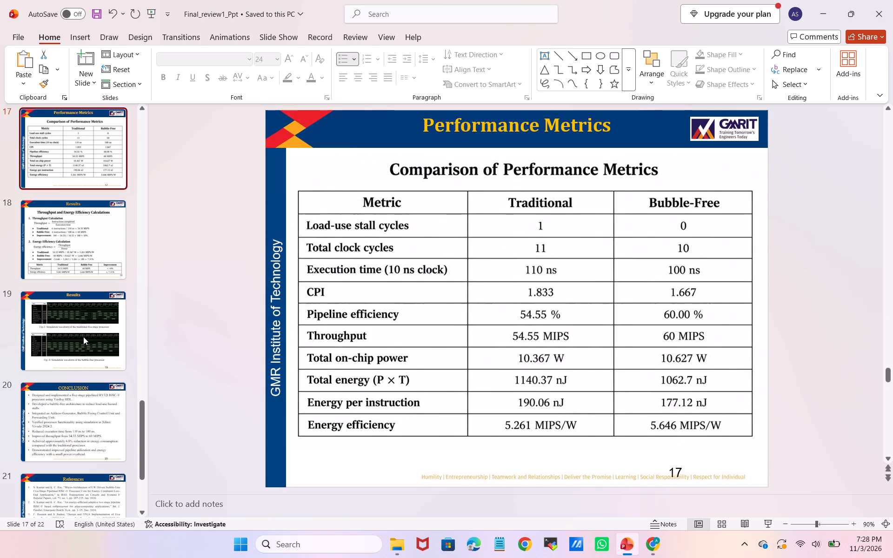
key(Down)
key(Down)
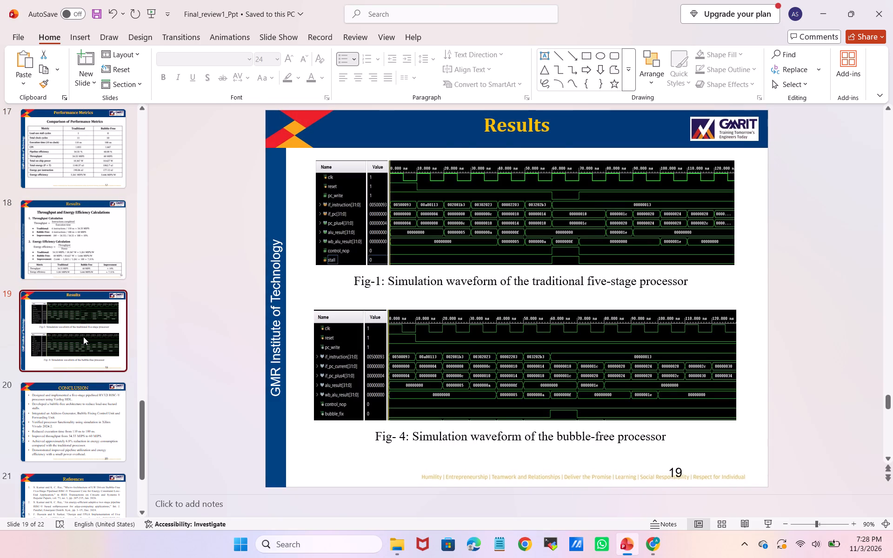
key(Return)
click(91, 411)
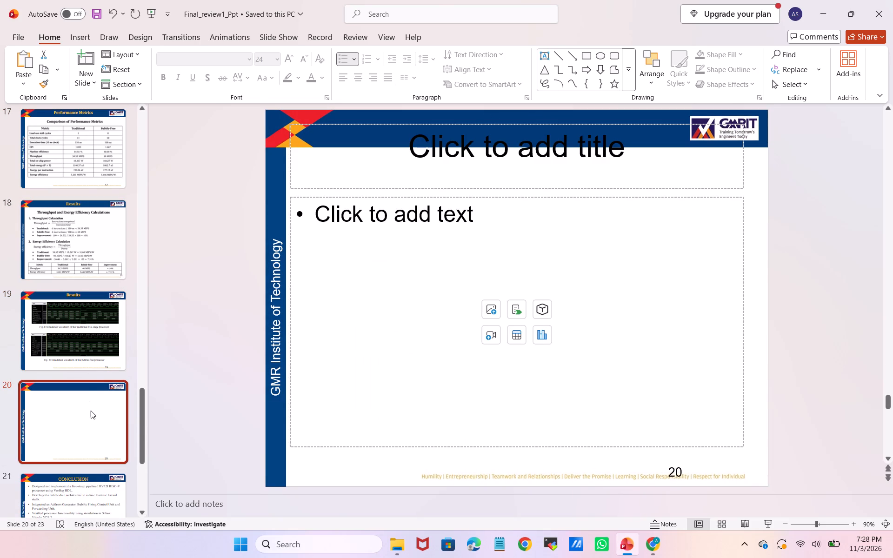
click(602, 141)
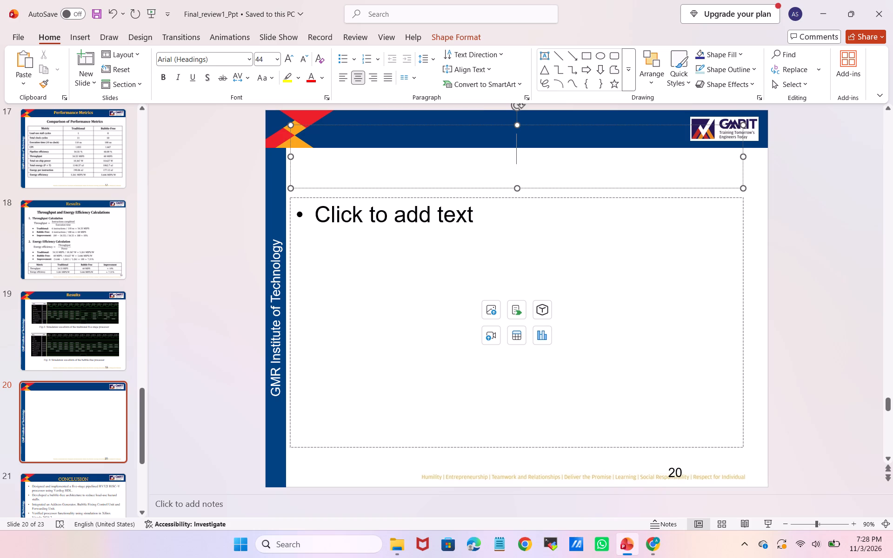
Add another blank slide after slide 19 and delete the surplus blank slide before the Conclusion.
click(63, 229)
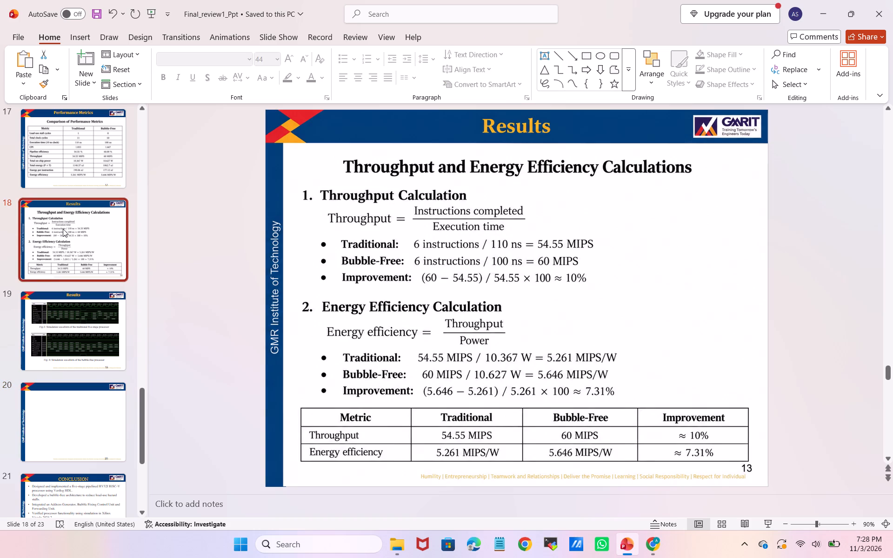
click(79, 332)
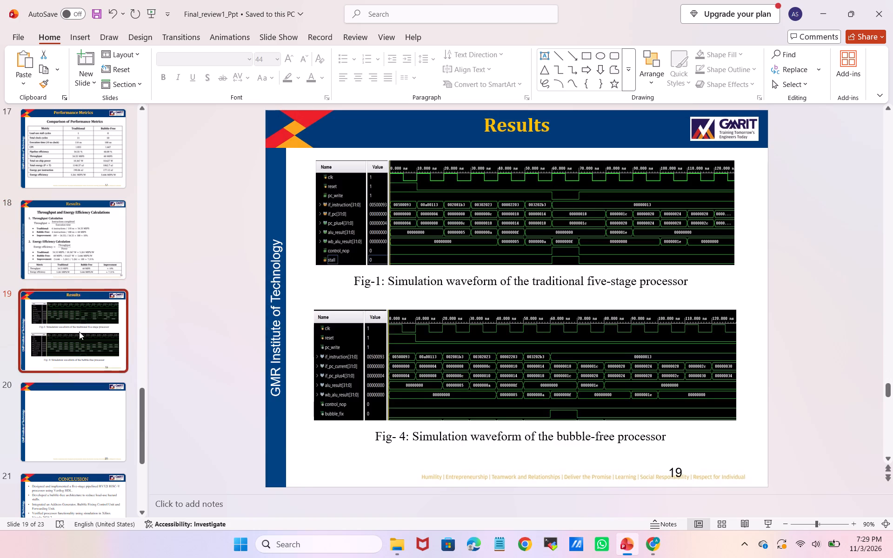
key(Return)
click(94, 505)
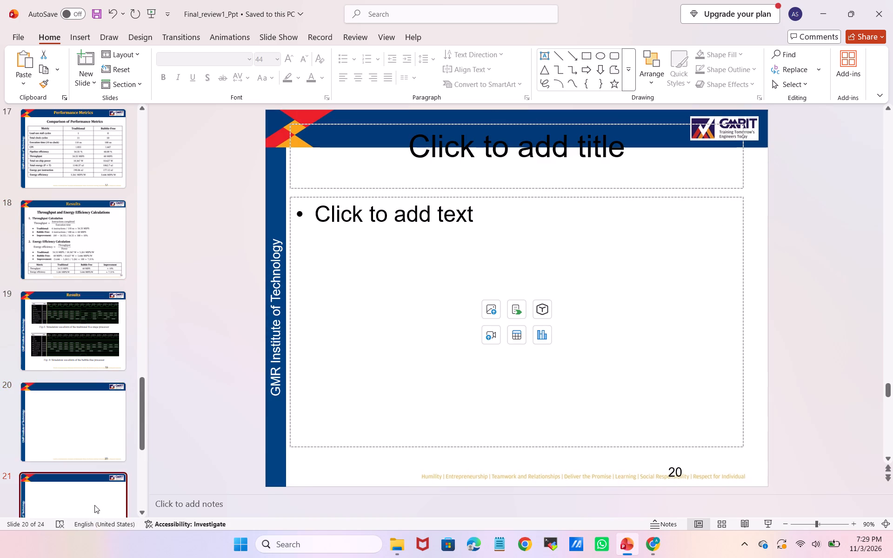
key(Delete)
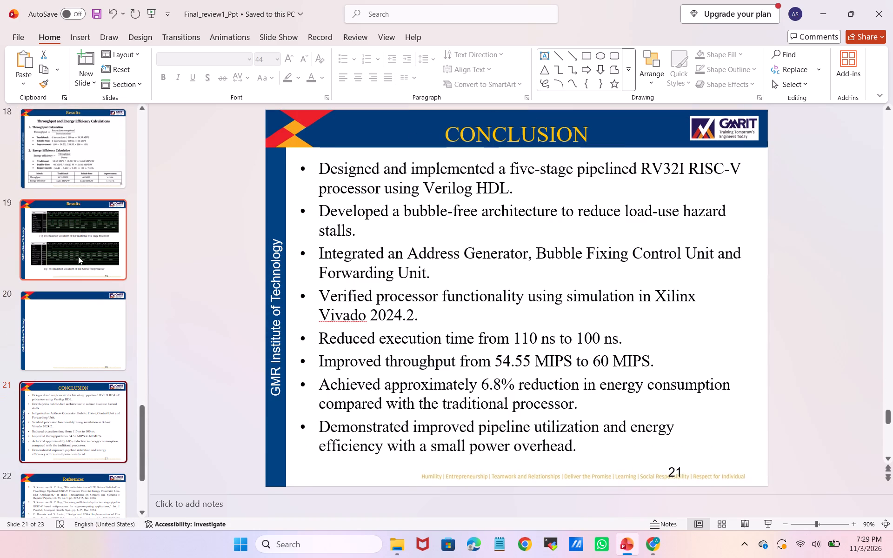
Replace the blank slide 20 with a copy of the Throughput and Energy Efficiency Calculations slide.
click(77, 253)
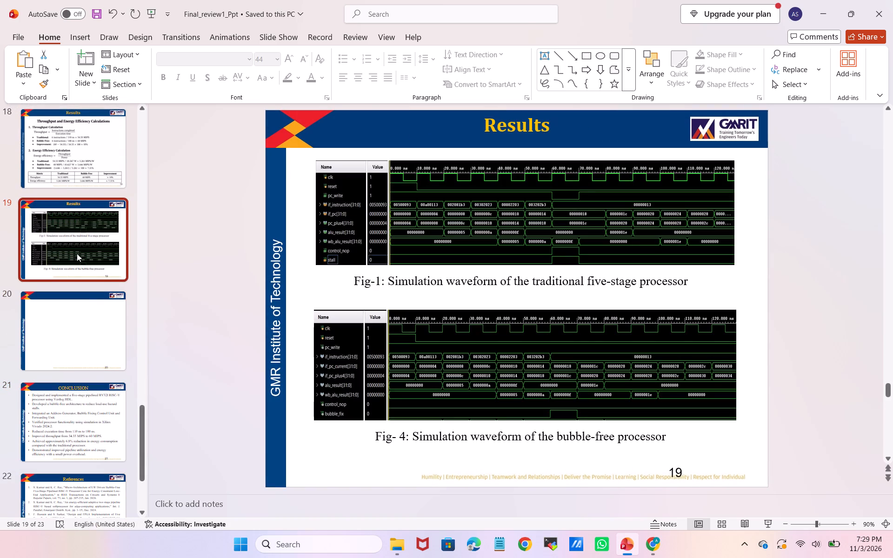
click(67, 146)
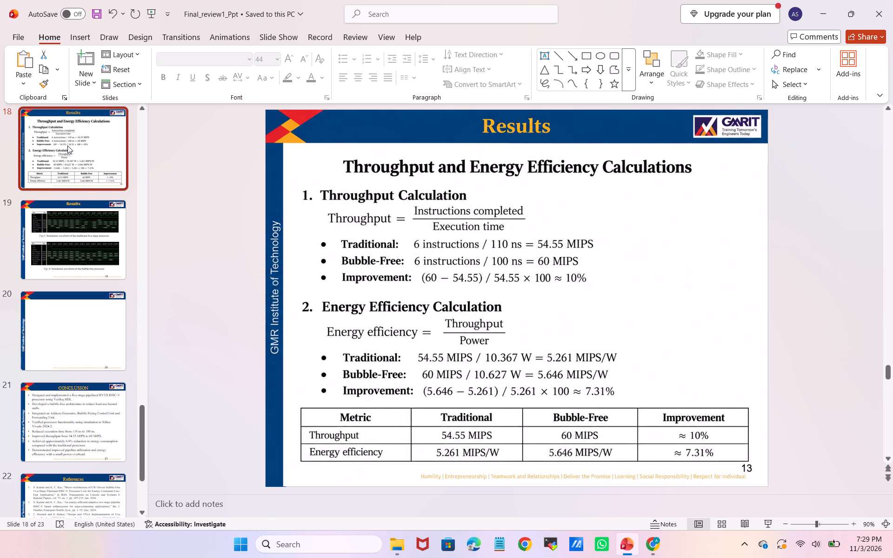
key(ctrl+c)
click(83, 342)
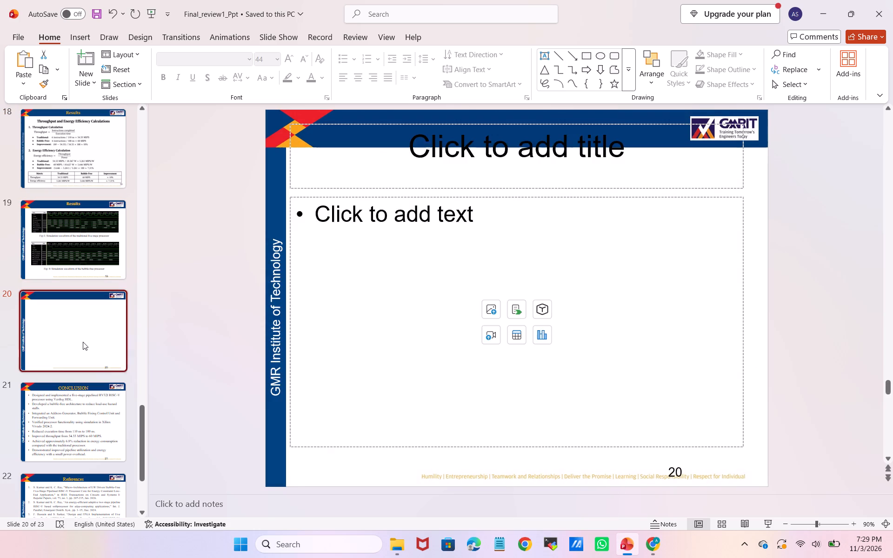
key(ctrl+v)
click(83, 340)
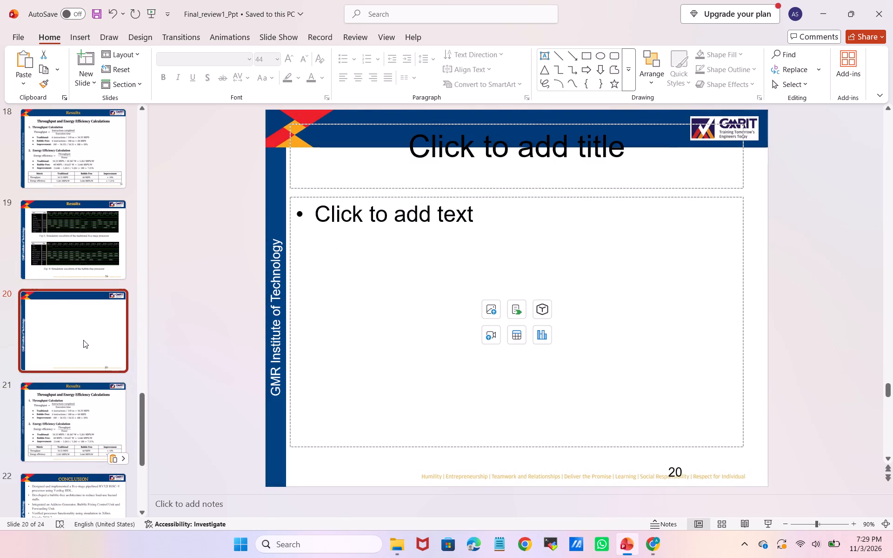
key(Delete)
click(83, 340)
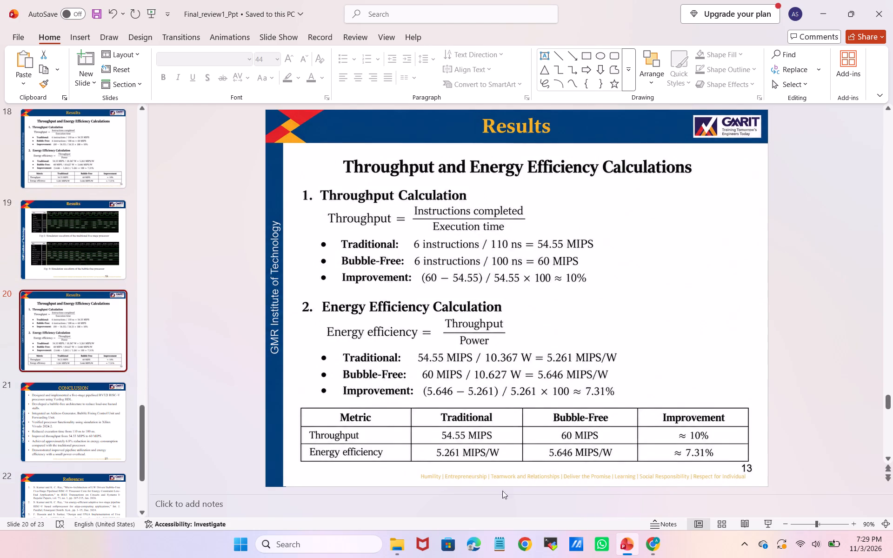
Remove the pasted Throughput and Energy Efficiency Calculations picture from Results slide 20.
click(711, 447)
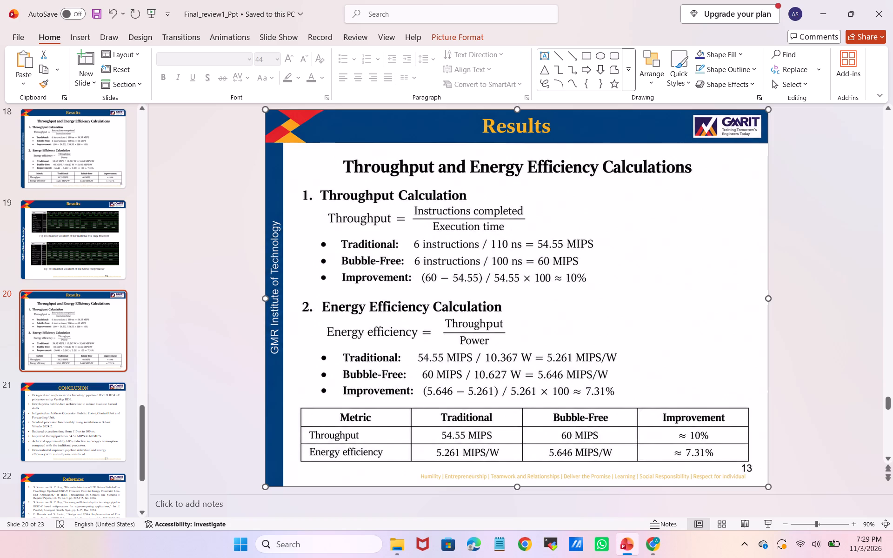
click(750, 458)
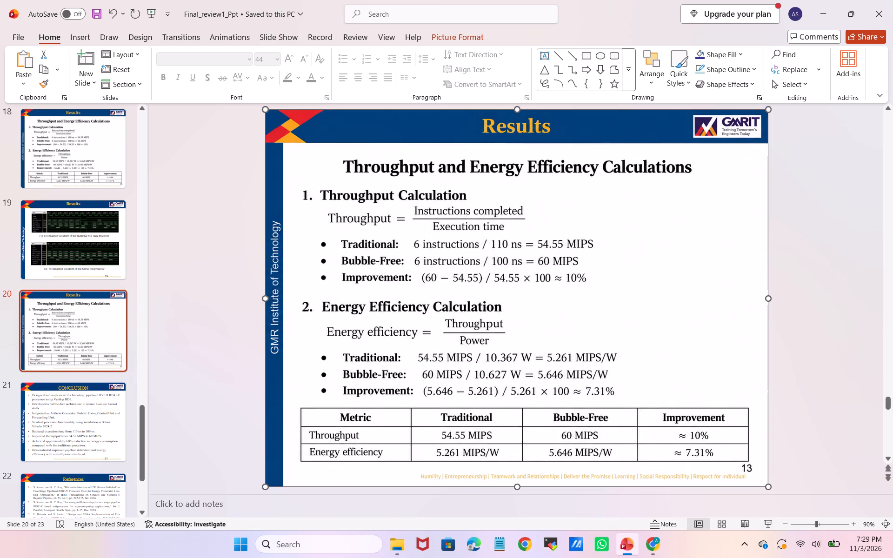
click(753, 458)
drag(753, 458, 673, 418)
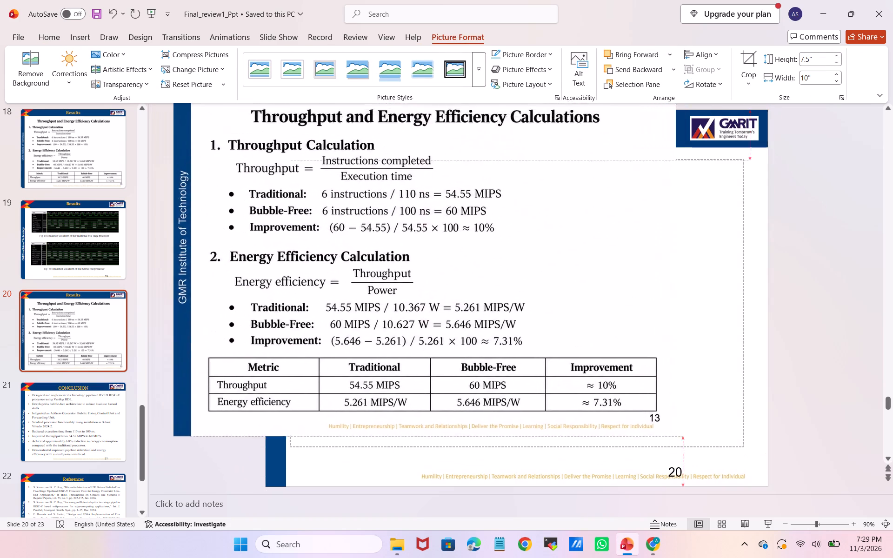
drag(673, 418, 729, 507)
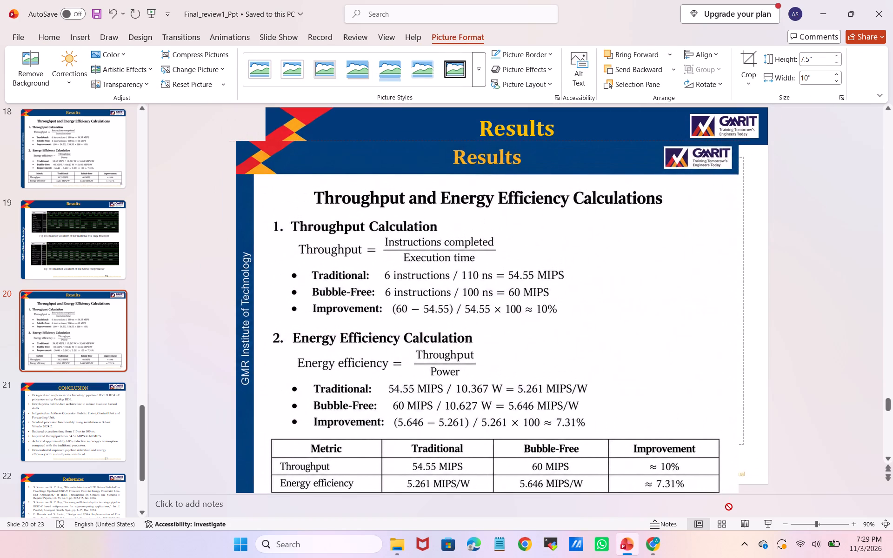
drag(729, 507, 672, 441)
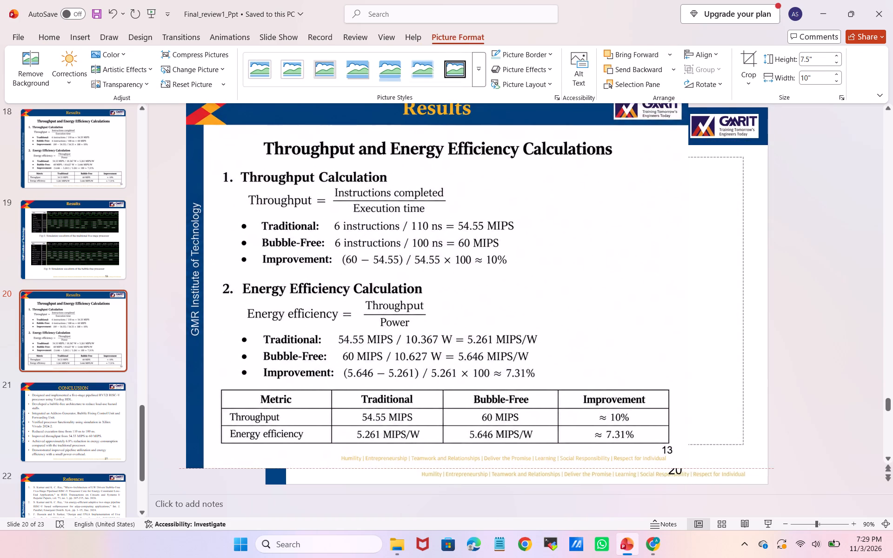
drag(672, 441, 672, 440)
right_click(574, 360)
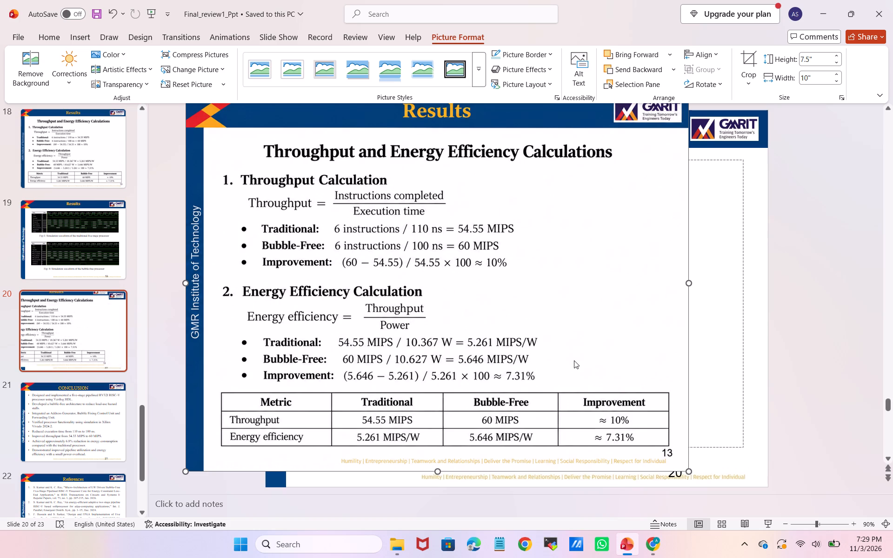
click(599, 123)
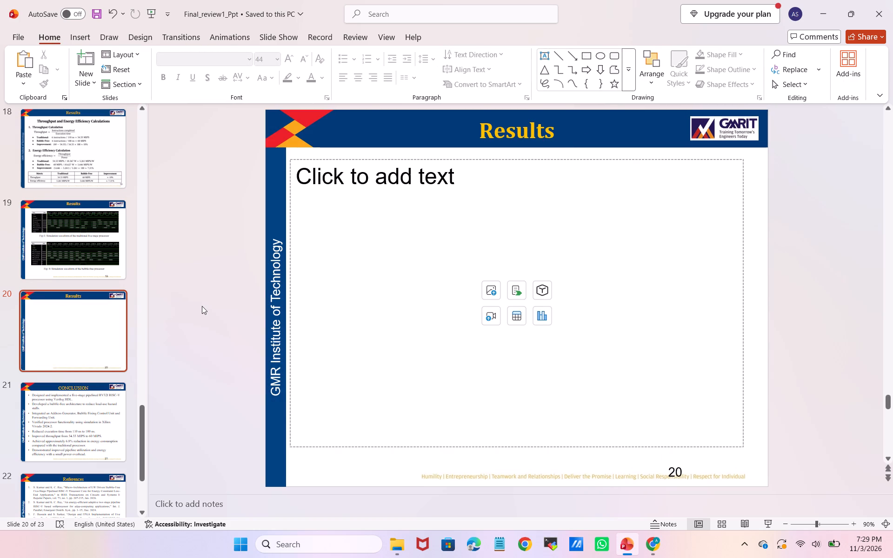
Check the calculations slide 18 and place the cursor in the empty body placeholder of Results slide 20.
click(55, 166)
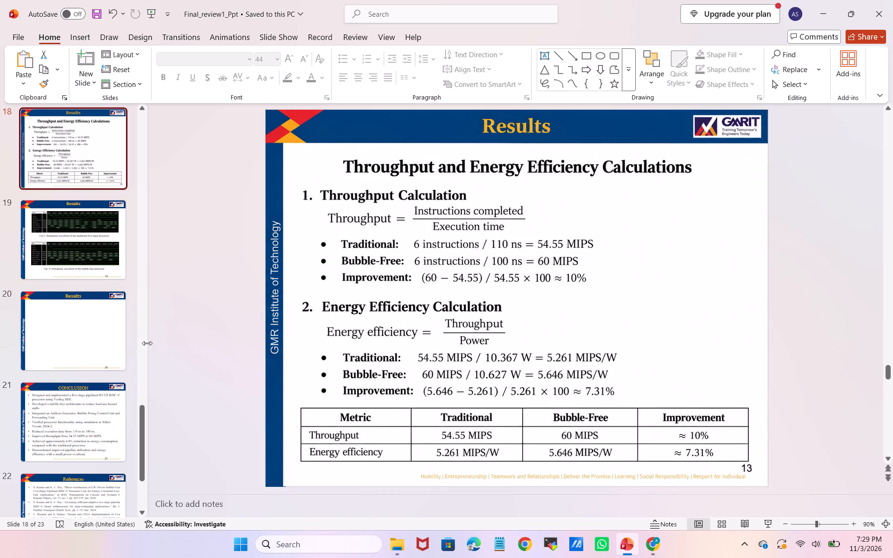
click(96, 331)
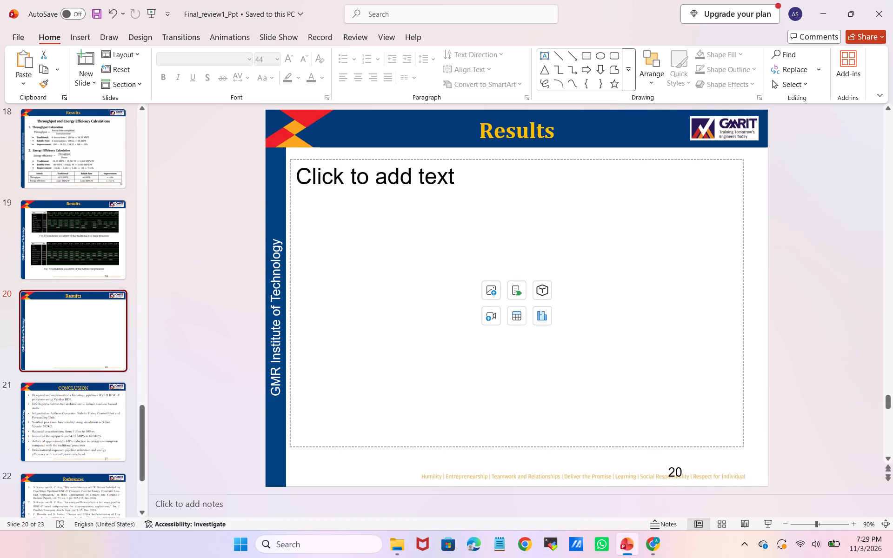
click(452, 175)
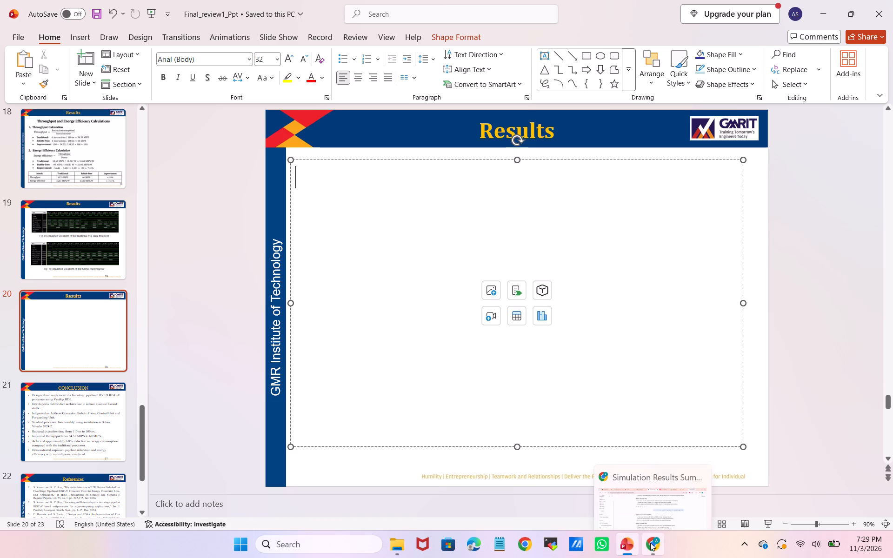
Switch to File Explorer and look through the recent files list for the RISC-V project documents.
click(643, 508)
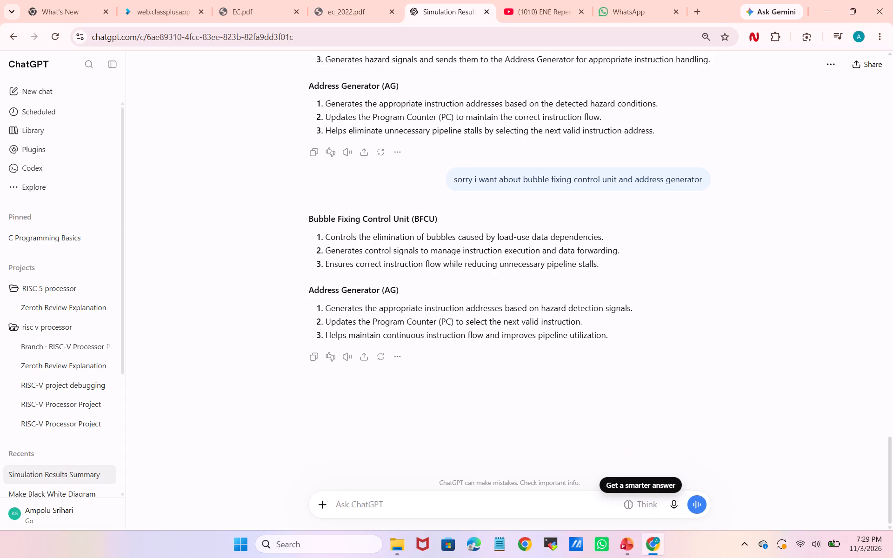
click(395, 557)
scroll(385, 467, down, 1)
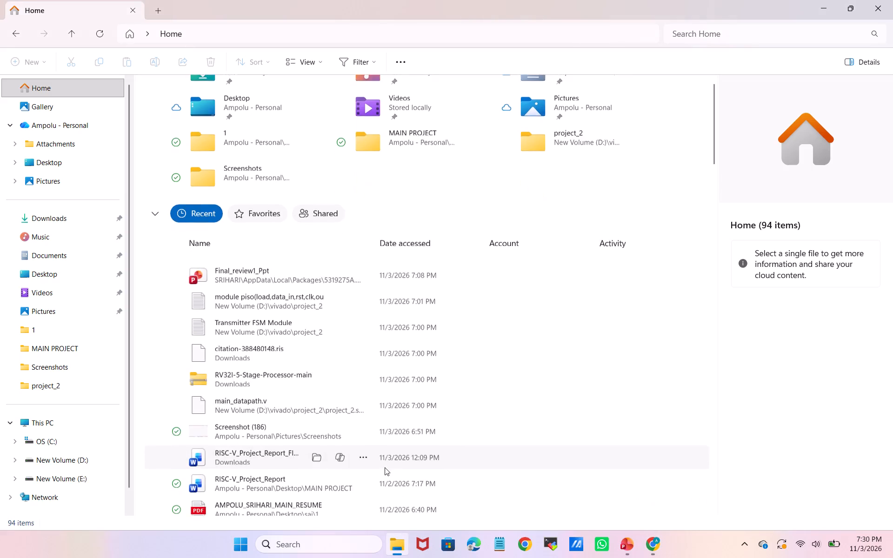
scroll(385, 467, down, 3)
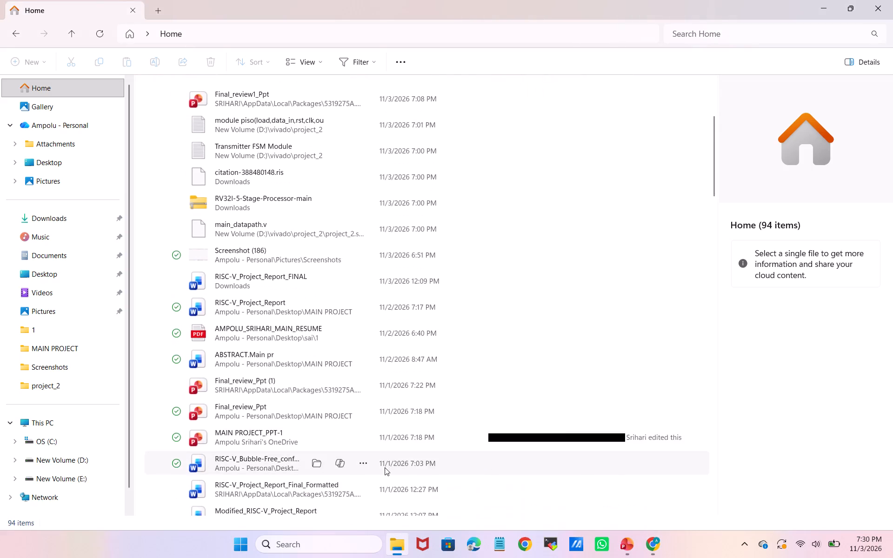
scroll(385, 467, down, 4)
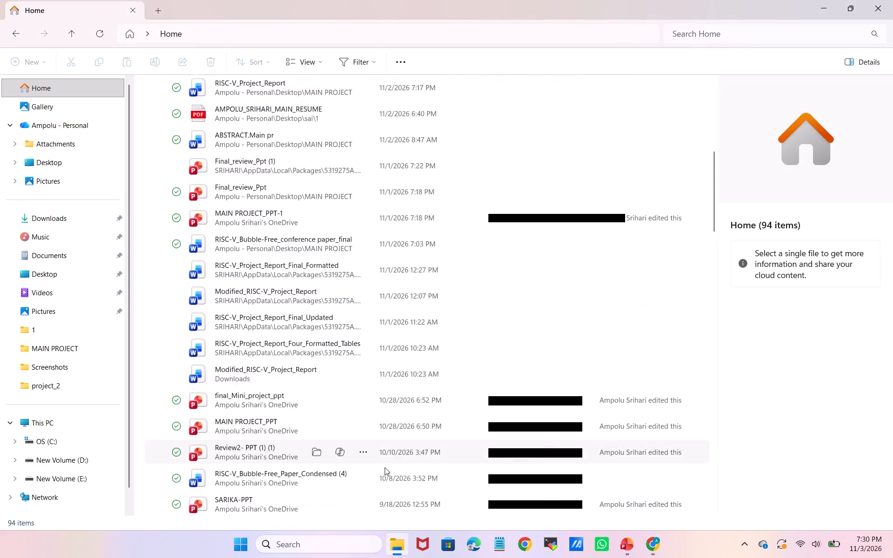
scroll(385, 467, down, 4)
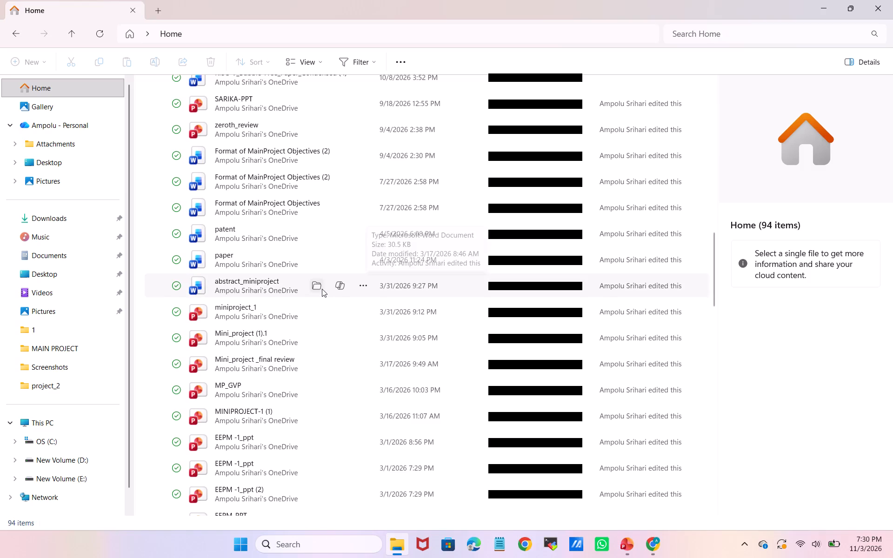
scroll(322, 289, up, 5)
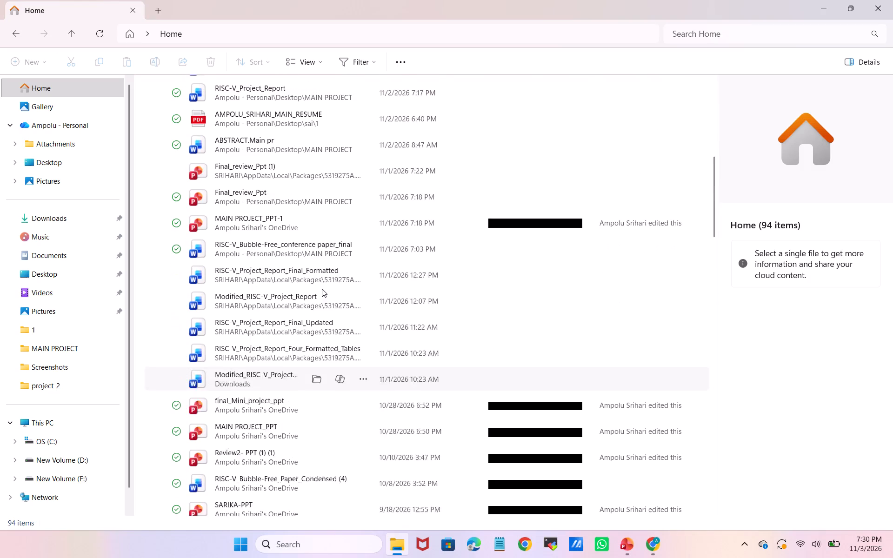
scroll(322, 289, up, 4)
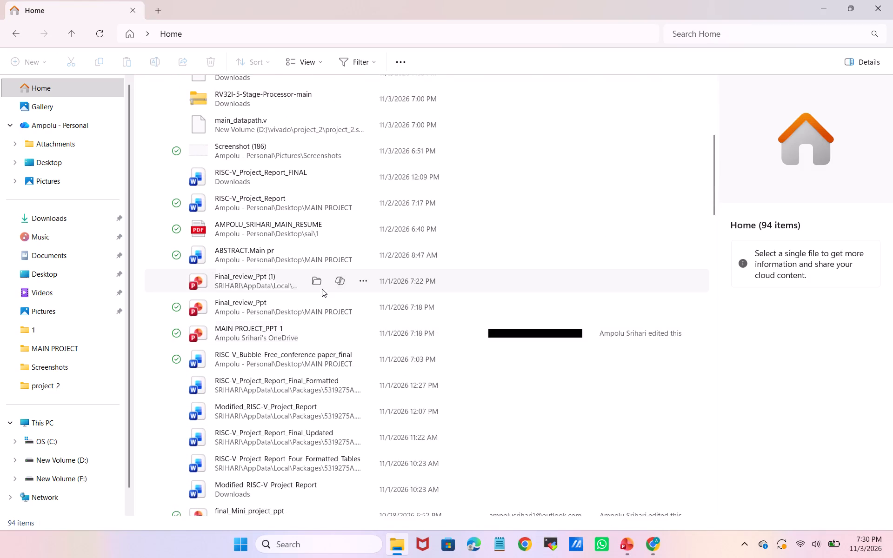
scroll(322, 289, up, 3)
scroll(322, 289, down, 8)
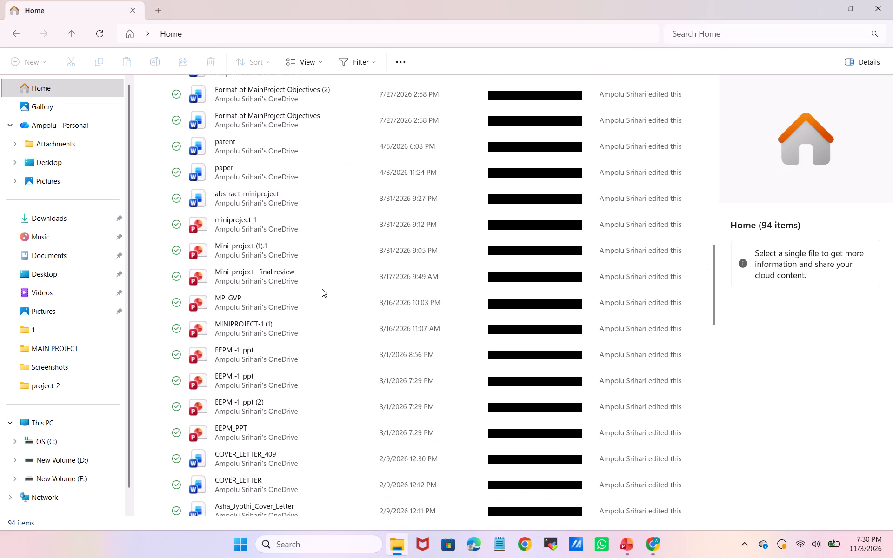
scroll(322, 289, down, 3)
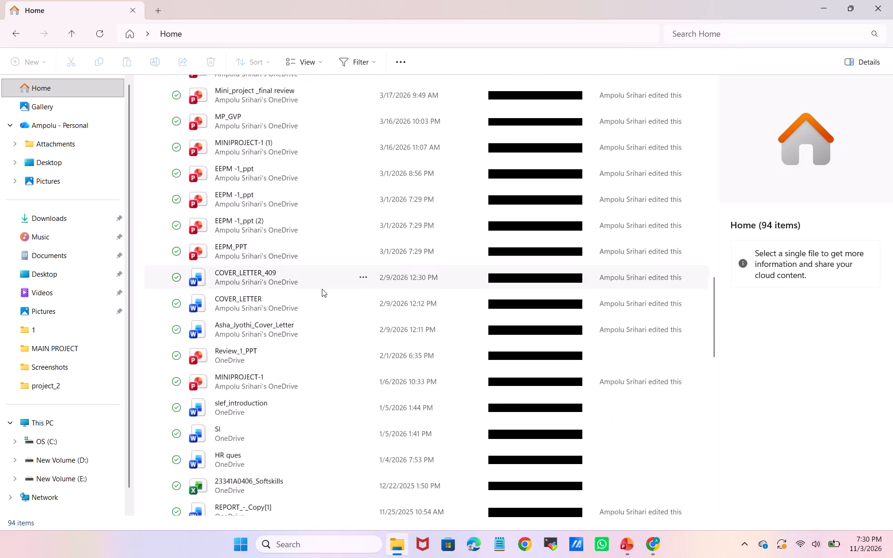
scroll(322, 289, down, 2)
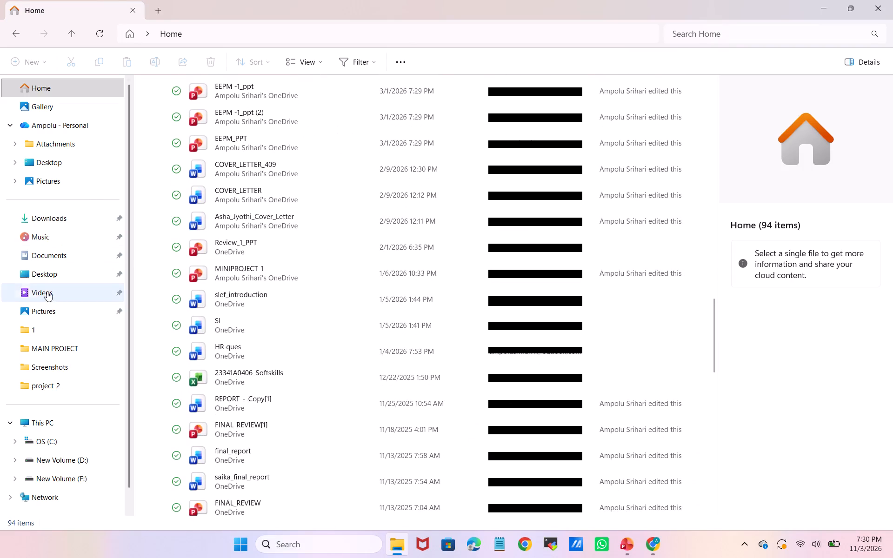
Open the MAIN PROJECT folder on the Desktop.
double_click(45, 279)
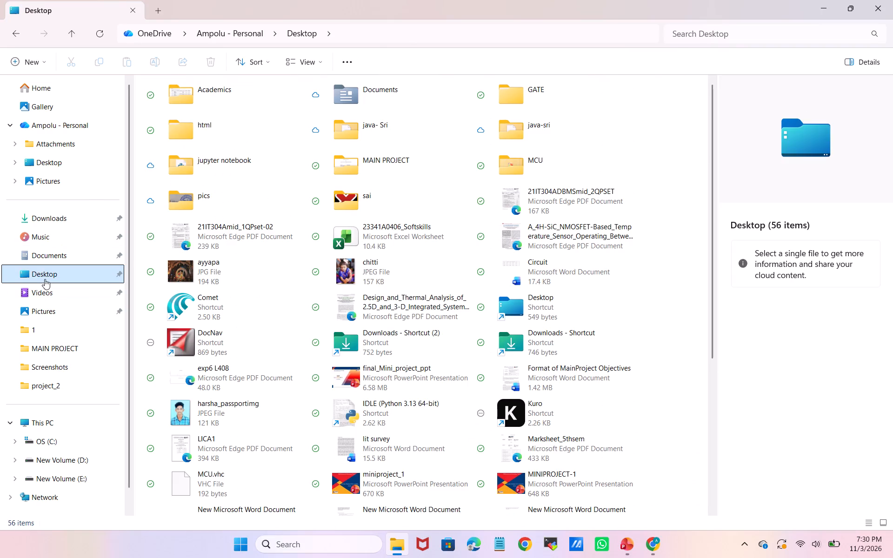
double_click(413, 162)
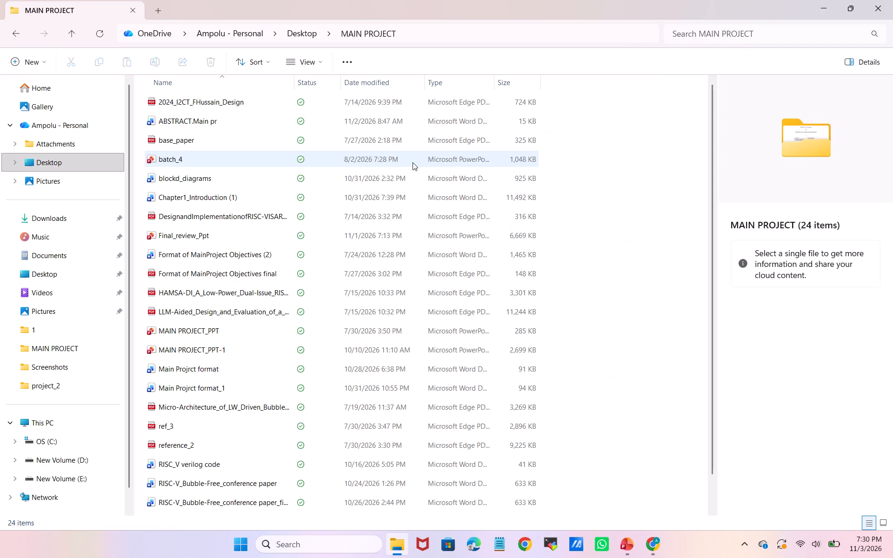
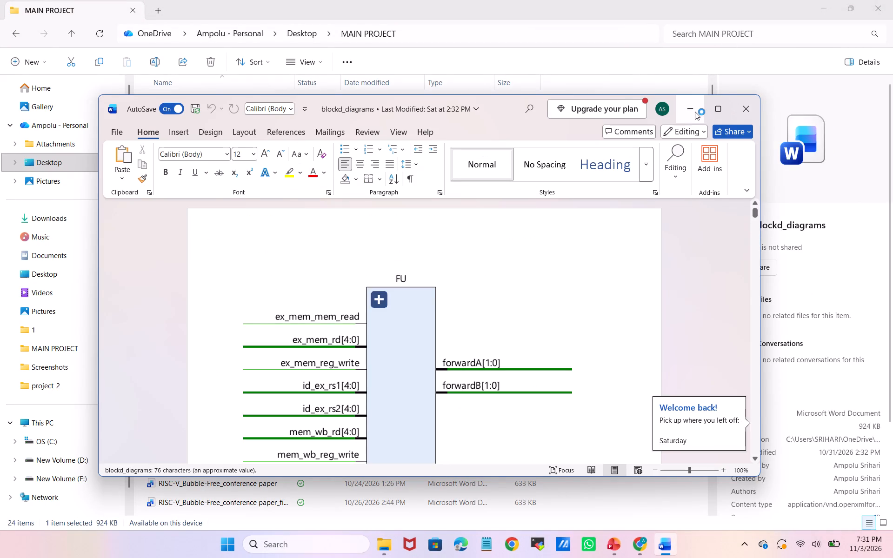
Minimize the open blockd_diagrams document and copy the blockd_diagrams Word file in the MAIN PROJECT folder.
click(695, 112)
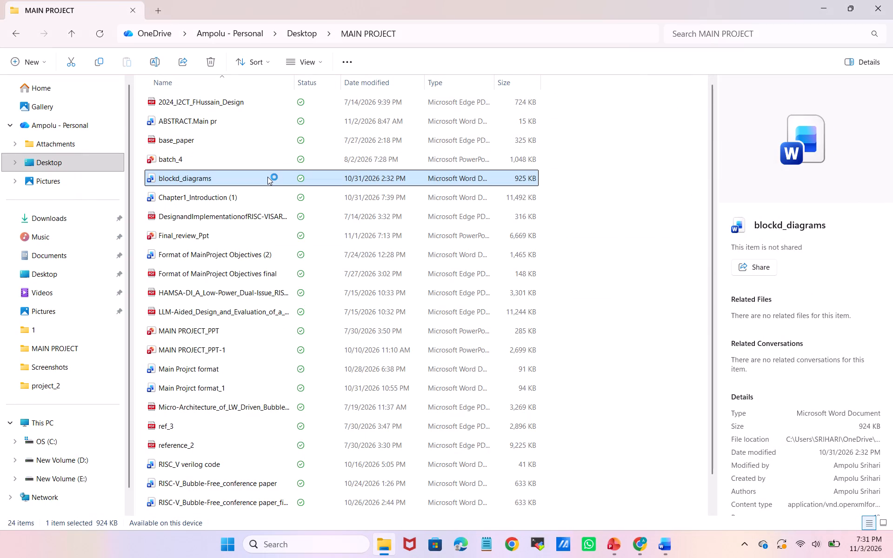
click(267, 177)
right_click(267, 177)
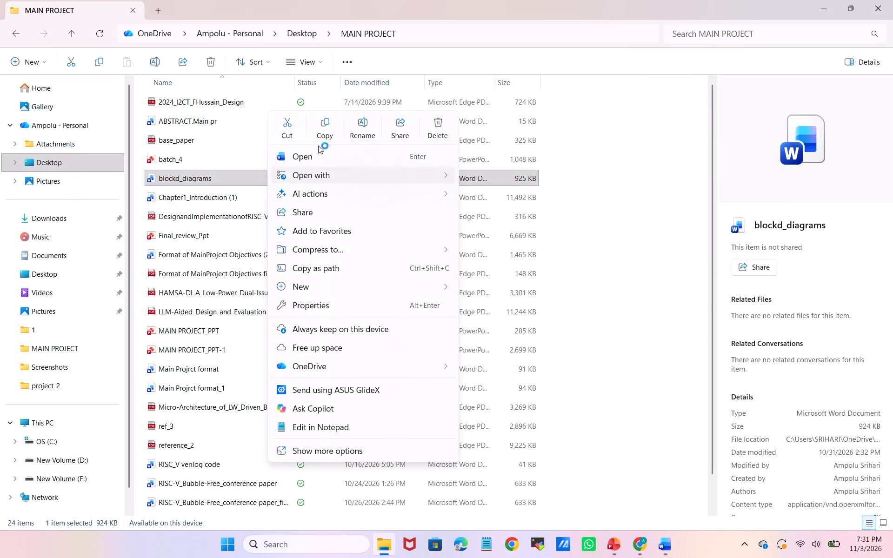
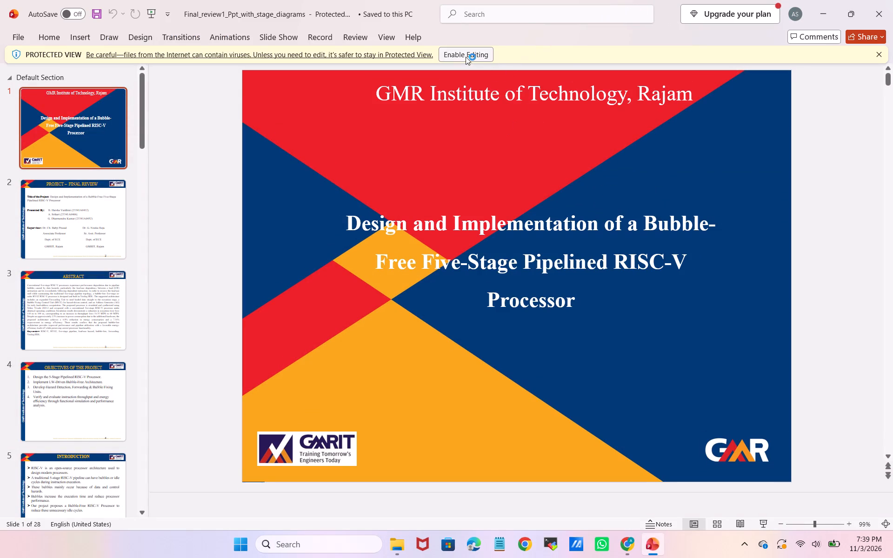
click(466, 57)
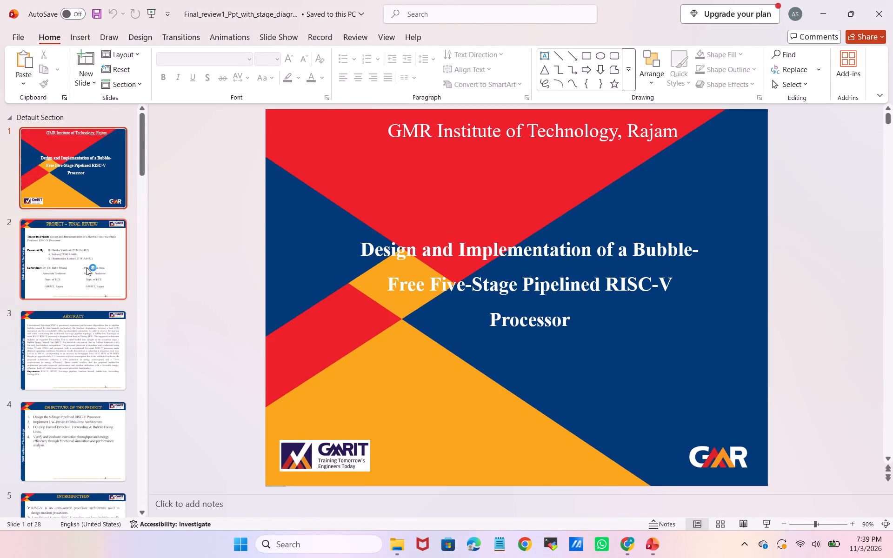
Look through the opened presentation's early slides and compare the empty Results slide 20 with the Instruction Fetch slide 21.
click(86, 267)
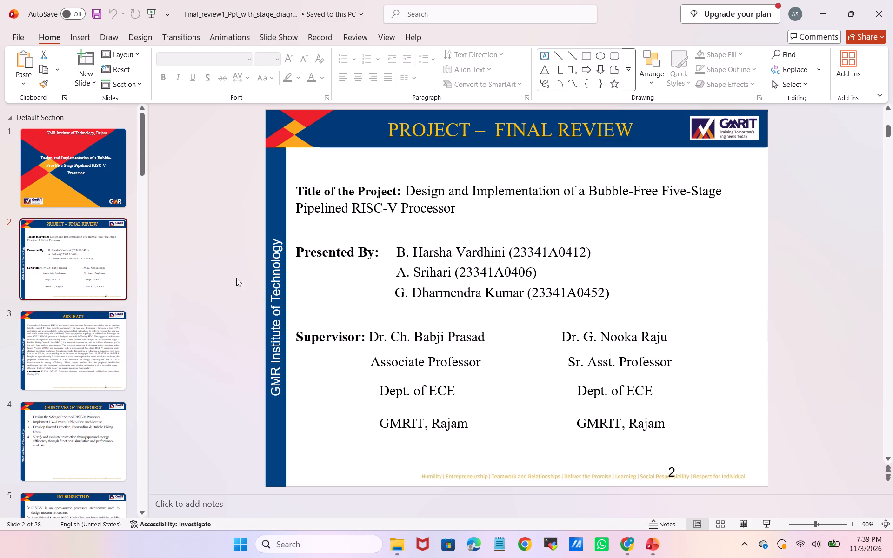
click(77, 357)
scroll(77, 357, down, 6)
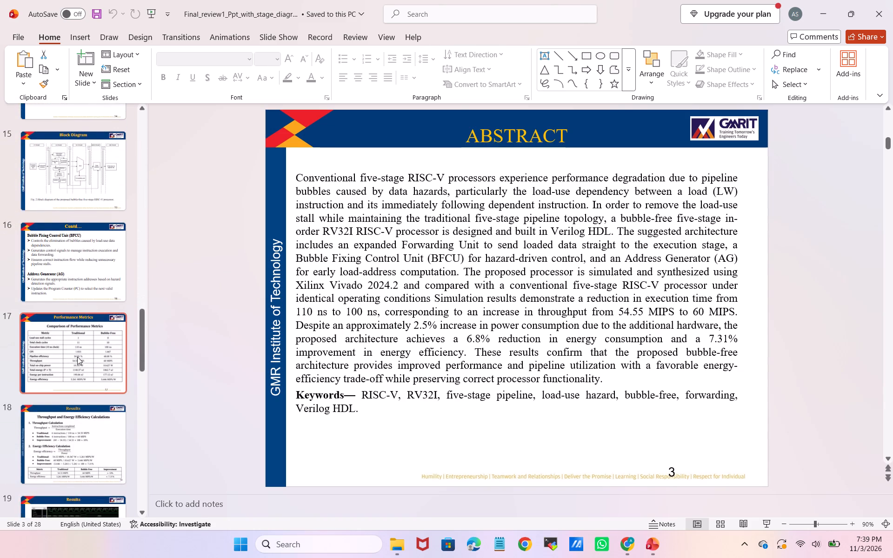
scroll(77, 357, down, 2)
click(71, 313)
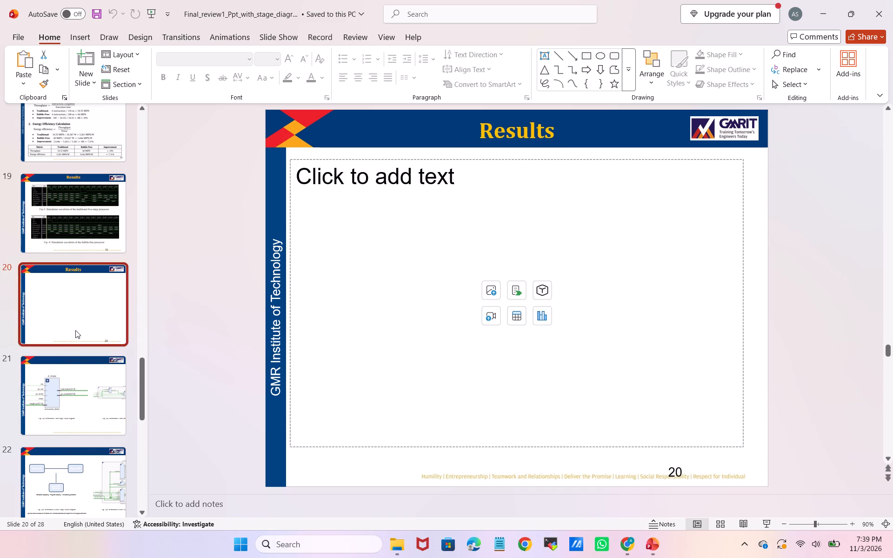
click(78, 405)
click(80, 300)
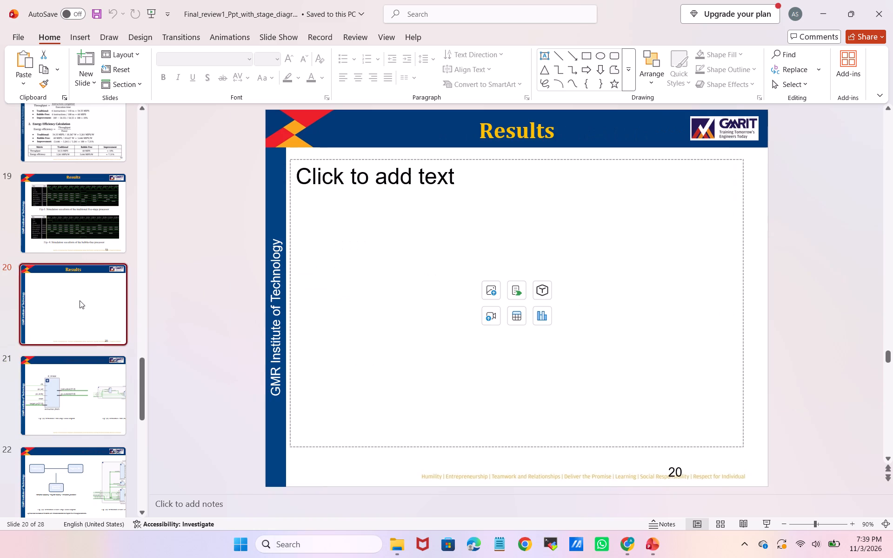
Copy the Instruction Fetch stage block diagram picture from slide 21.
click(47, 400)
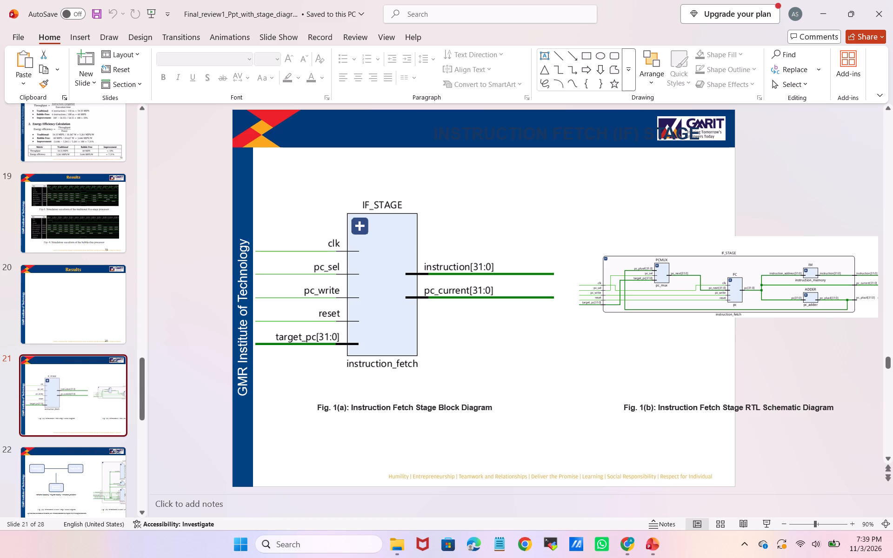
click(378, 303)
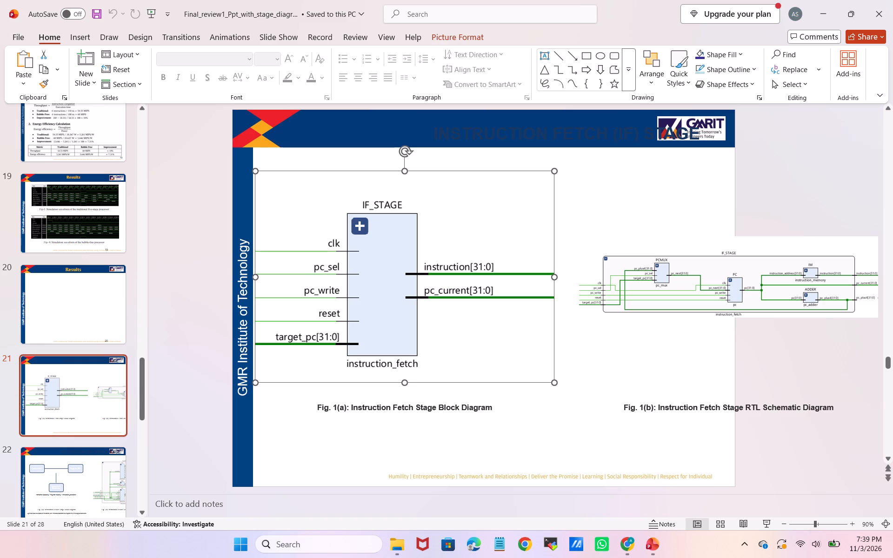
key(ctrl+c)
Replace the title of slide 19, the simulation waveforms slide, with "Contd...".
click(93, 309)
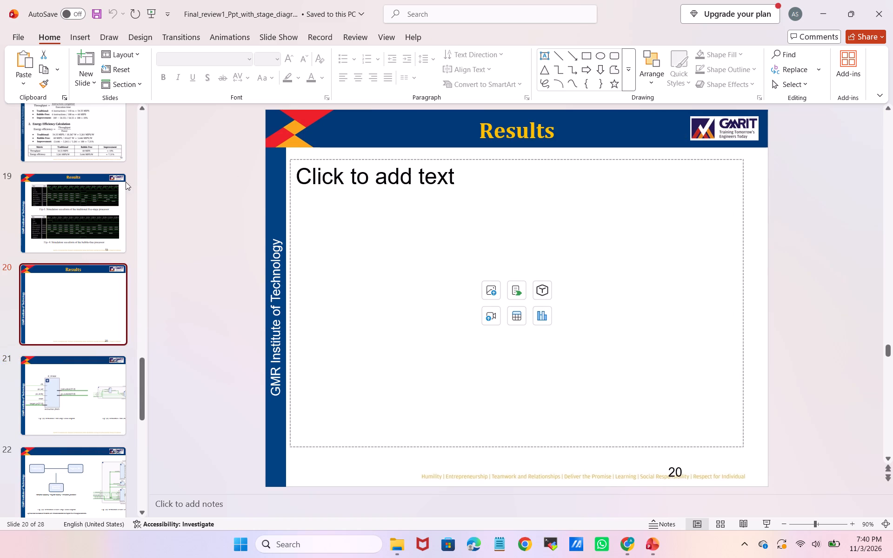
scroll(95, 187, up, 1)
click(88, 207)
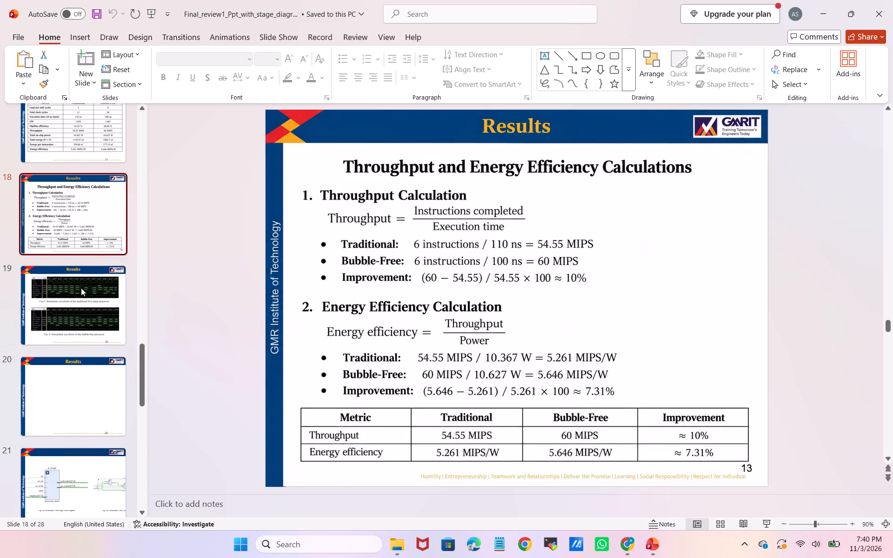
double_click(81, 288)
double_click(536, 123)
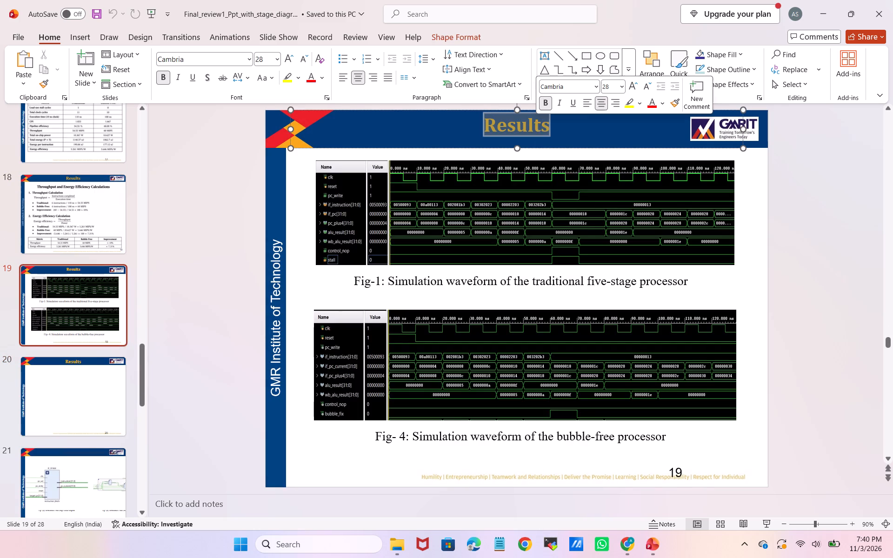
key(BackSpace)
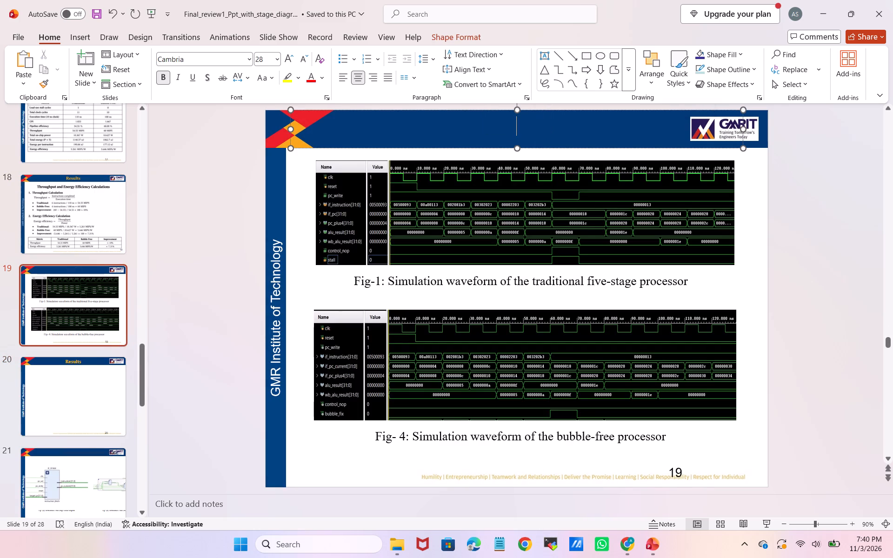
text(contd...)
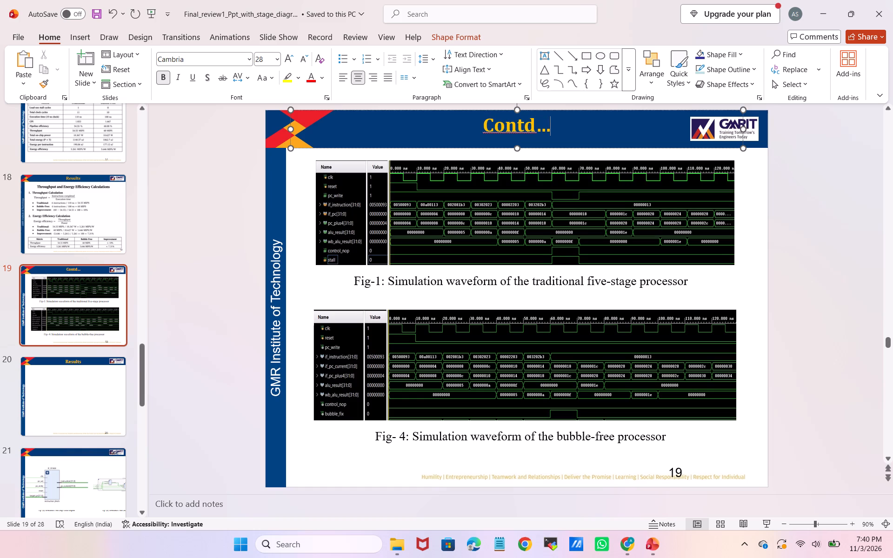
key(Down)
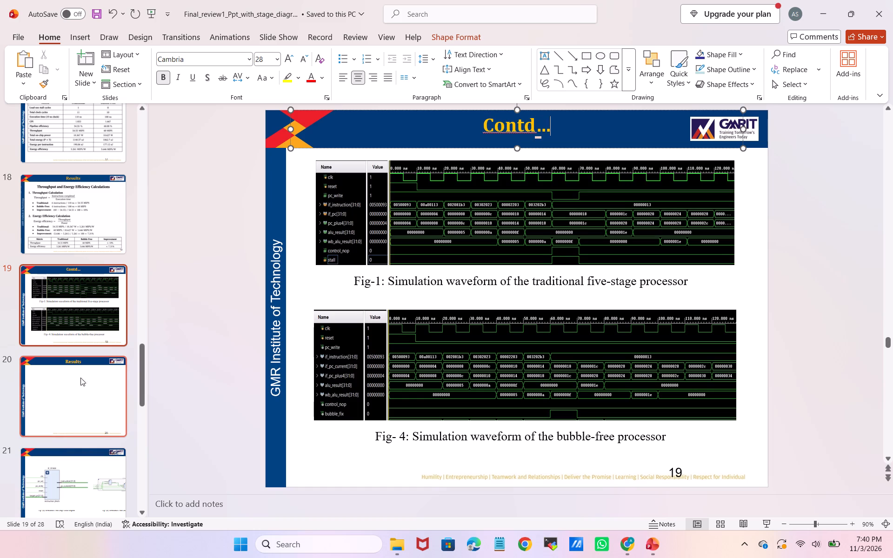
Replace the title of the empty Results slide 20 with "Contd...".
double_click(46, 417)
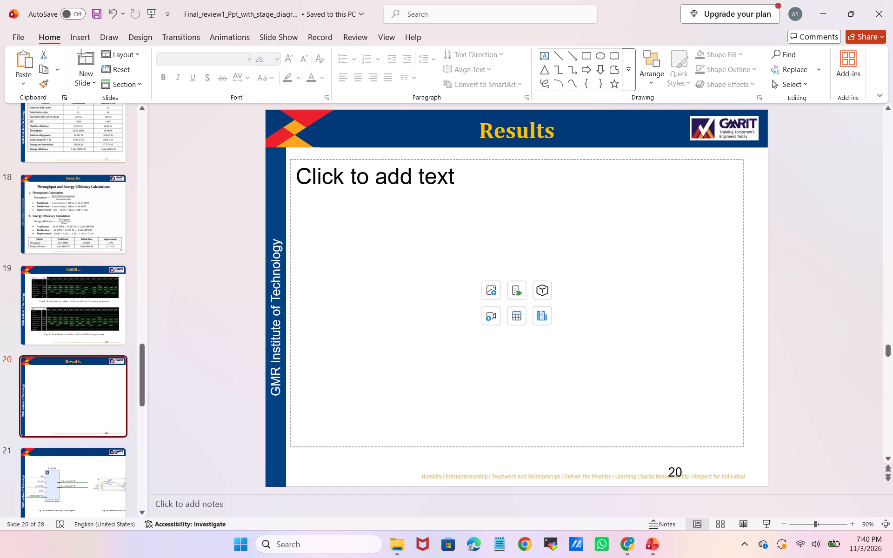
click(554, 128)
drag(554, 128, 475, 121)
key(BackSpace)
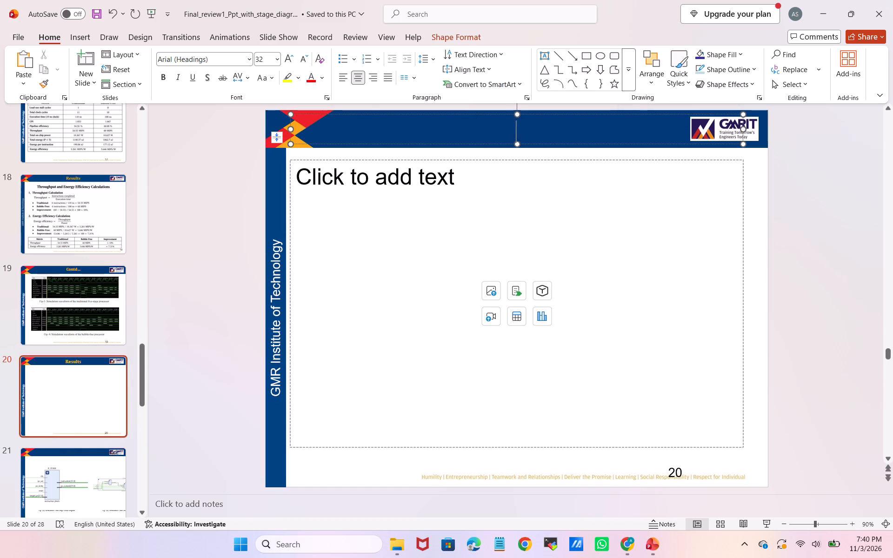
text(co)
text(ntd...)
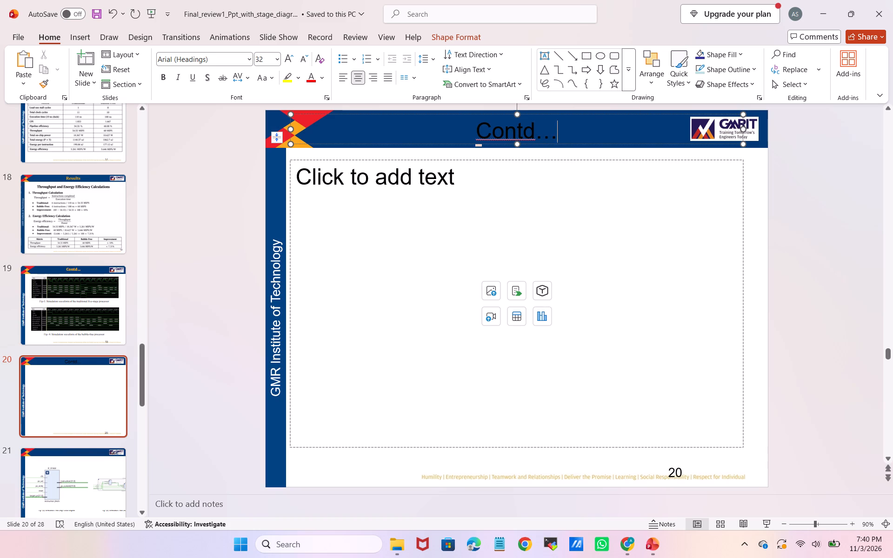
Colour the "Contd..." title on slide 20 with the standard orange.
drag(480, 126, 566, 129)
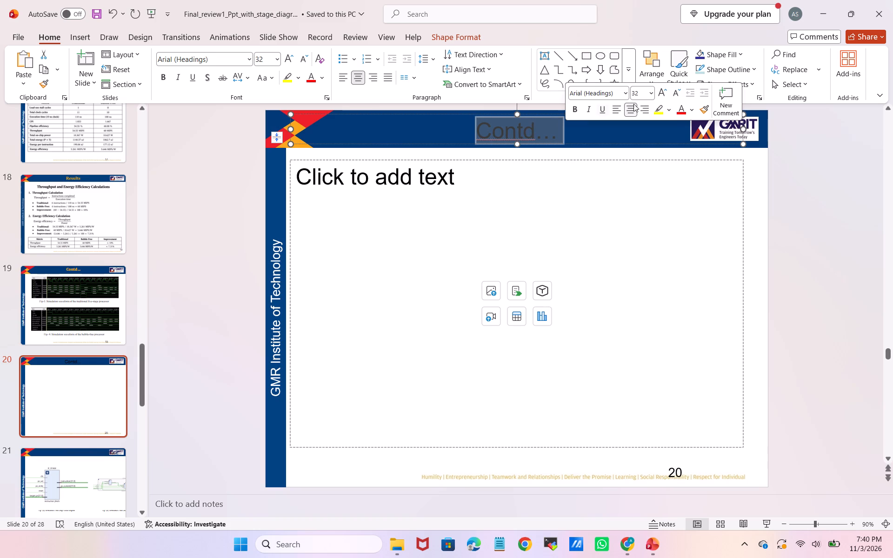
click(689, 106)
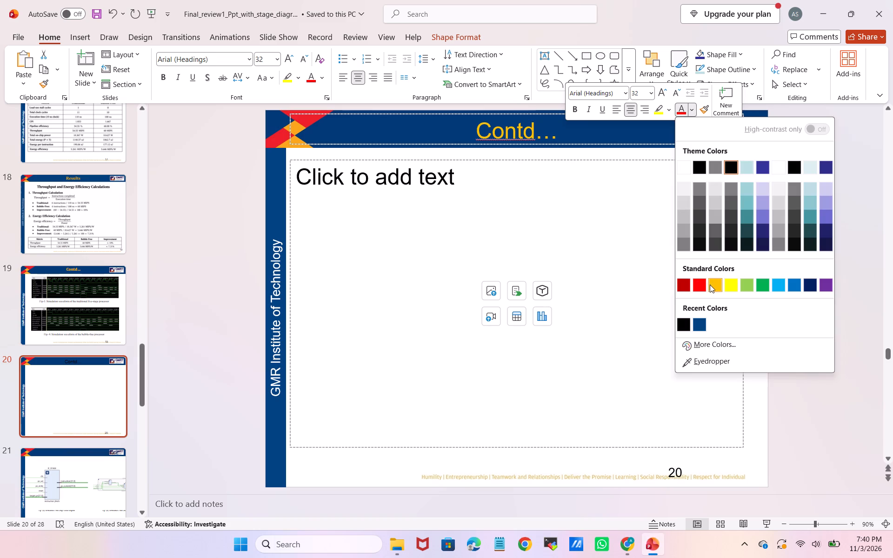
click(715, 282)
click(527, 239)
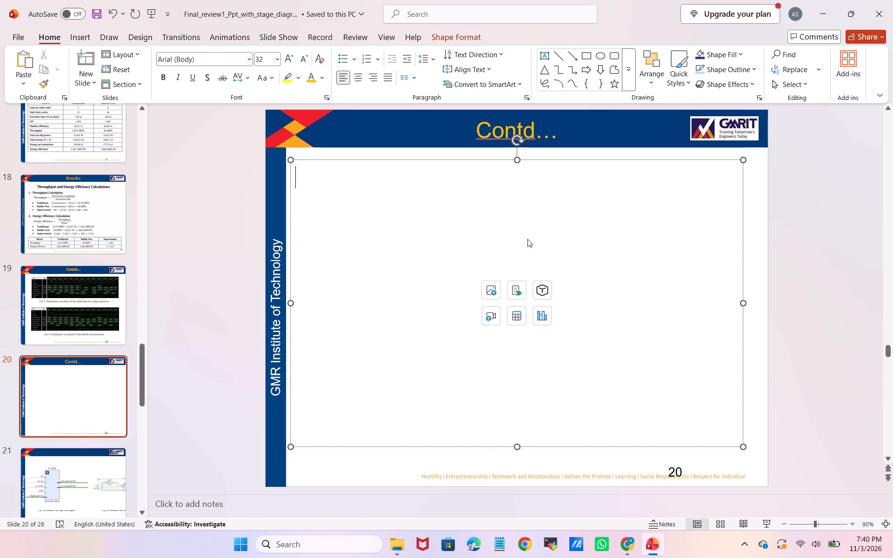
Clear the spelling mark on "Contd" in slide 20's title and place the cursor in the empty body placeholder.
click(529, 131)
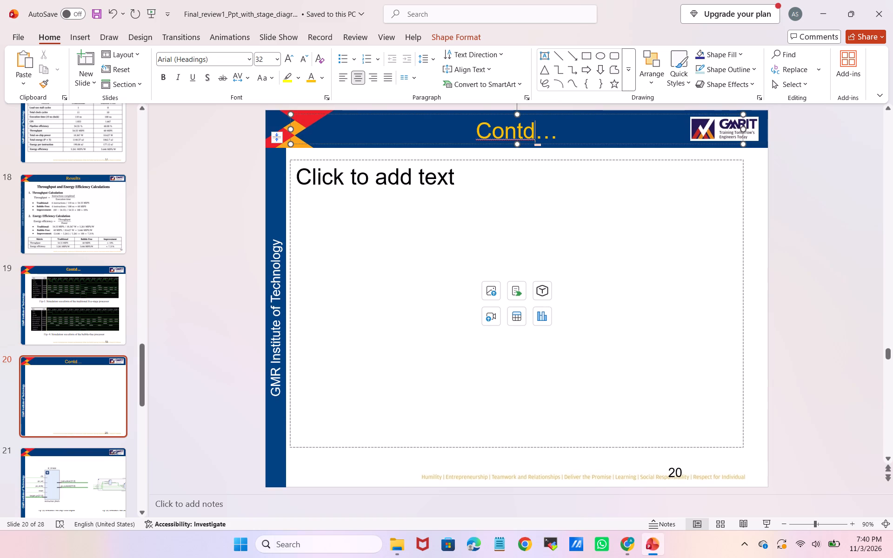
right_click(529, 131)
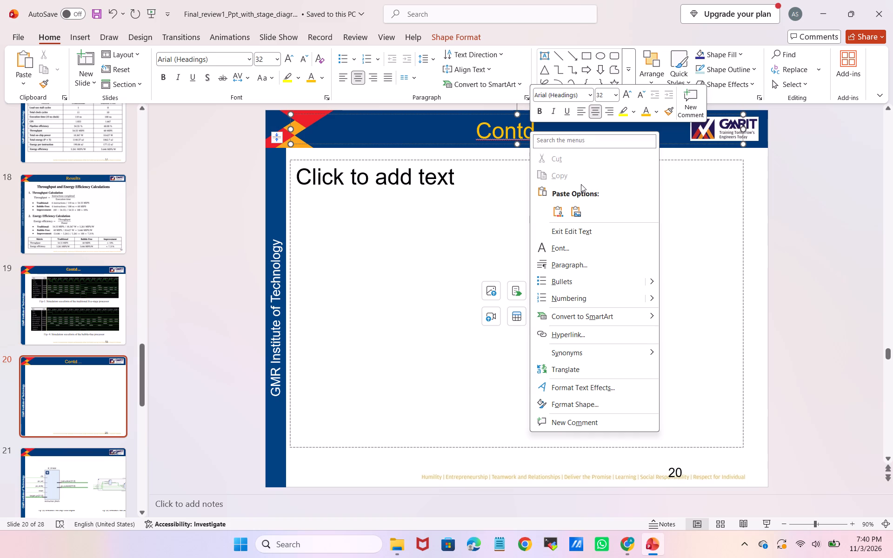
click(502, 135)
right_click(502, 135)
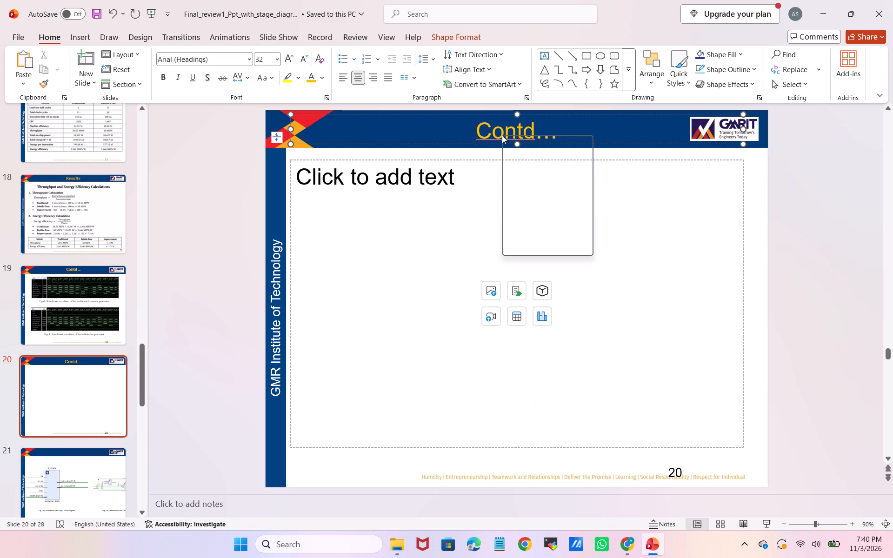
click(553, 230)
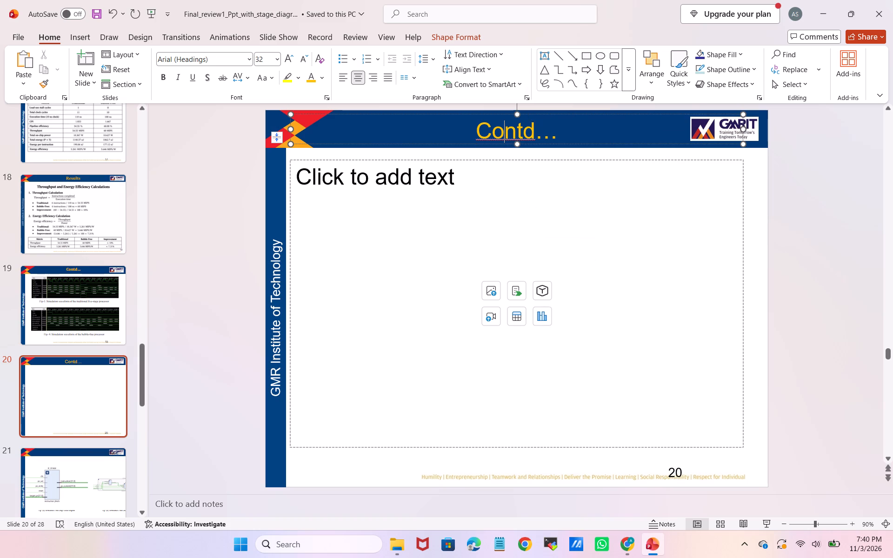
click(460, 185)
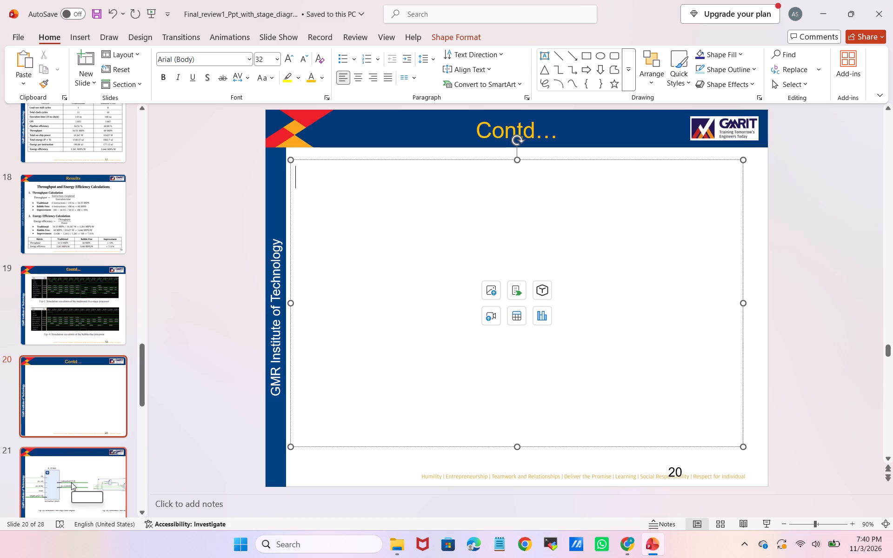
click(331, 191)
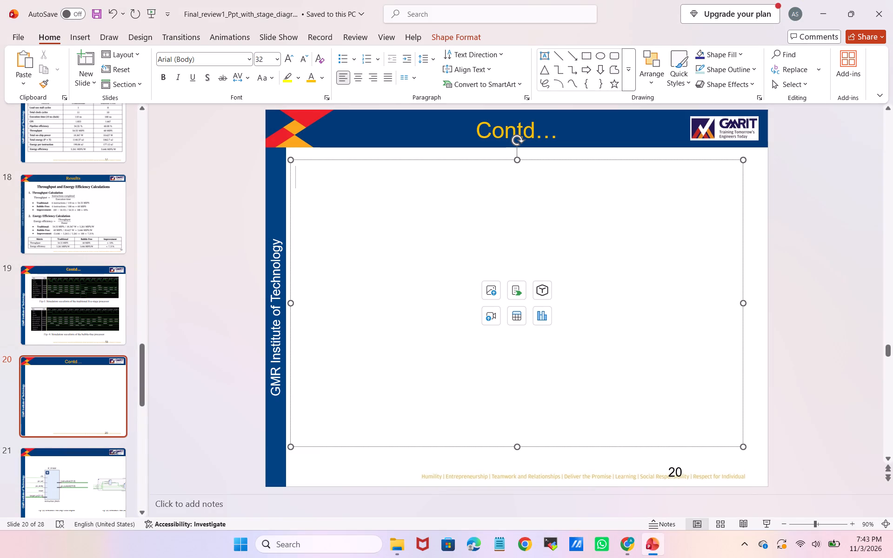
Begin slide 20's body text with the word "The" and set its font to Times New Roman.
text(the)
key(space)
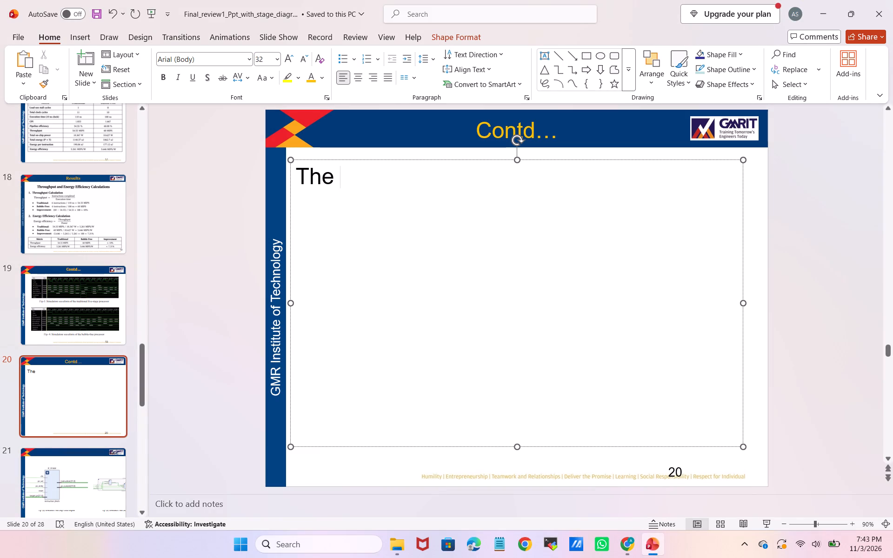
click(360, 186)
drag(360, 186, 305, 170)
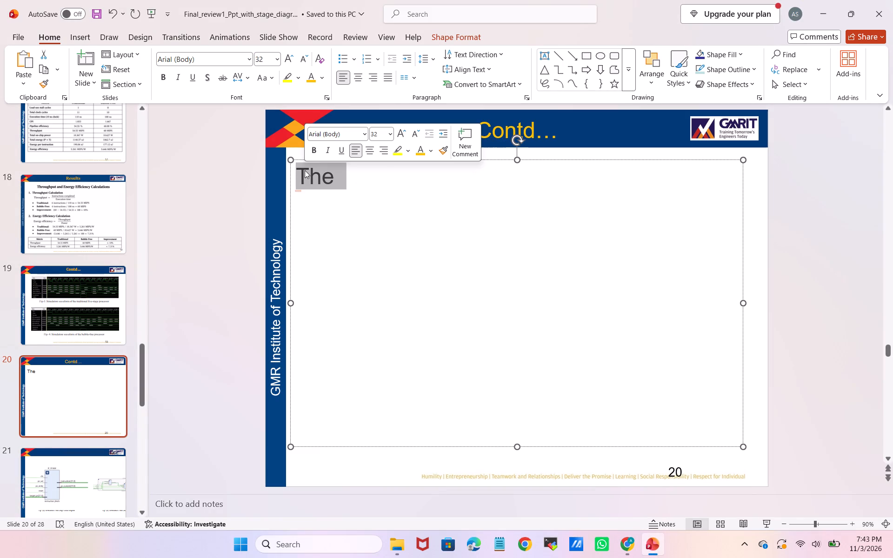
click(249, 61)
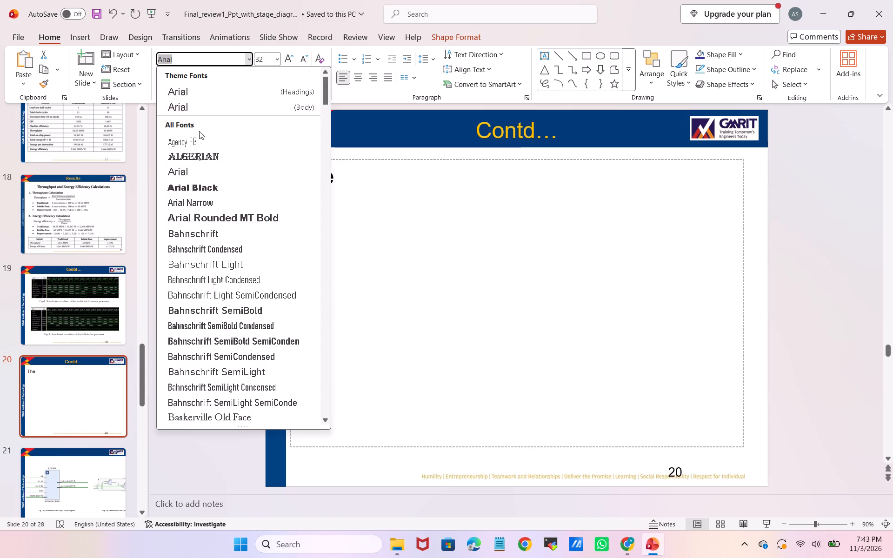
key(BackSpace)
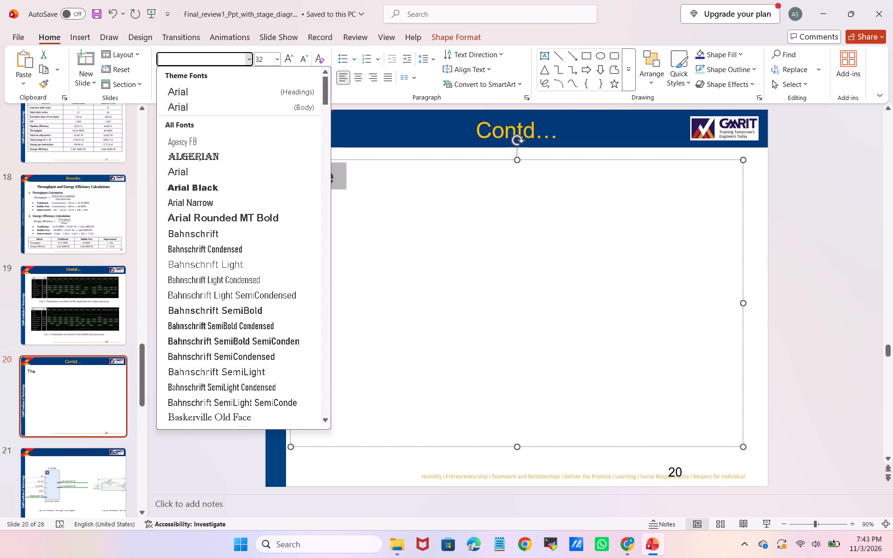
text(times)
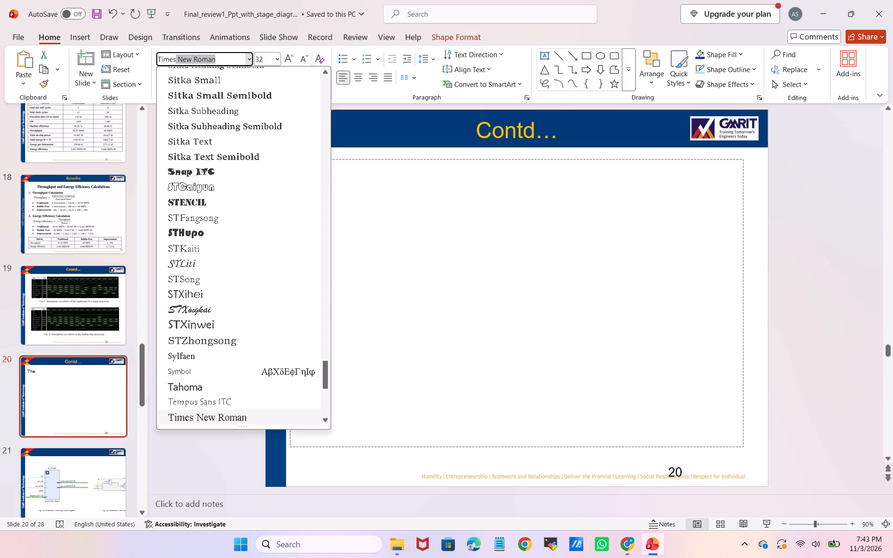
key(Return)
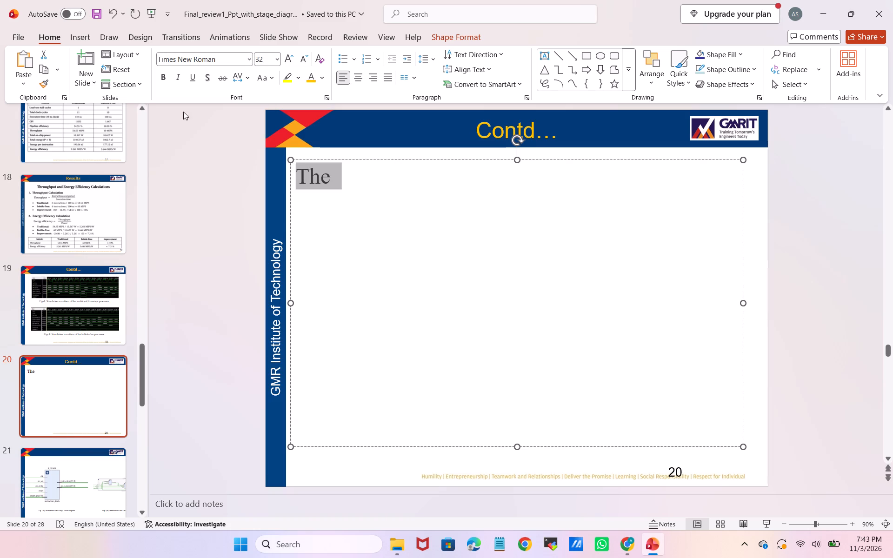
Choose a font size for the text that continues after "The" in slide 20's body.
click(345, 181)
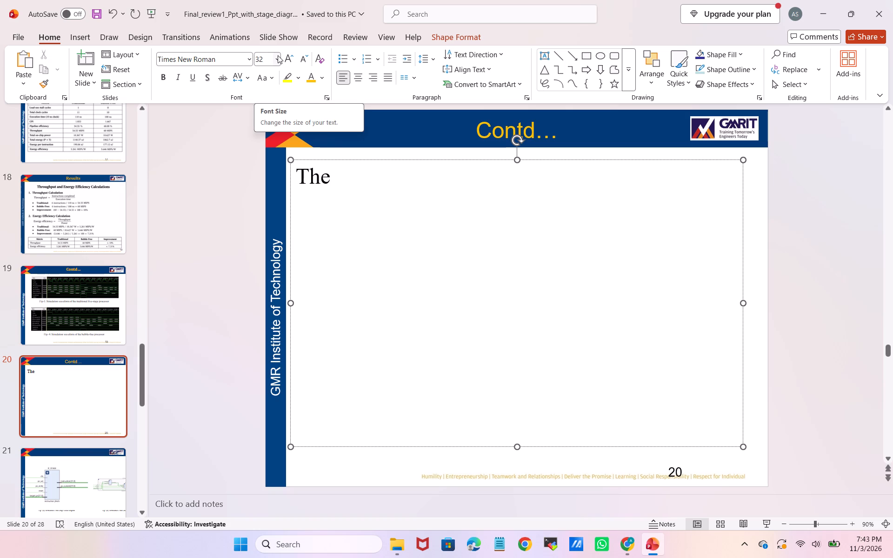
click(278, 55)
click(271, 169)
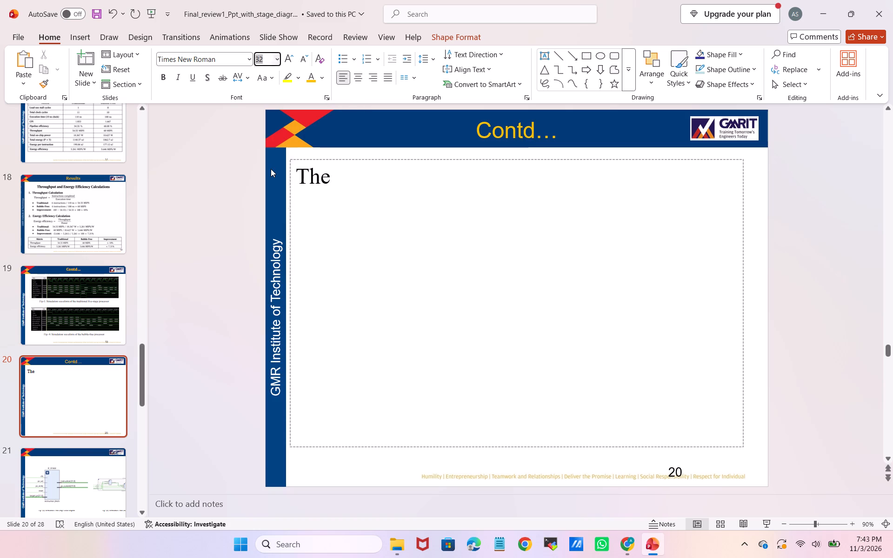
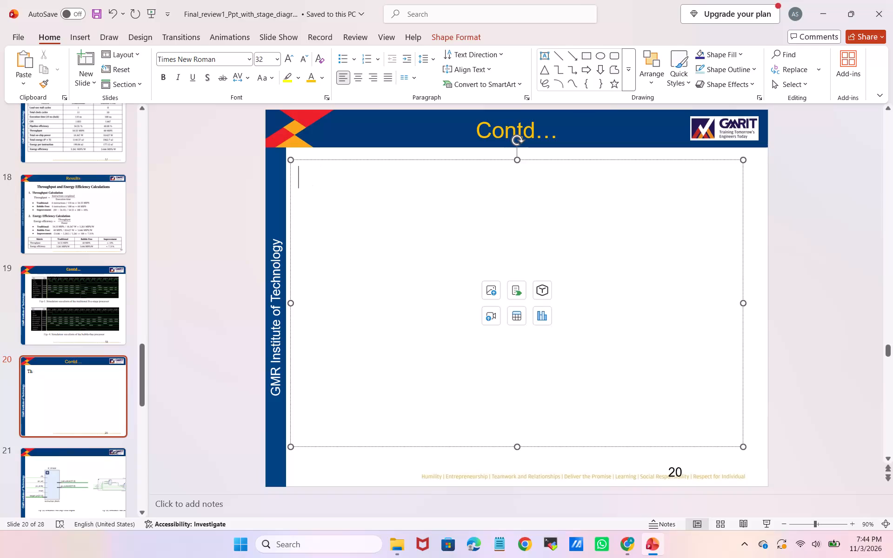
Clear slide 20's body text and set its font size to 20.
key(BackSpace)
click(276, 60)
click(263, 176)
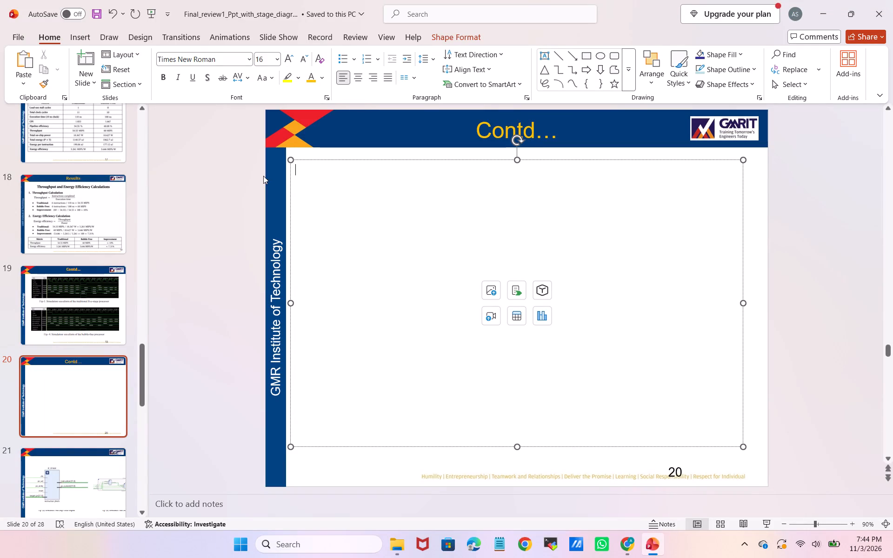
text(th)
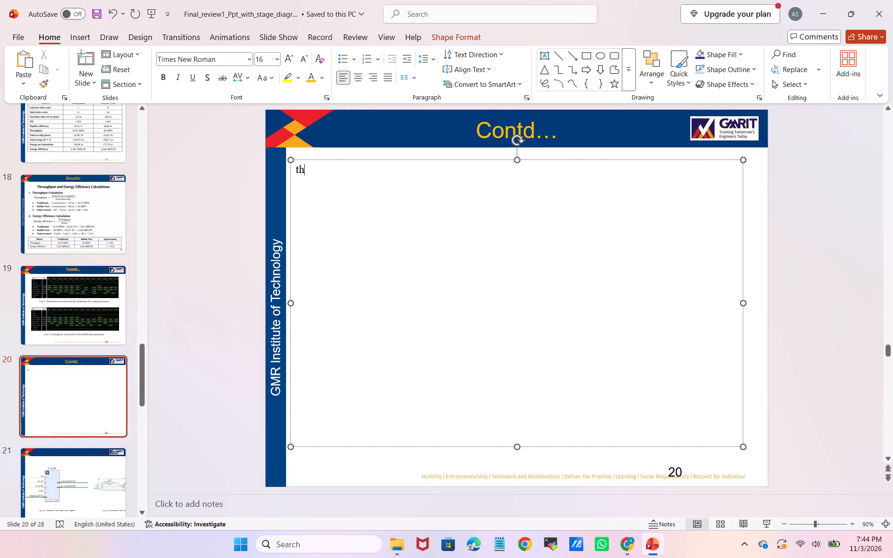
key(BackSpace)
key(BackSpace)
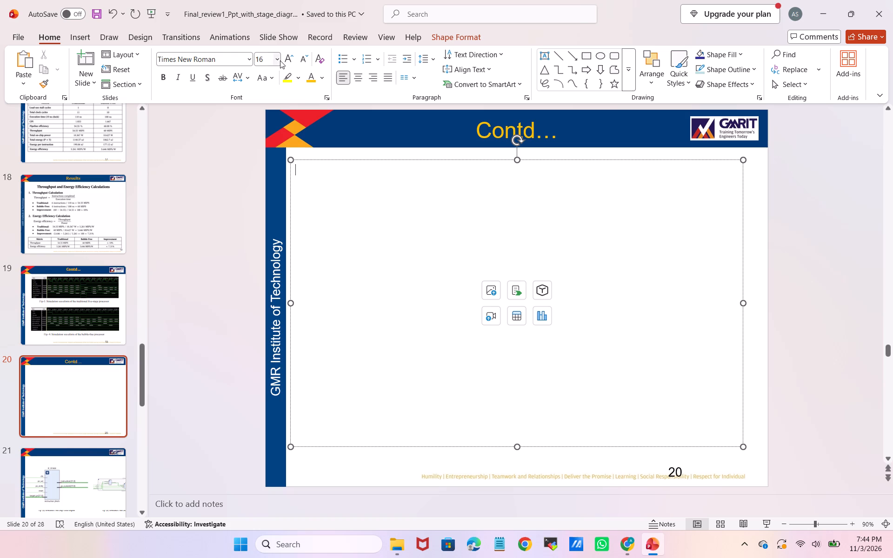
click(280, 60)
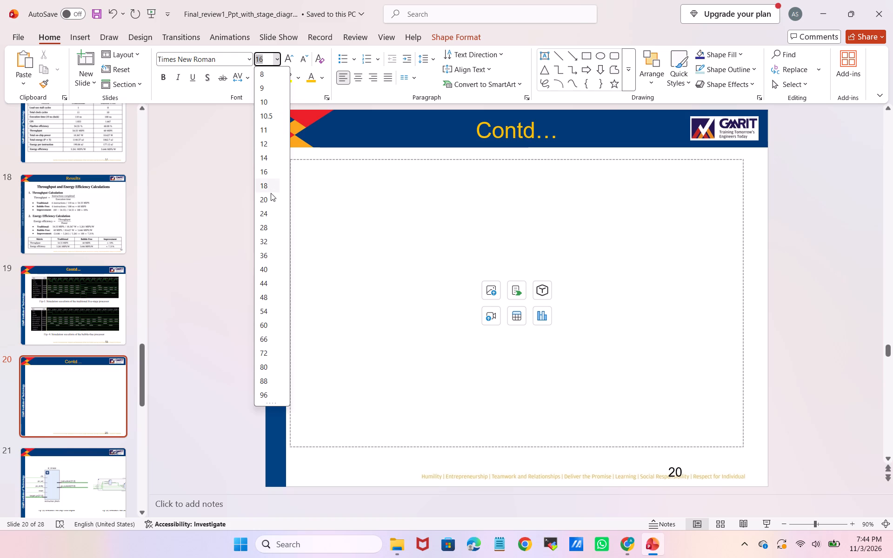
click(270, 194)
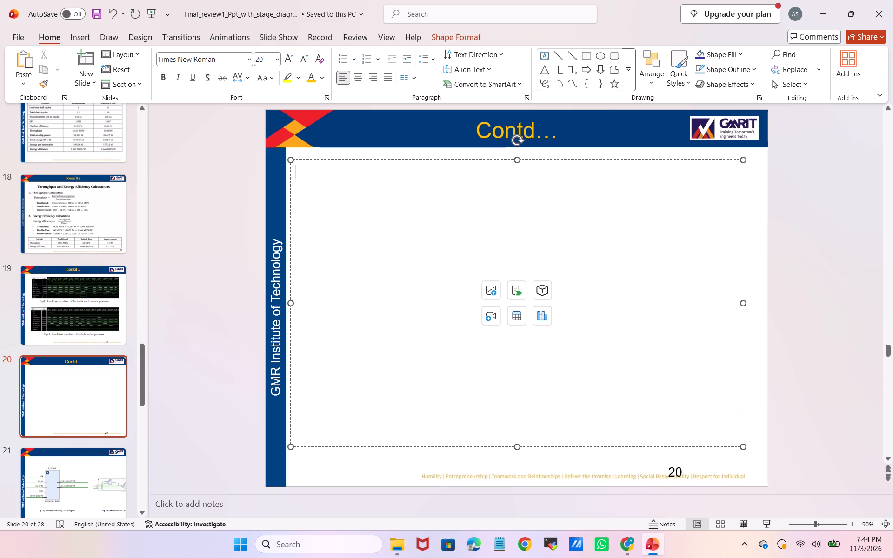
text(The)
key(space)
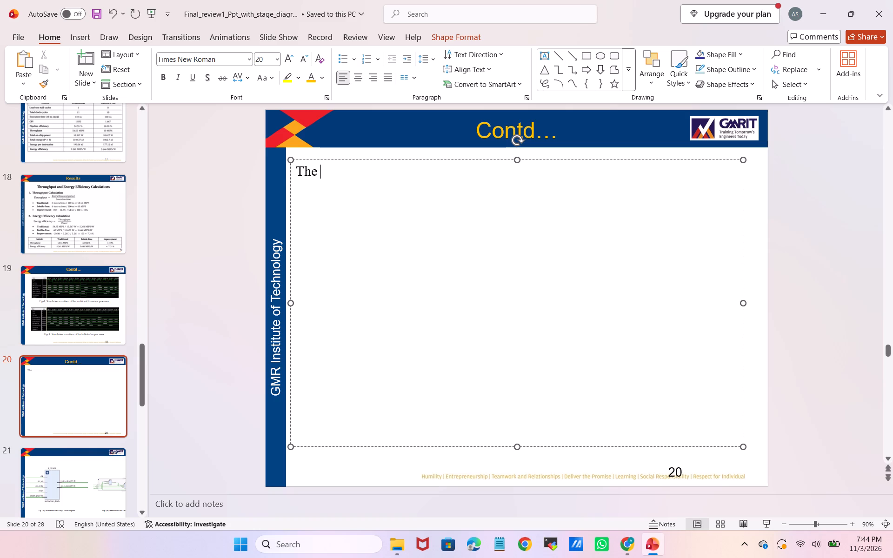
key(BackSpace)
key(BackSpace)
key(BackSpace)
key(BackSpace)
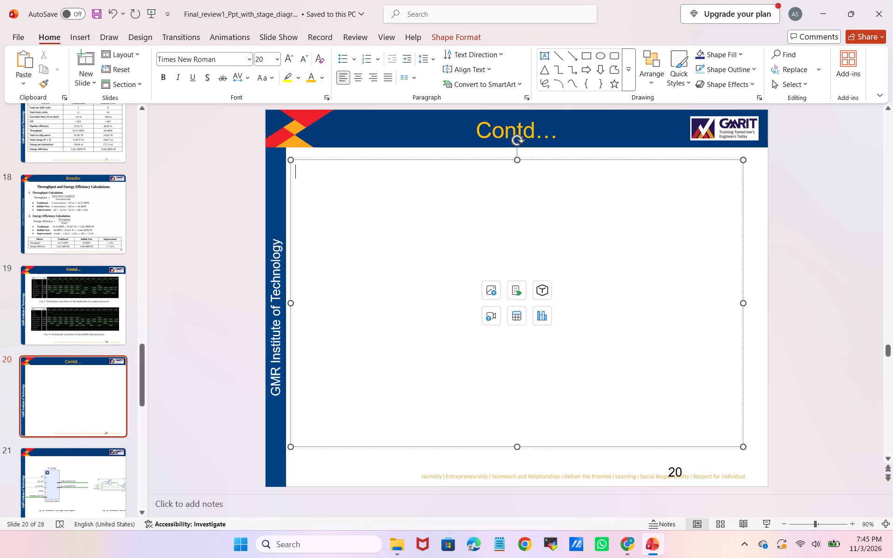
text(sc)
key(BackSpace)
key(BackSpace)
Apply arrow-style bullets to slide 20's empty body placeholder.
click(355, 63)
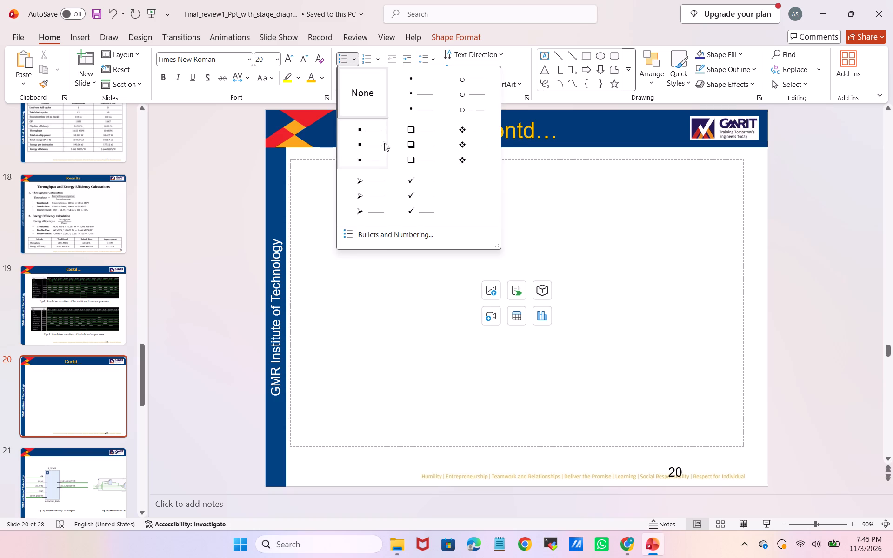
click(363, 195)
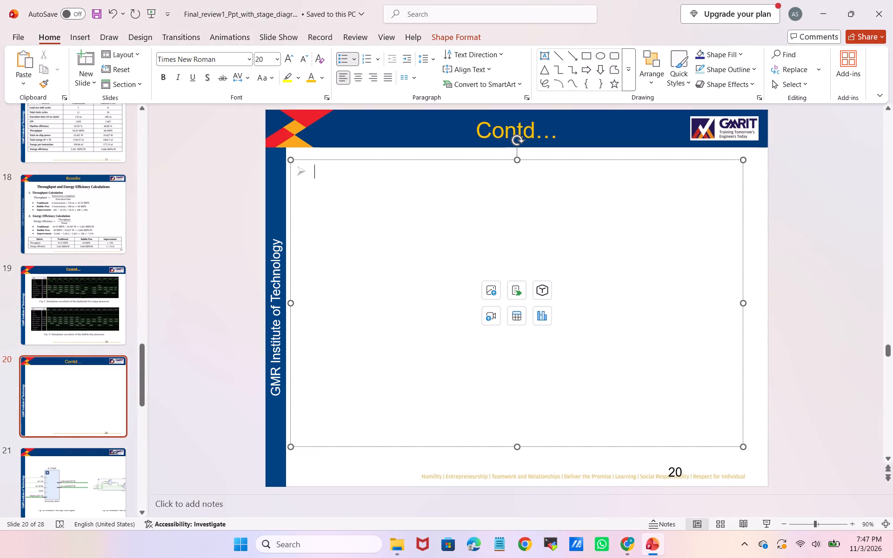
key(ctrl+v)
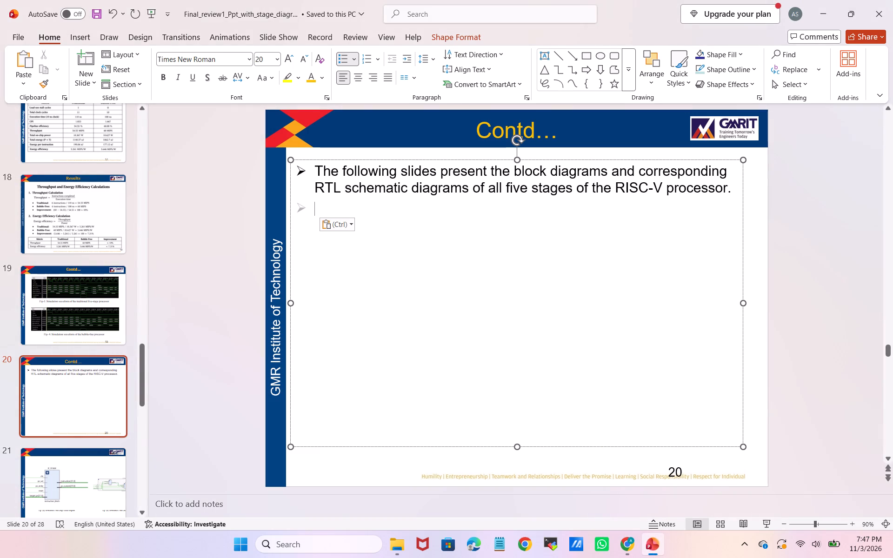
Set the font of the pasted sentence on slide 20 to Times New Roman.
click(735, 186)
drag(318, 169, 616, 206)
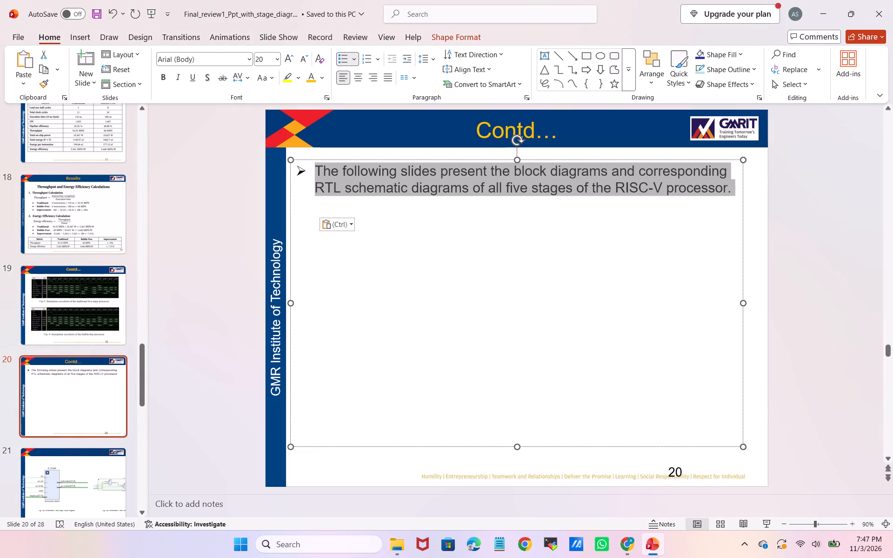
drag(616, 206, 754, 210)
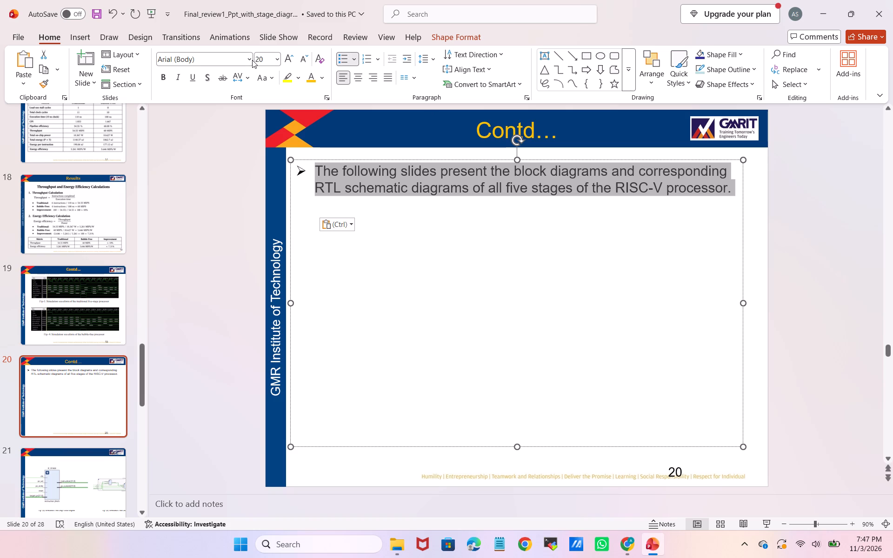
click(251, 60)
click(239, 141)
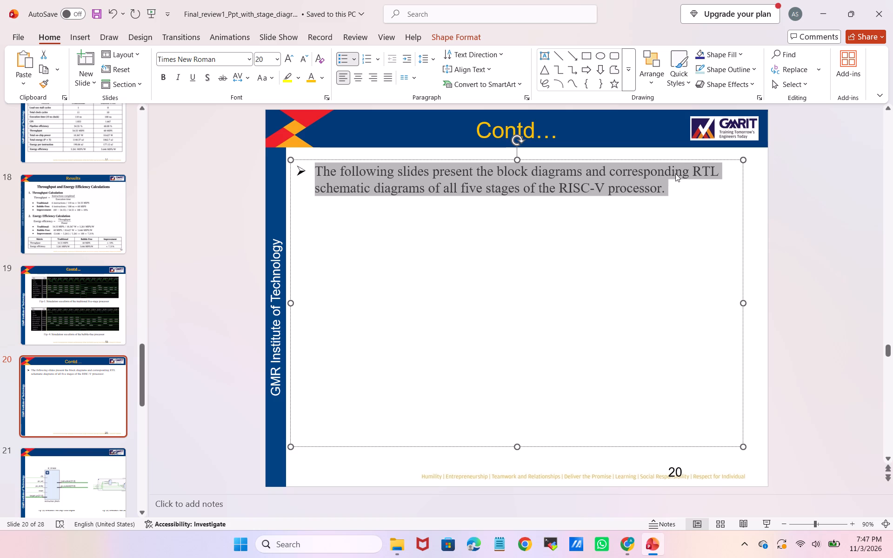
Start a new bullet below the introductory sentence on slide 20.
click(678, 189)
key(Return)
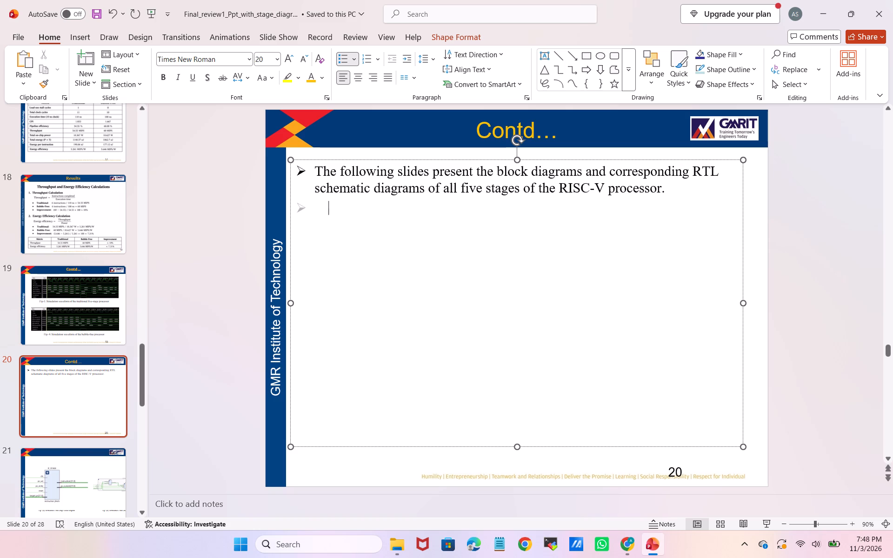
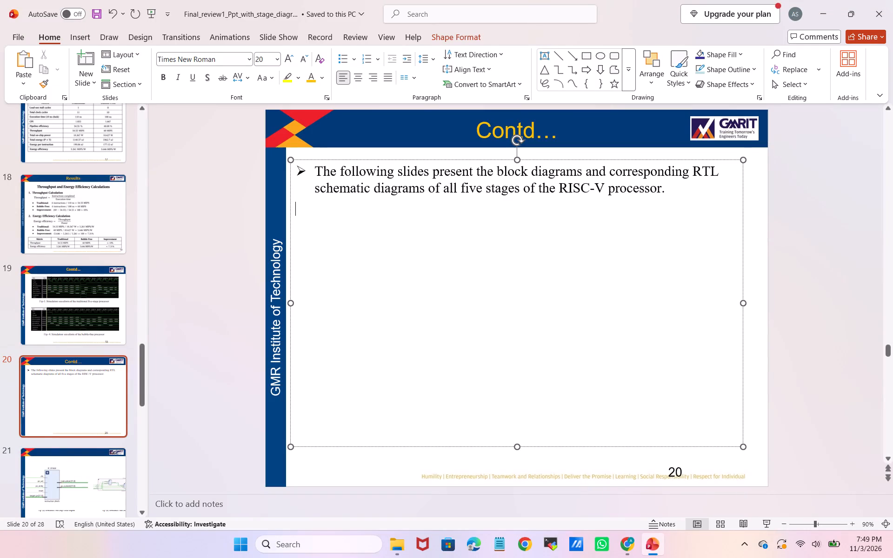
Add blank lines below the introductory sentence on slide 20 and remove the sentence's arrow bullet.
key(space)
key(Return)
key(BackSpace)
key(Return)
click(315, 174)
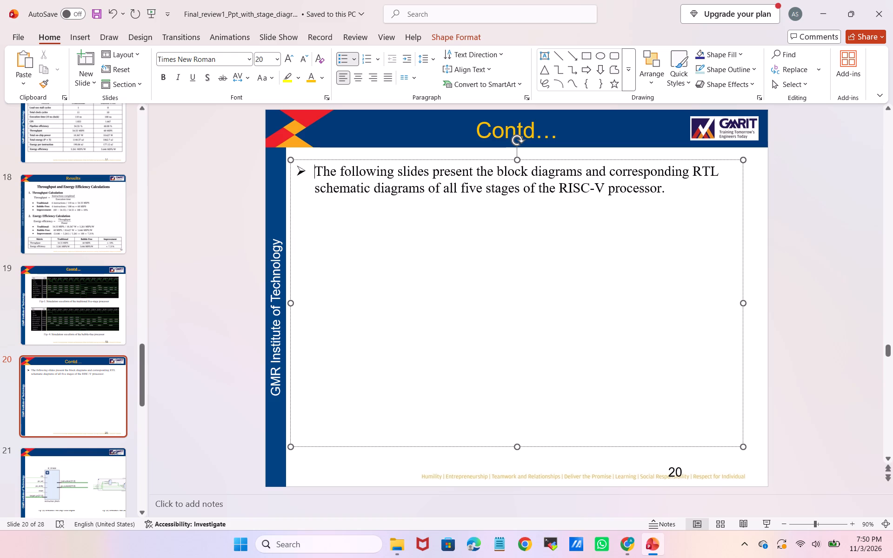
key(BackSpace)
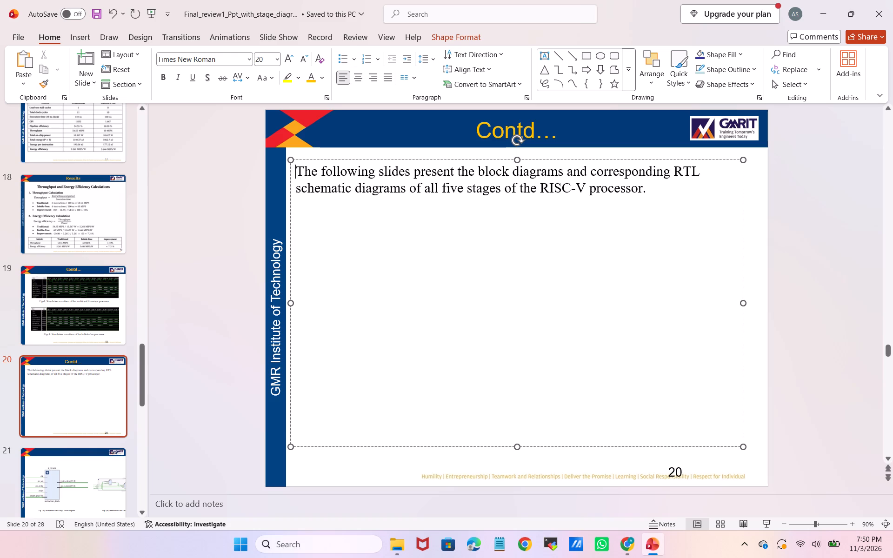
Insert two more lines directly after the introductory sentence and give the new line an arrow bullet.
click(647, 187)
key(Return)
key(Return)
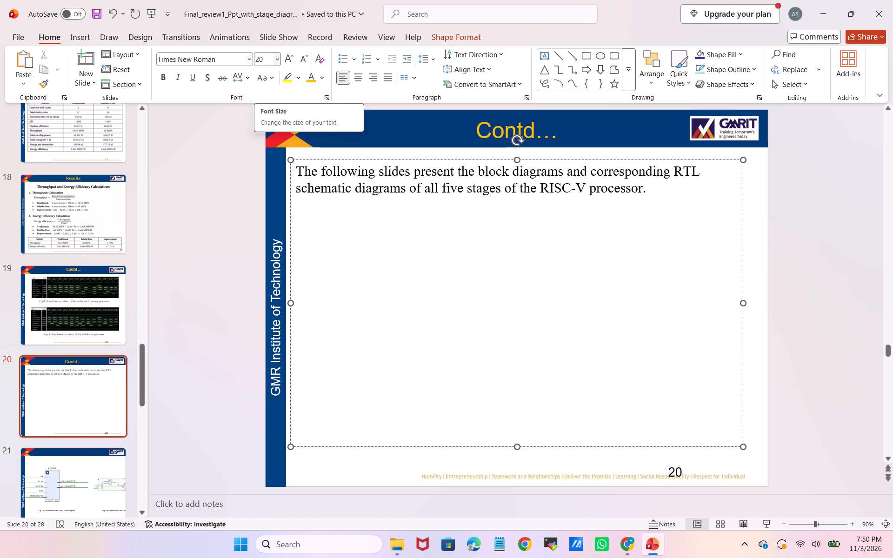
click(354, 59)
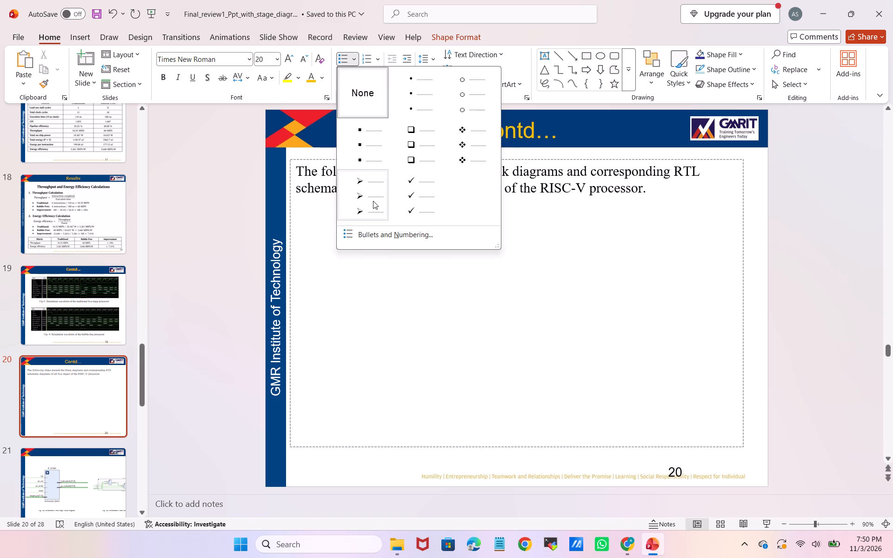
click(372, 201)
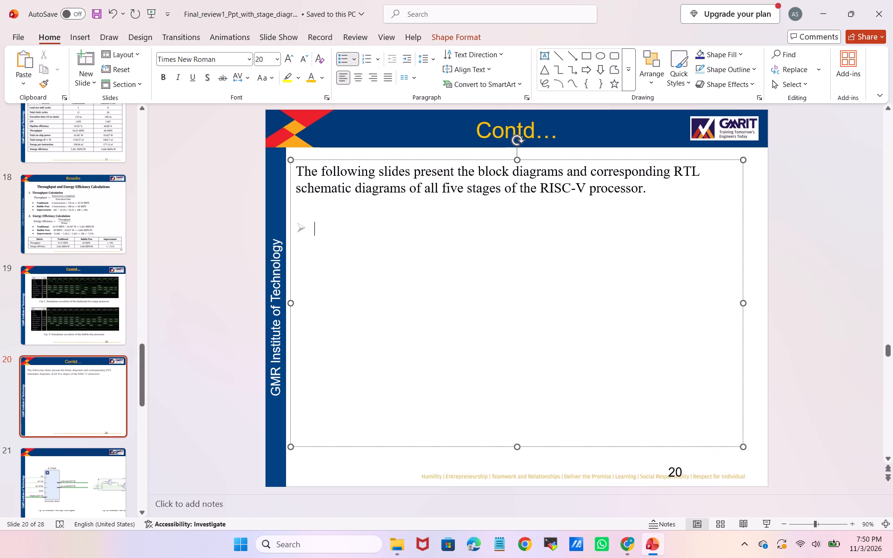
Copy the IF_STAGE block diagram picture from slide 21 and paste it onto slide 20.
click(67, 501)
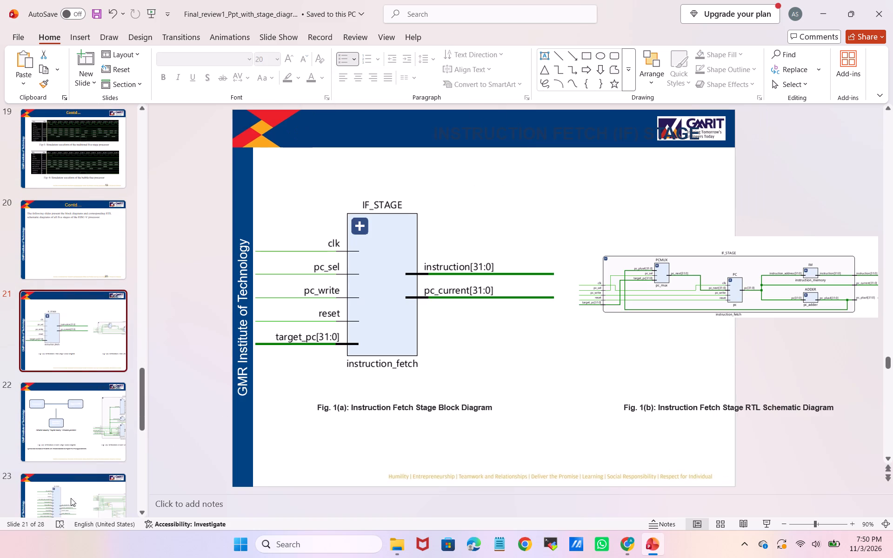
click(367, 311)
right_click(367, 311)
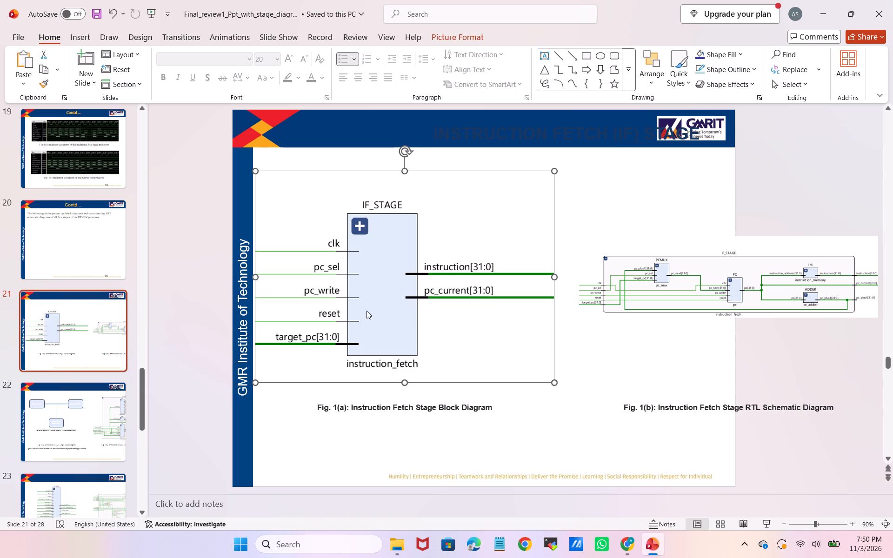
click(417, 86)
click(78, 238)
click(312, 251)
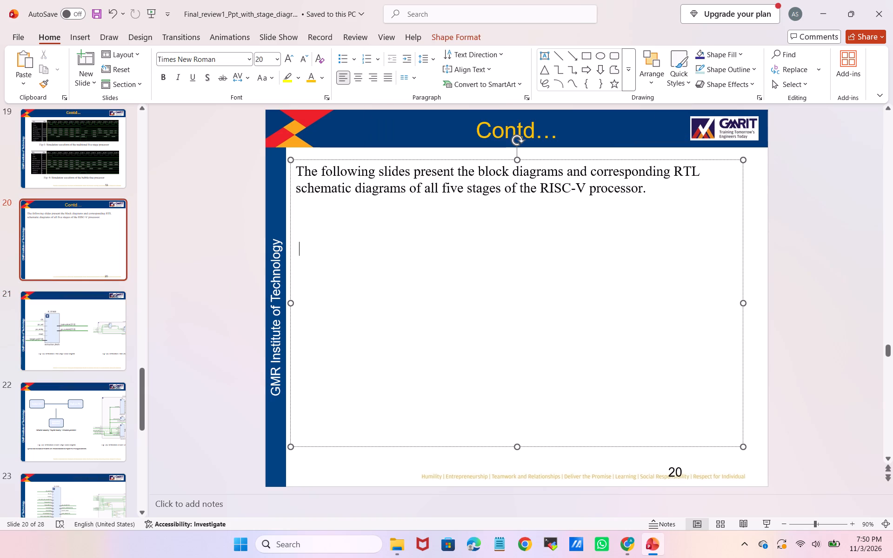
key(ctrl+v)
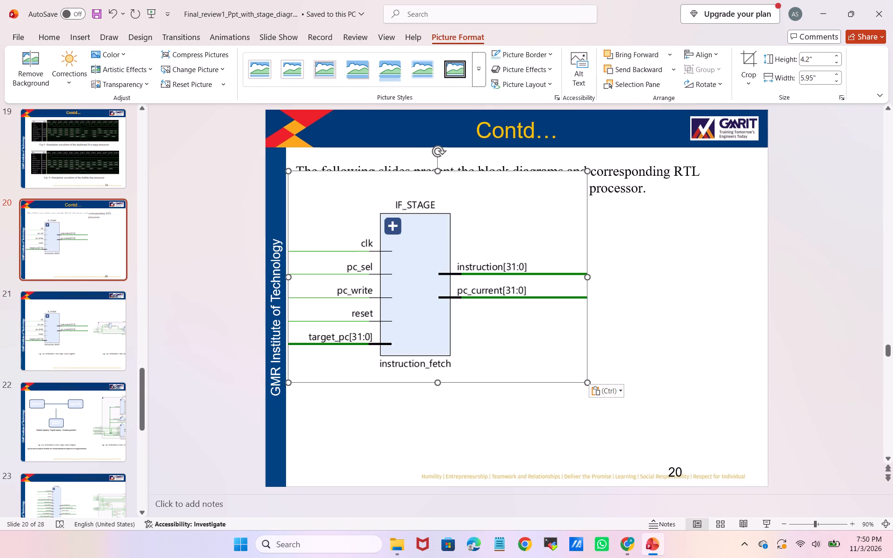
Shrink the pasted block diagram to about 2.42" by 3.43" and place it below the introductory sentence.
click(590, 384)
drag(590, 384, 499, 344)
drag(420, 265, 445, 353)
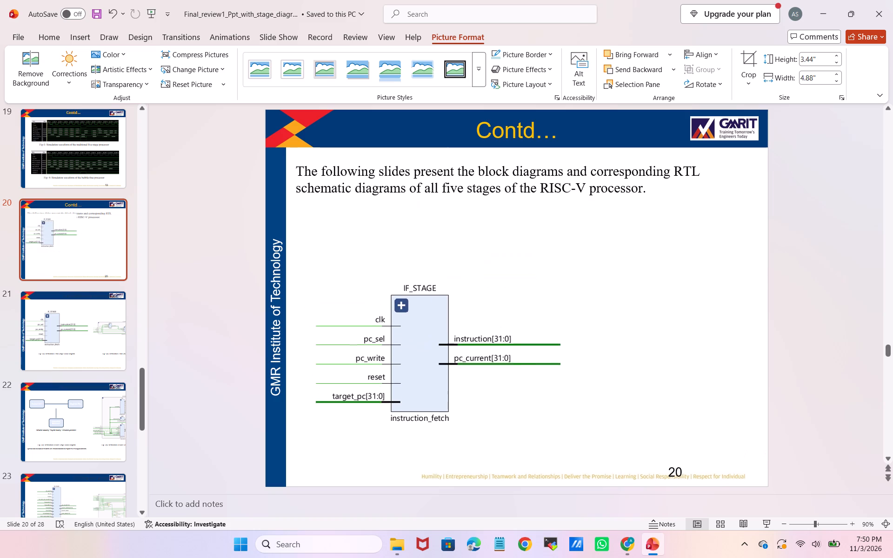
drag(445, 353, 428, 321)
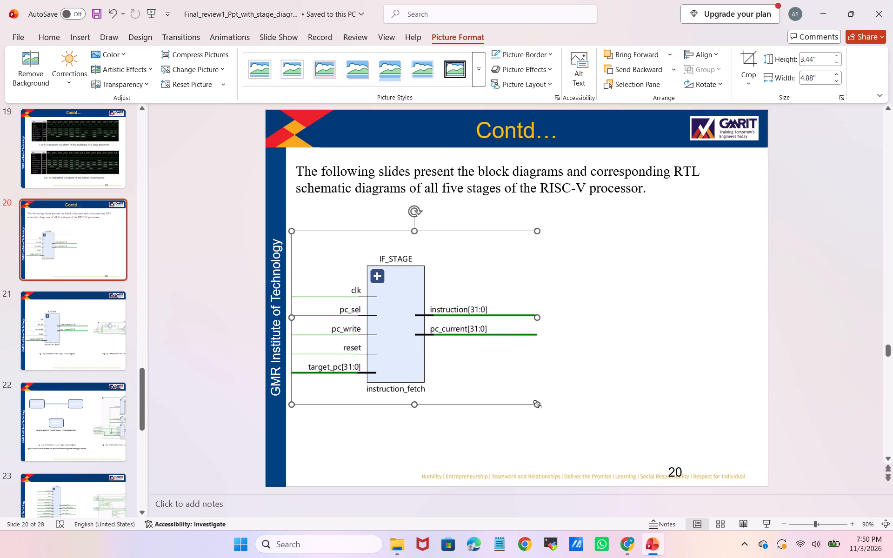
drag(537, 404, 439, 352)
click(464, 390)
click(376, 316)
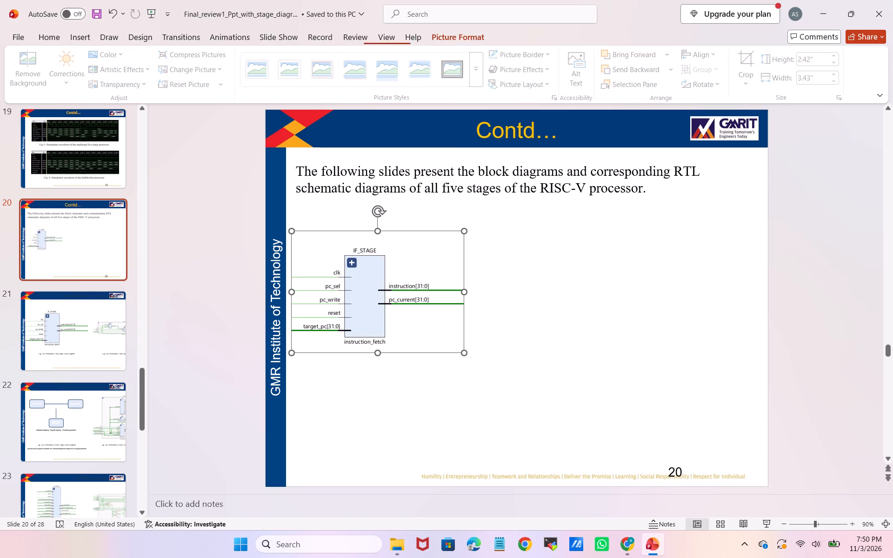
Reduce the IF_STAGE block diagram slightly further and move it up closer to the introductory sentence.
click(291, 355)
drag(291, 355, 304, 348)
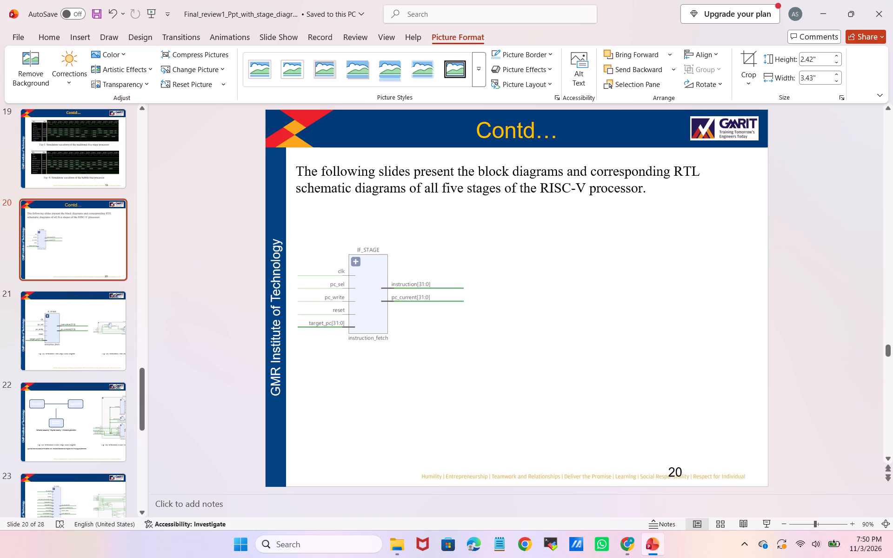
drag(304, 348, 307, 350)
click(557, 367)
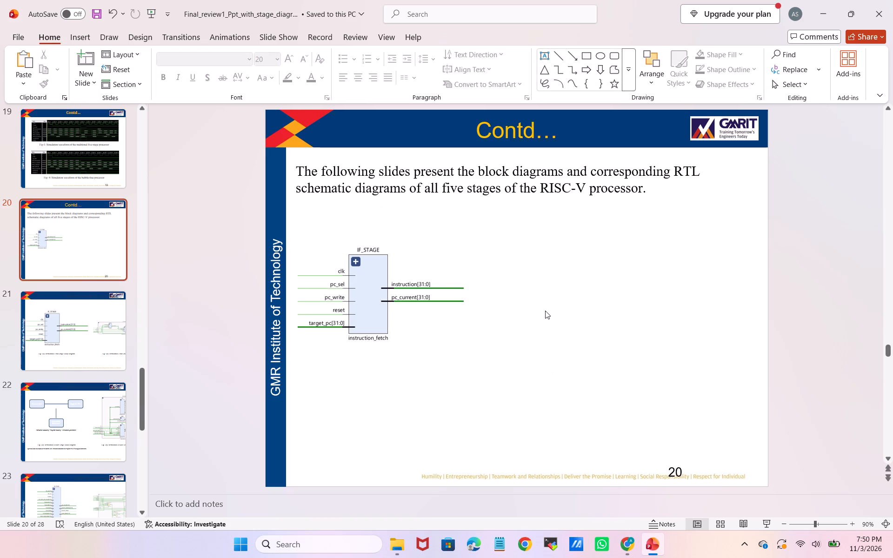
click(430, 248)
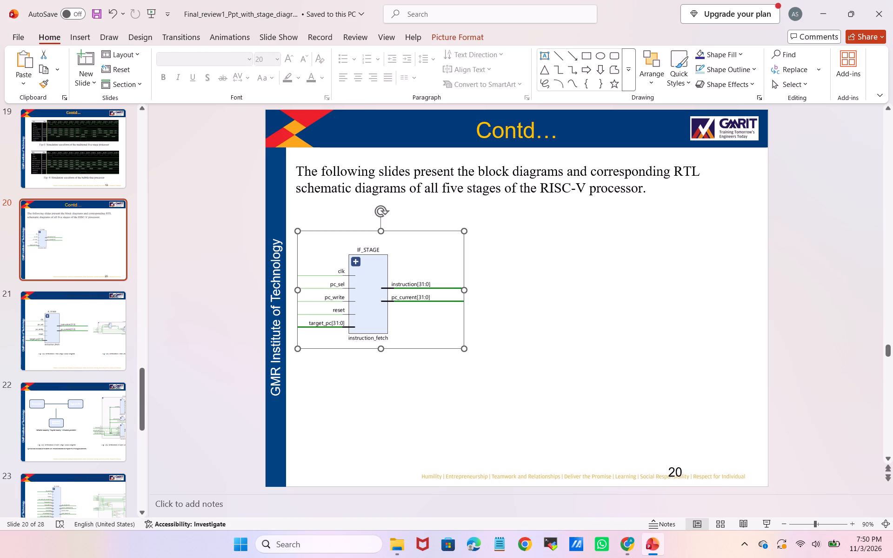
drag(462, 231, 433, 223)
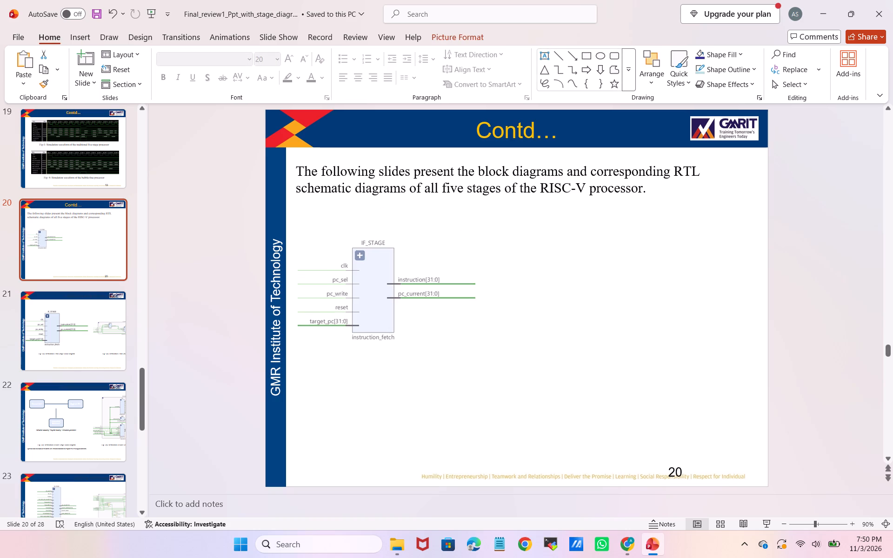
drag(433, 223, 413, 240)
drag(360, 285, 363, 261)
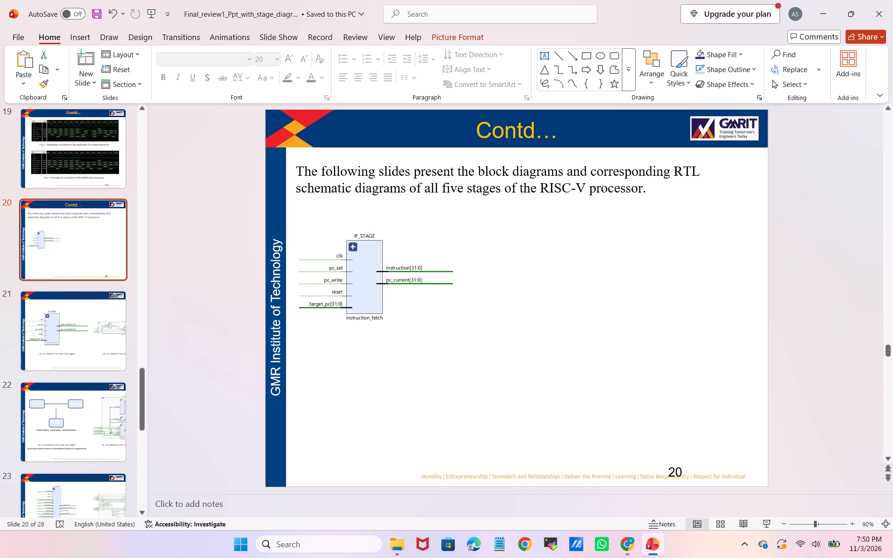
drag(363, 261, 363, 260)
Copy the instruction fetch RTL schematic picture from slide 21 and return to slide 20.
click(108, 324)
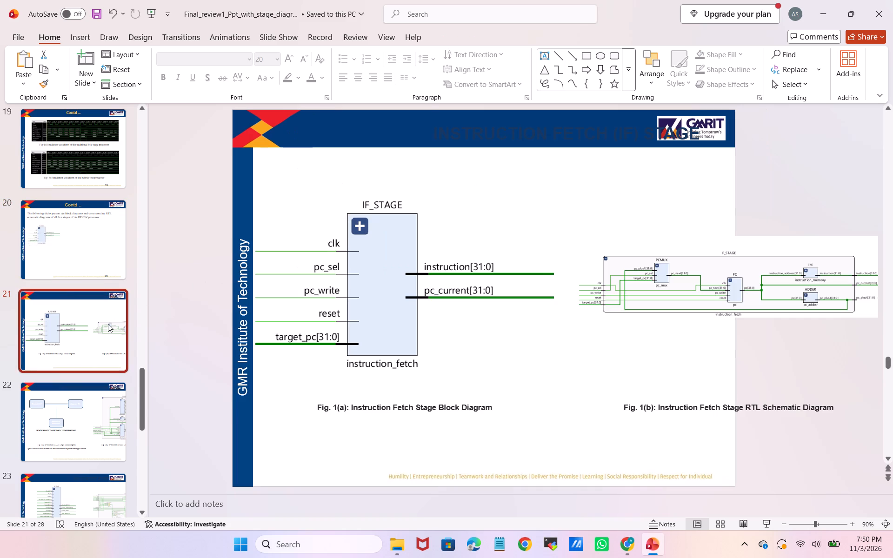
click(698, 286)
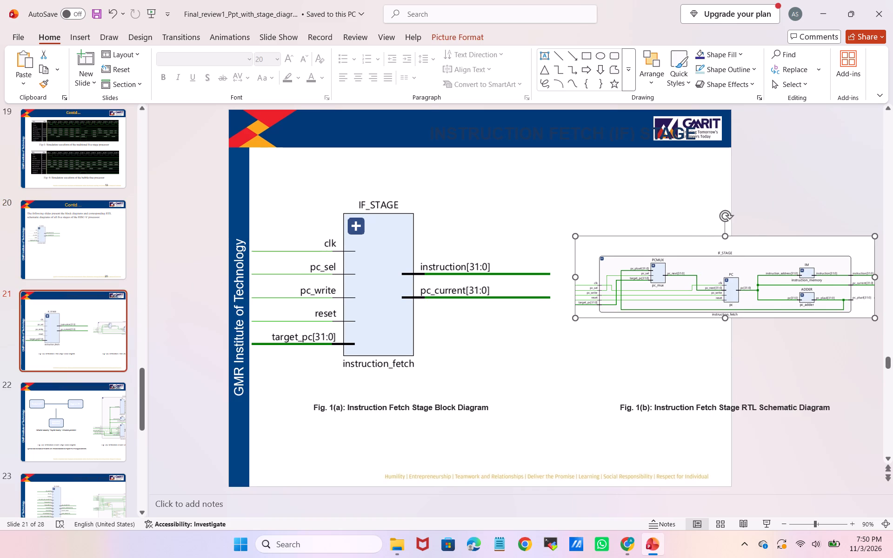
right_click(698, 286)
click(756, 62)
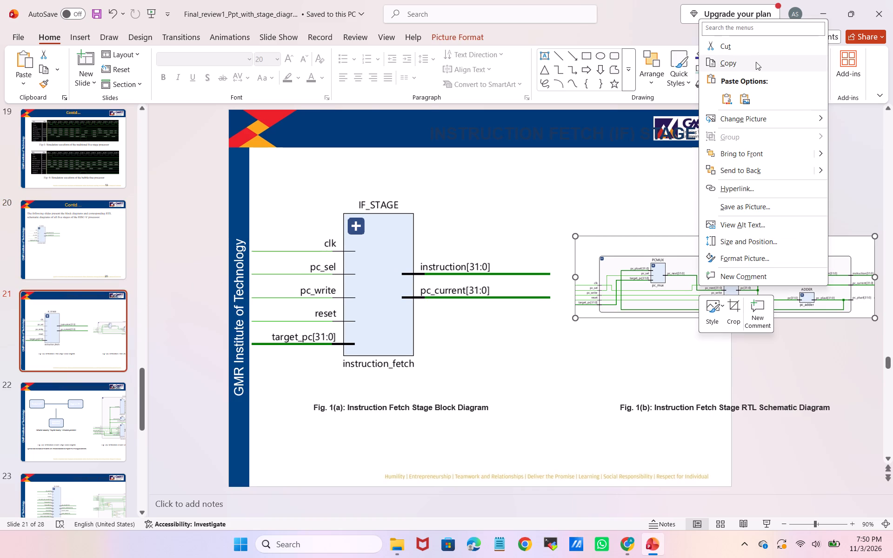
click(37, 251)
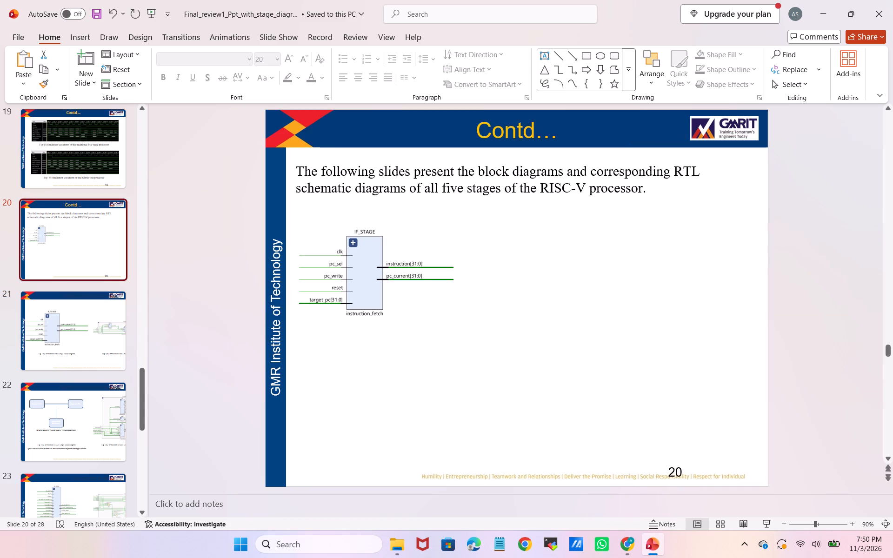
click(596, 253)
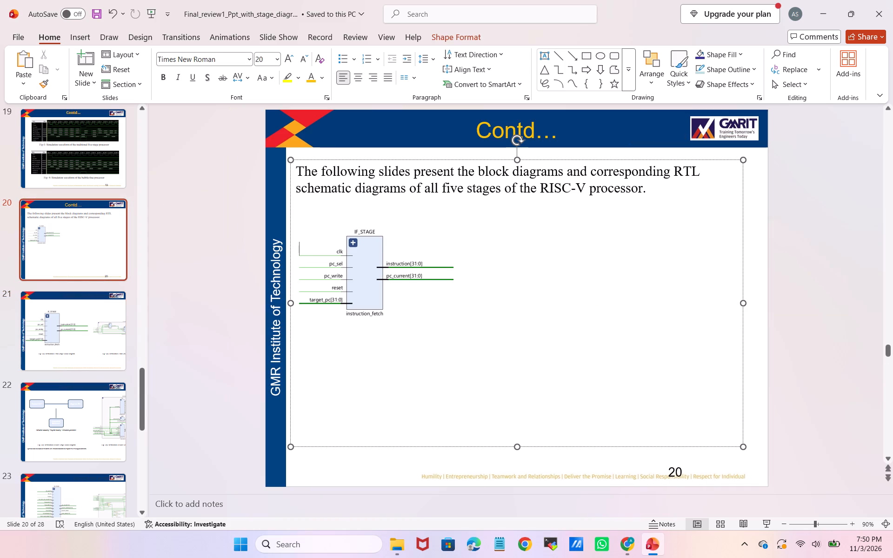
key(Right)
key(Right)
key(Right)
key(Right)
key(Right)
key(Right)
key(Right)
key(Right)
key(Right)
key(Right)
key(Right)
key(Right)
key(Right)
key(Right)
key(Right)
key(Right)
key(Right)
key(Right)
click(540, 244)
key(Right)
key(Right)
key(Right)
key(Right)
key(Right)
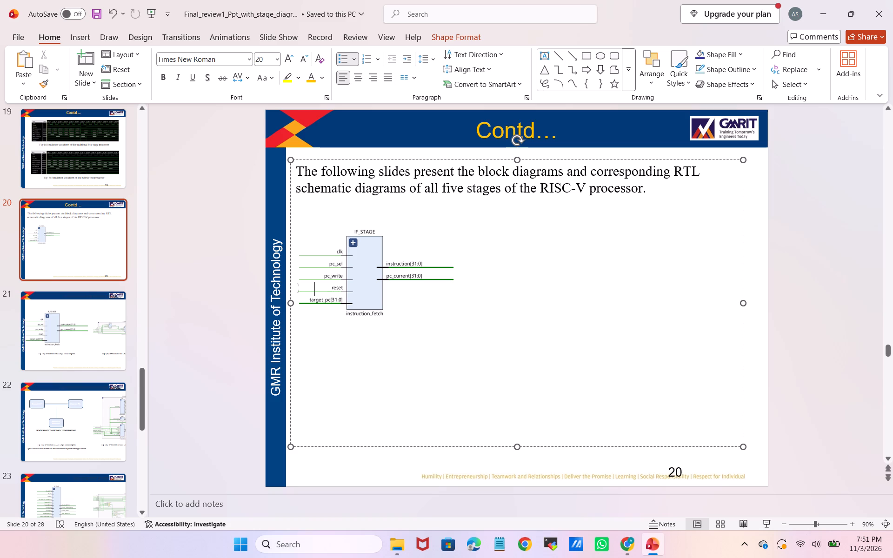
Move the IF_STAGE block diagram to the horizontal middle of slide 20, below the introductory sentence.
drag(369, 264, 489, 260)
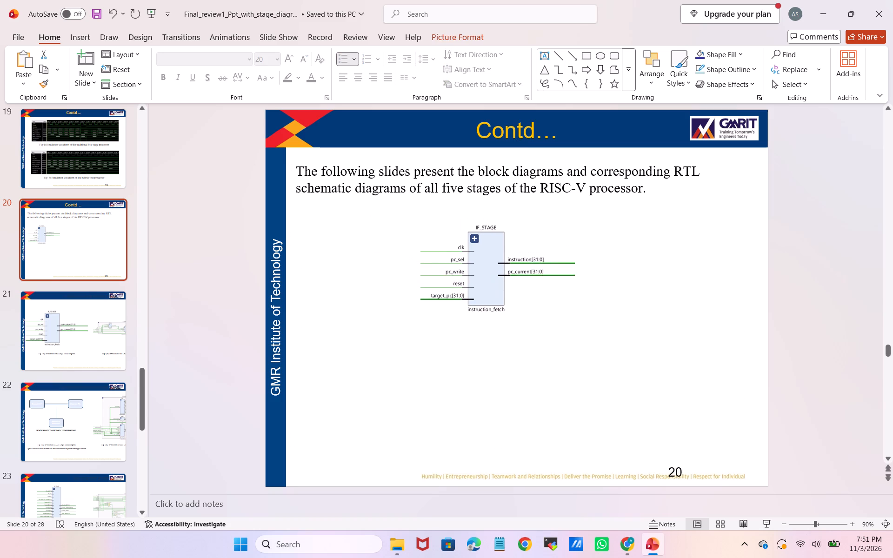
drag(489, 260, 489, 261)
click(487, 375)
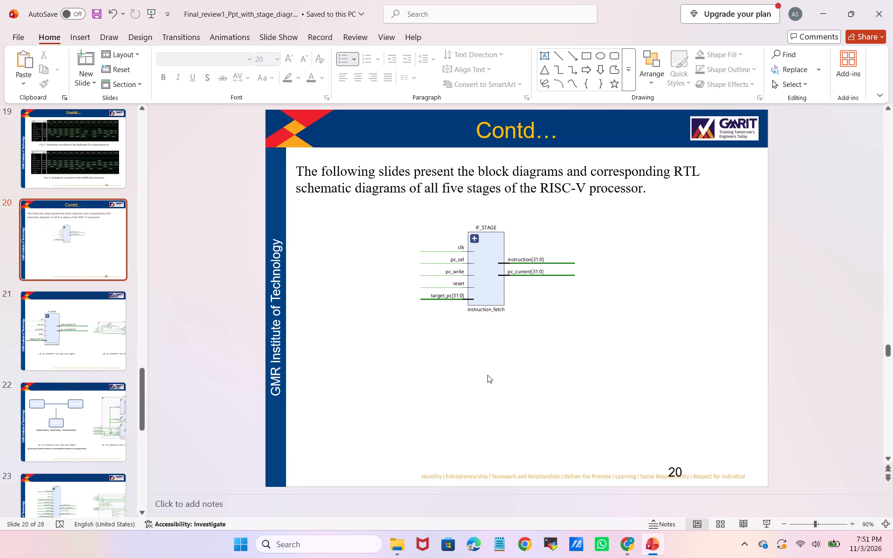
Paste the copied RTL schematic onto slide 20 and place it centred beneath the IF_STAGE block diagram.
click(487, 380)
key(ctrl+v)
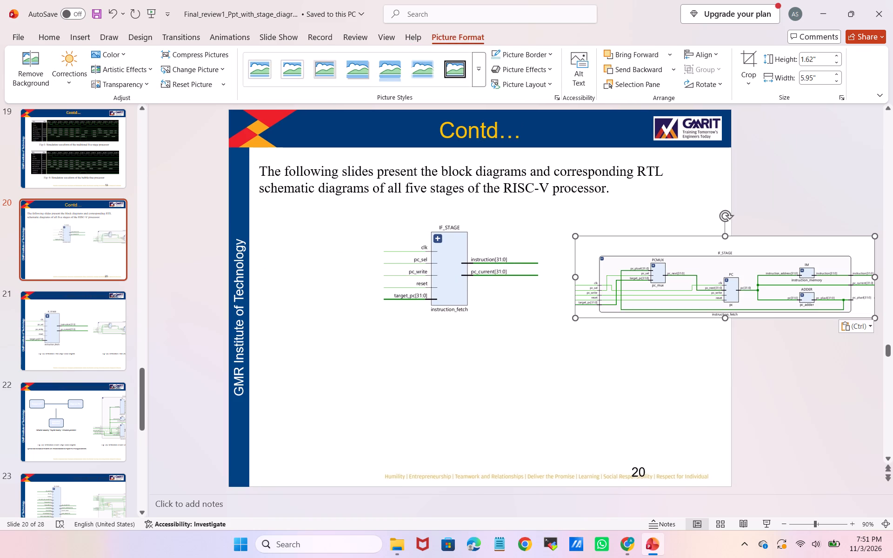
drag(687, 293, 441, 394)
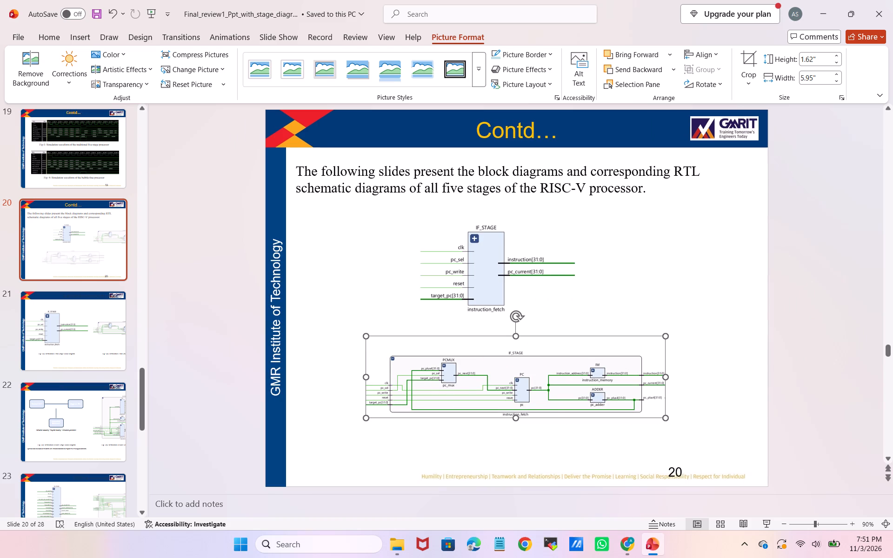
click(639, 275)
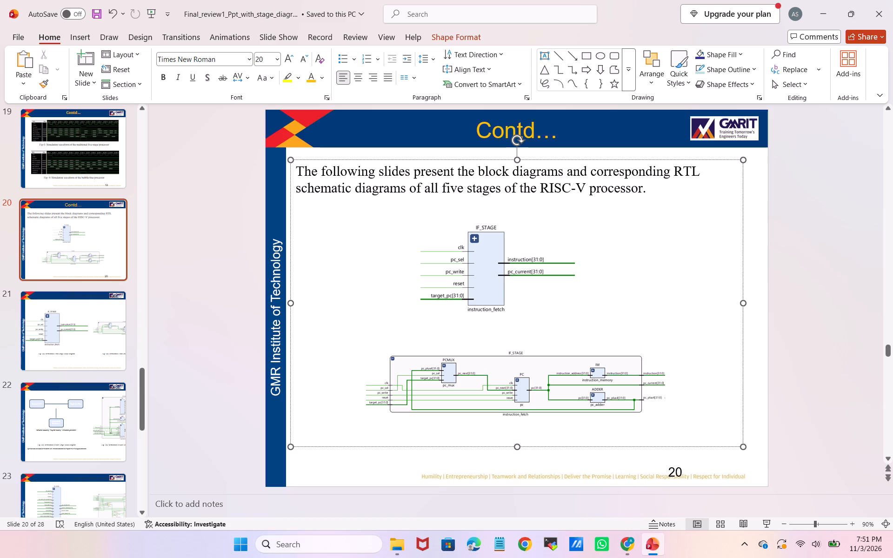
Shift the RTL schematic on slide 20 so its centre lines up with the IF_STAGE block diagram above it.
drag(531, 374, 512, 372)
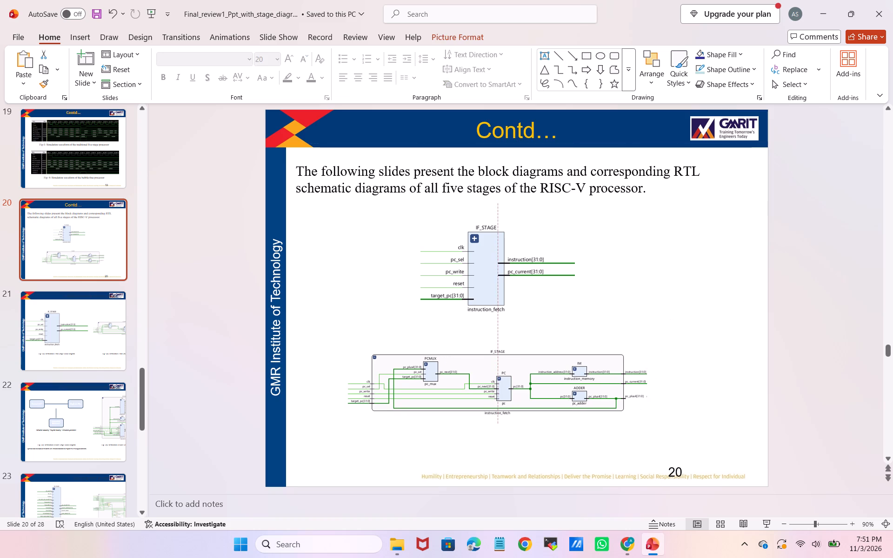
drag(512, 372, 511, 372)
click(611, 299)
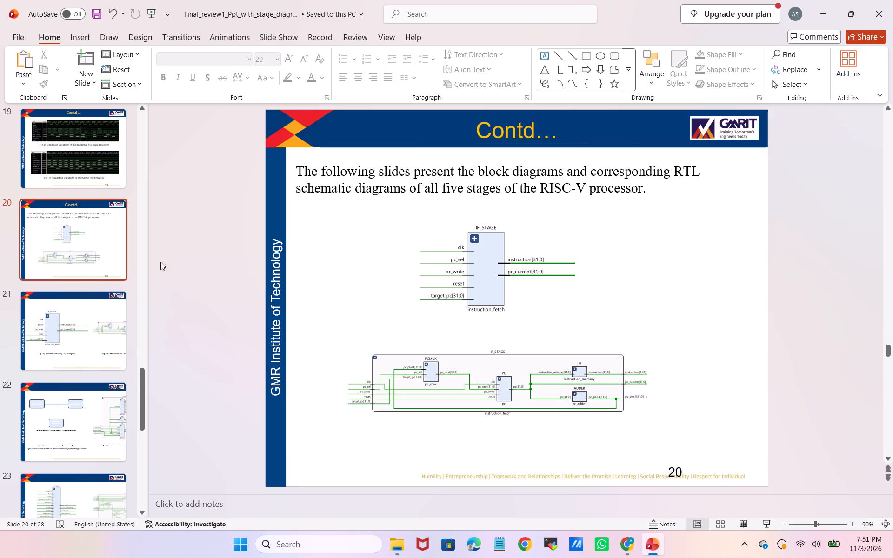
Examine the proposed processor's block diagram on slide 15 for reference and return to slide 20.
scroll(62, 230, up, 2)
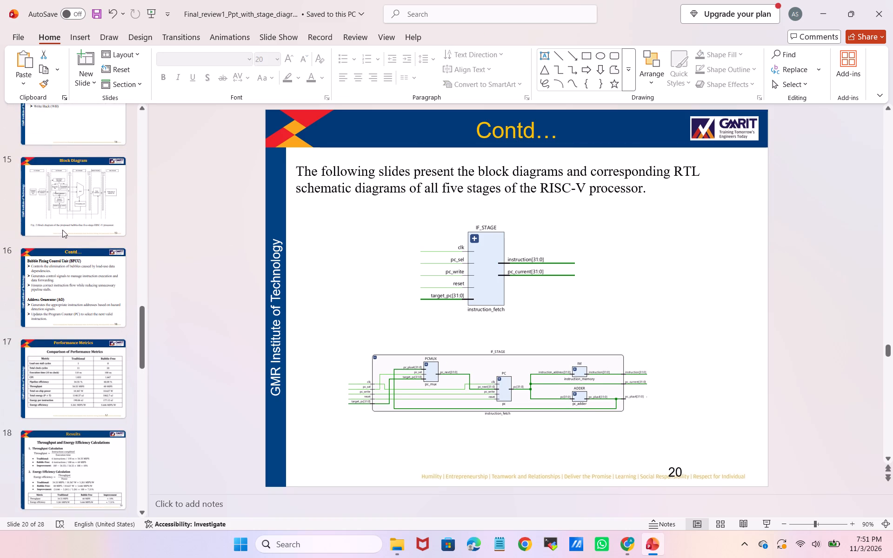
scroll(62, 230, up, 1)
click(62, 212)
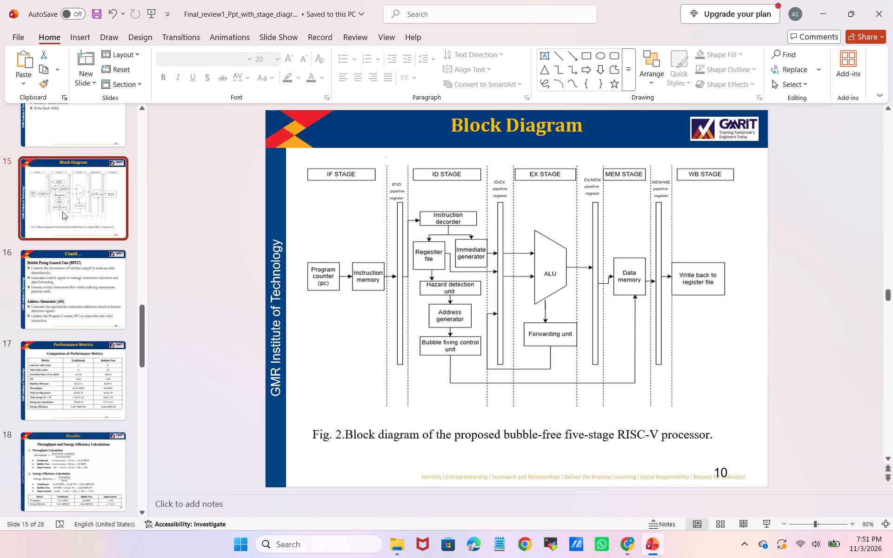
scroll(93, 473, down, 2)
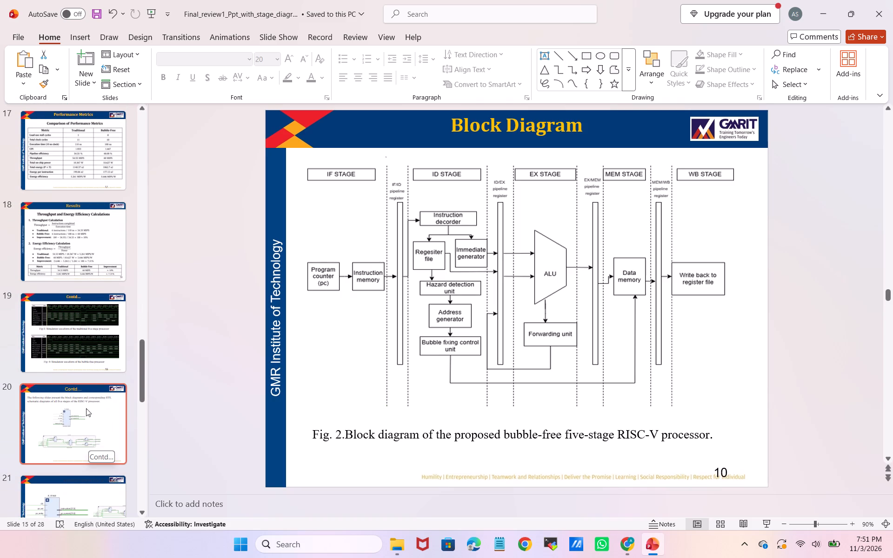
click(85, 429)
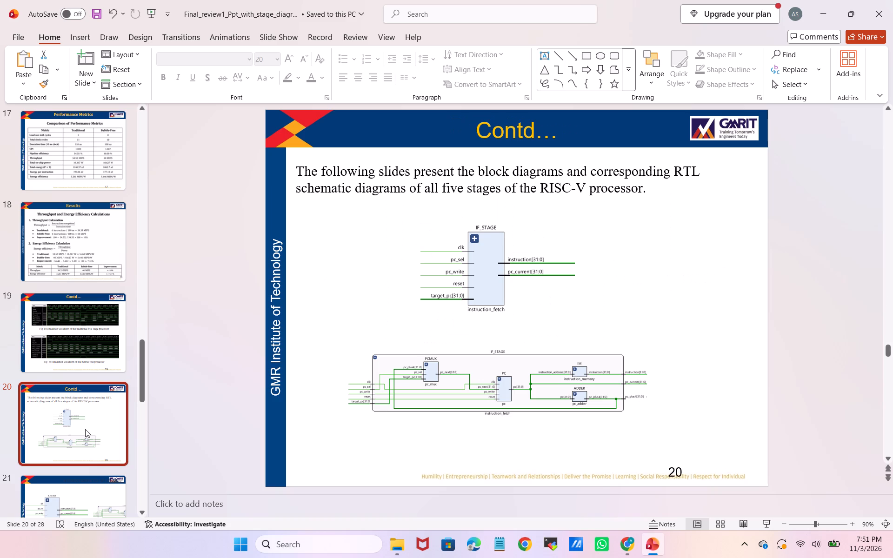
scroll(85, 429, up, 1)
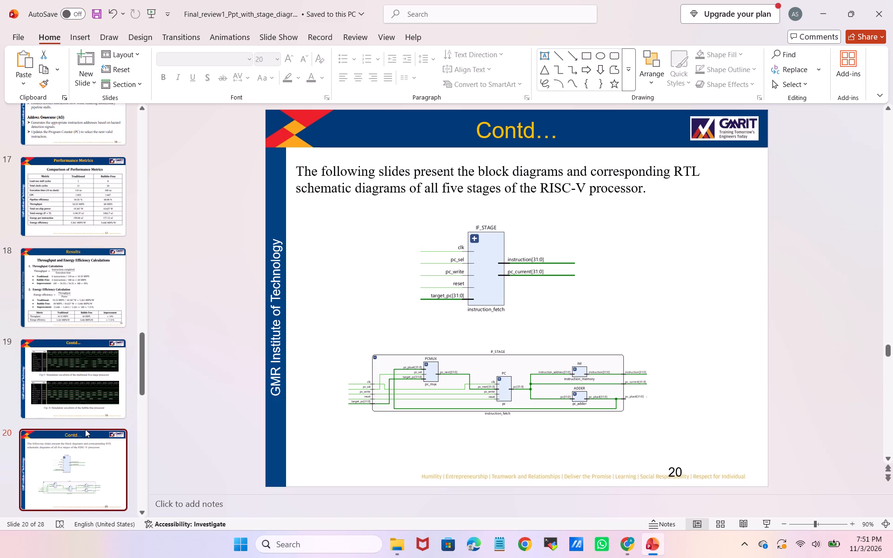
scroll(80, 311, up, 2)
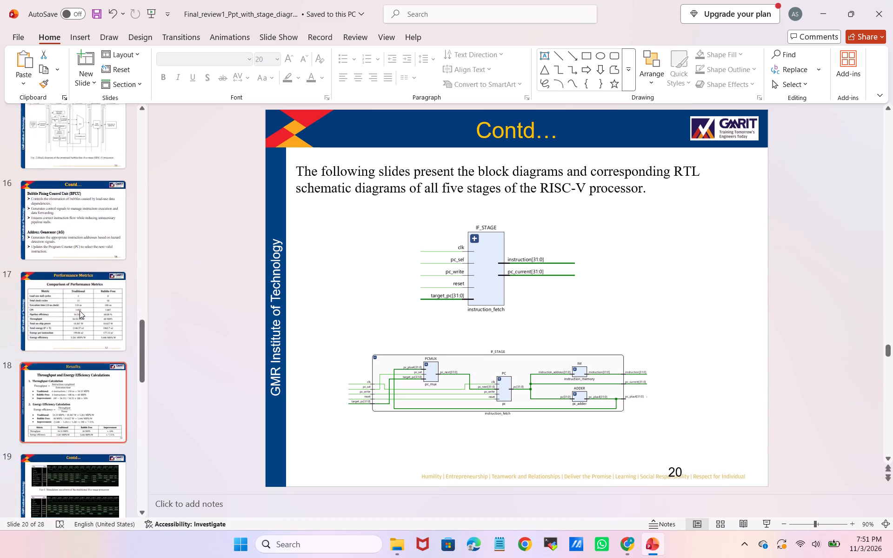
scroll(80, 311, up, 3)
click(80, 311)
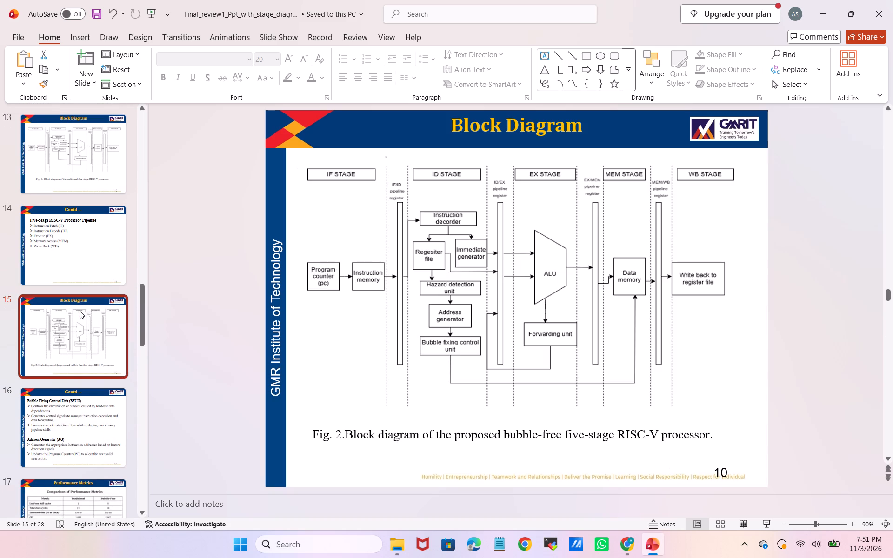
scroll(80, 311, down, 3)
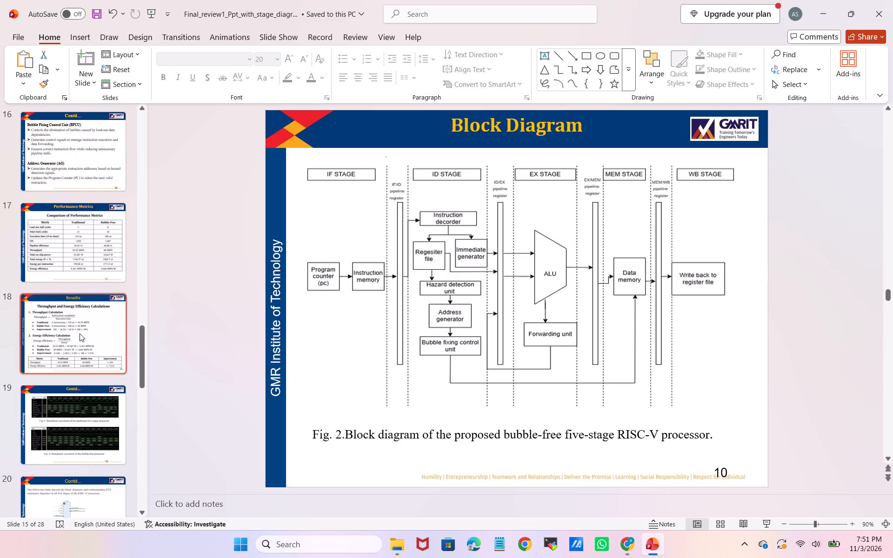
click(84, 491)
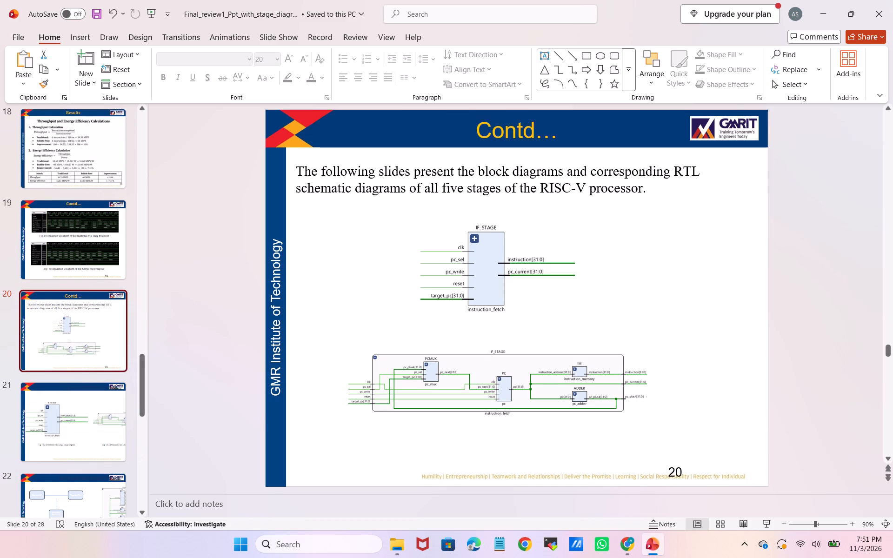
Add three blank lines after the introductory sentence in slide 20's text box.
click(656, 191)
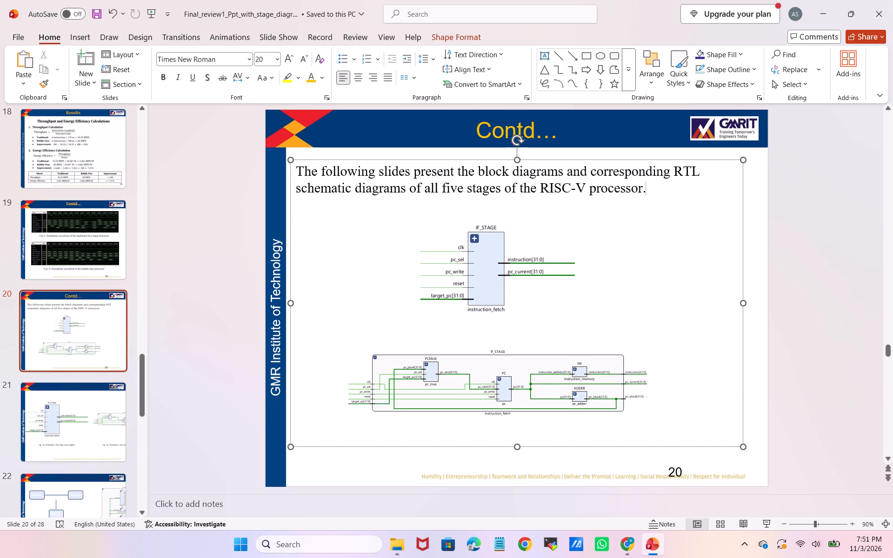
key(Return)
key(Return)
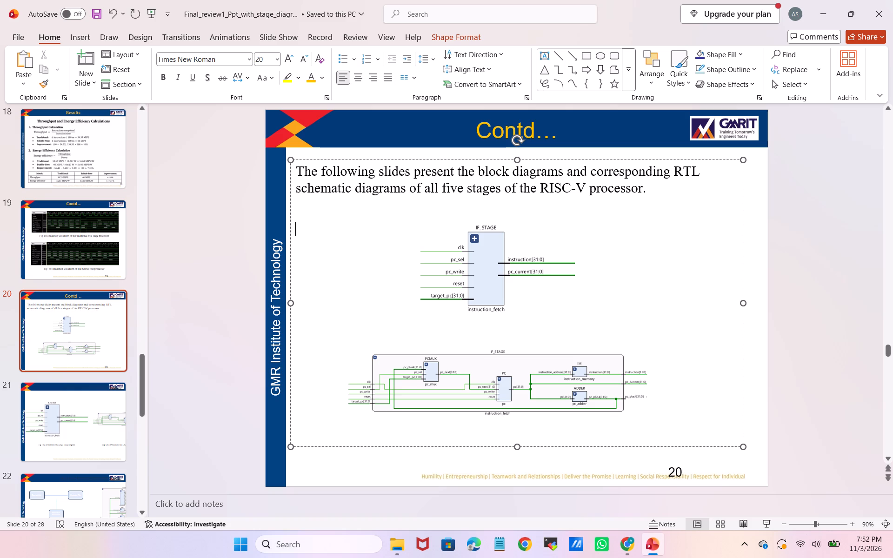
key(Return)
key(Up)
key(Up)
key(Up)
Move the IF_STAGE block diagram and the RTL schematic lower on slide 20, centred, leaving room for a heading below the introductory sentence.
click(483, 266)
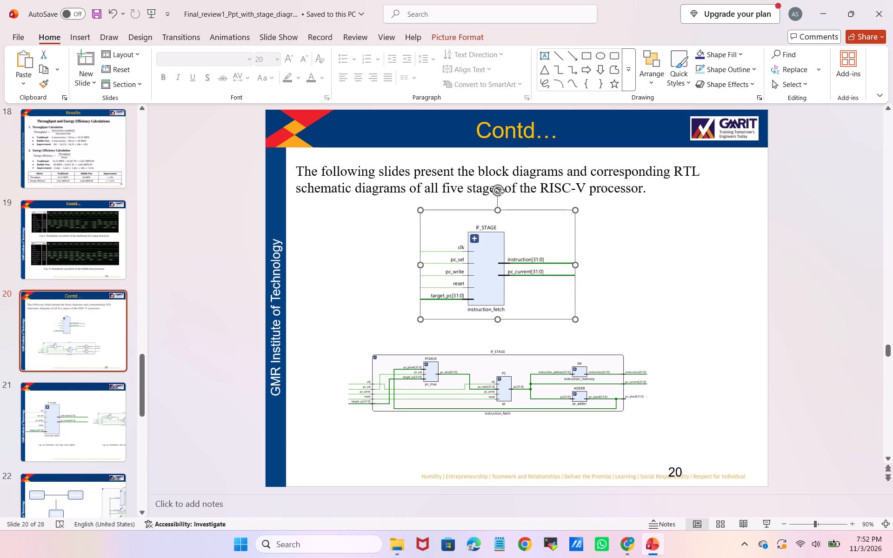
drag(492, 289, 508, 306)
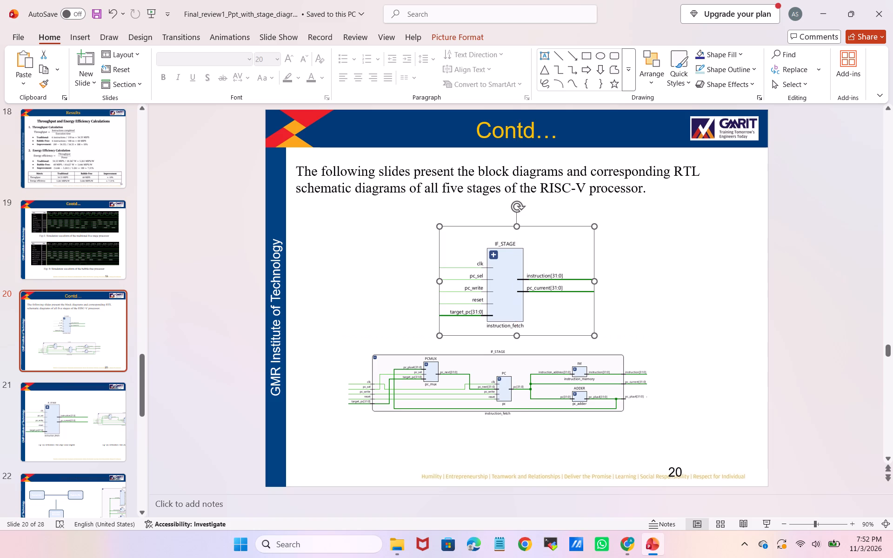
drag(511, 381, 525, 401)
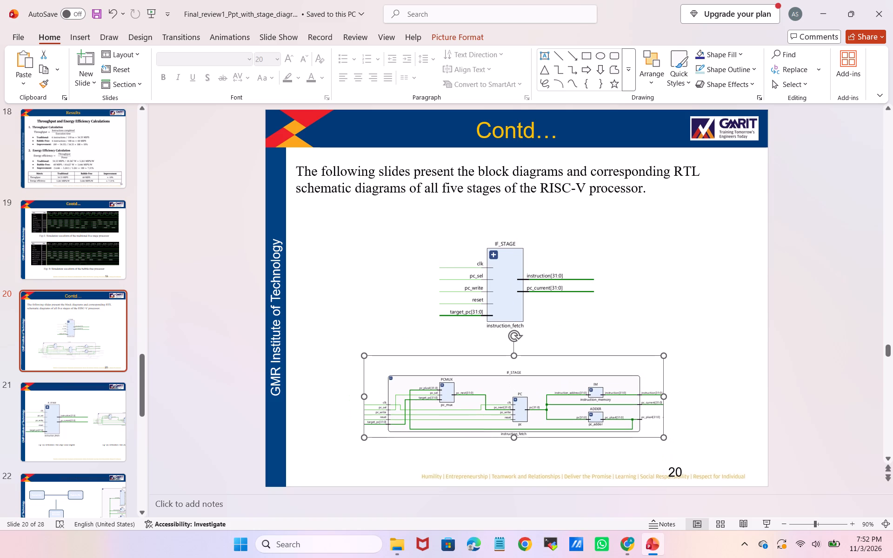
drag(507, 293, 515, 307)
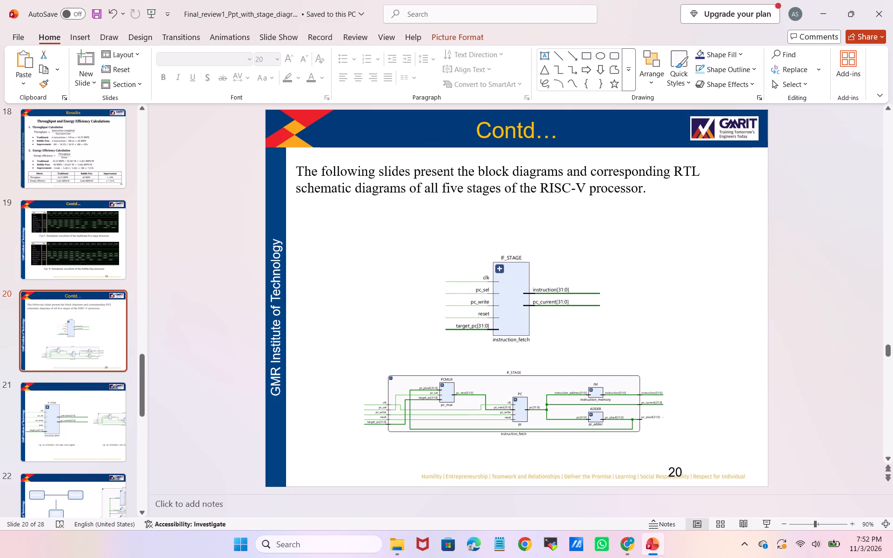
drag(515, 307, 517, 305)
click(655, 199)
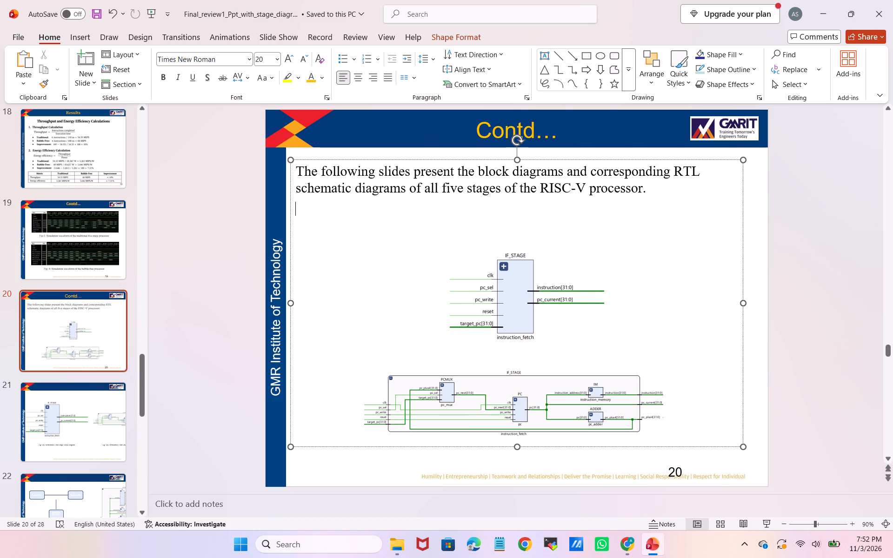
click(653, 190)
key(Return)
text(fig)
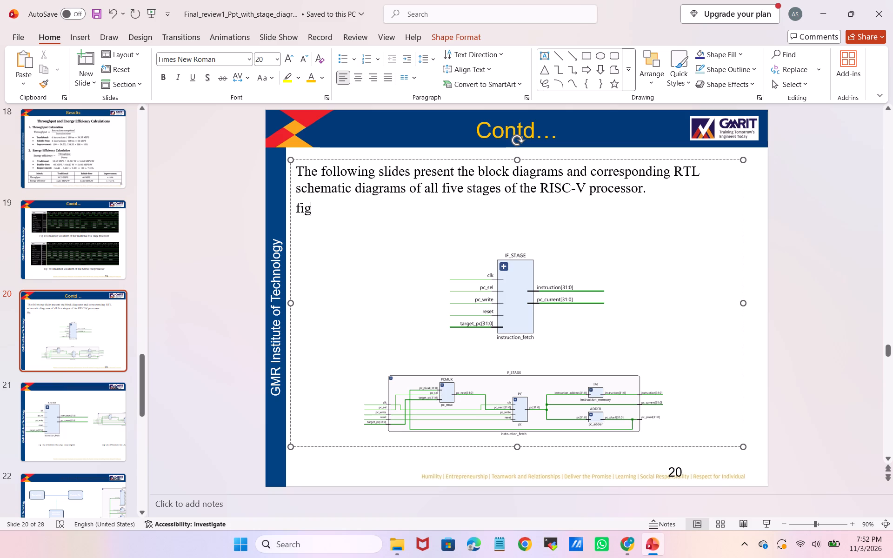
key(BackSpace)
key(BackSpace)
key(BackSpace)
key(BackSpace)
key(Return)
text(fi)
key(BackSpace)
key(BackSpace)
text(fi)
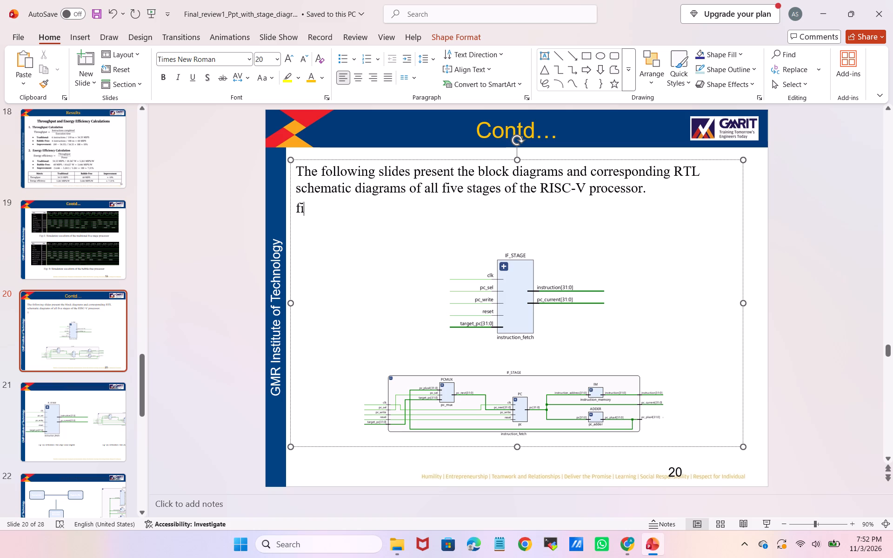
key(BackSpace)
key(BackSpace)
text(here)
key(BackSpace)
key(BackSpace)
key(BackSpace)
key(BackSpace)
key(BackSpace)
Start a new line below slide 20's introductory sentence with the heading "[1] Instrcuction Ftech".
key(Return)
key(1)
key(Left)
key(bracketleft)
key(Right)
text(])
key(space)
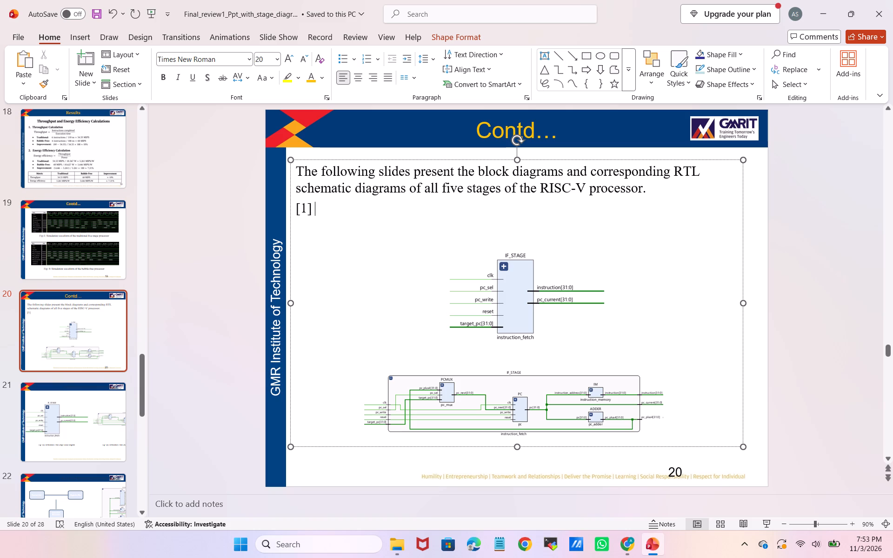
text(Instrcu)
text(ction)
key(space)
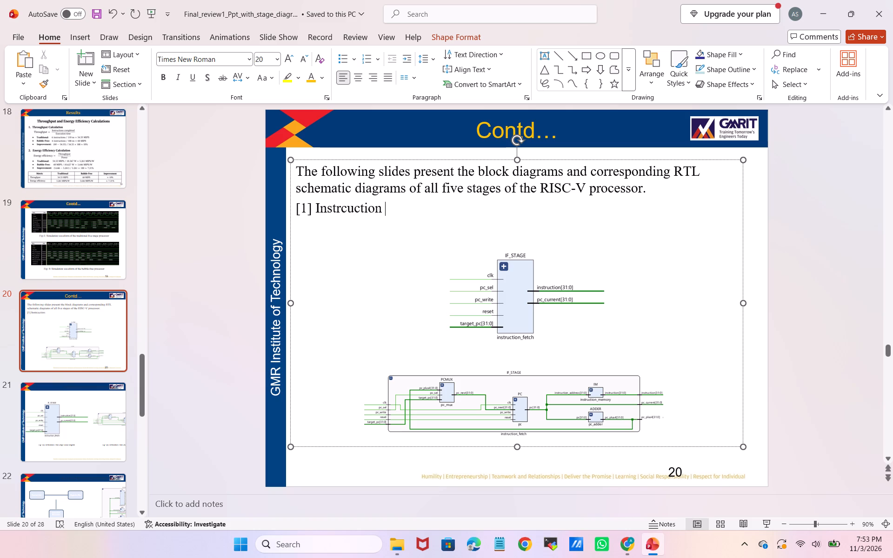
text(Ftech)
key(space)
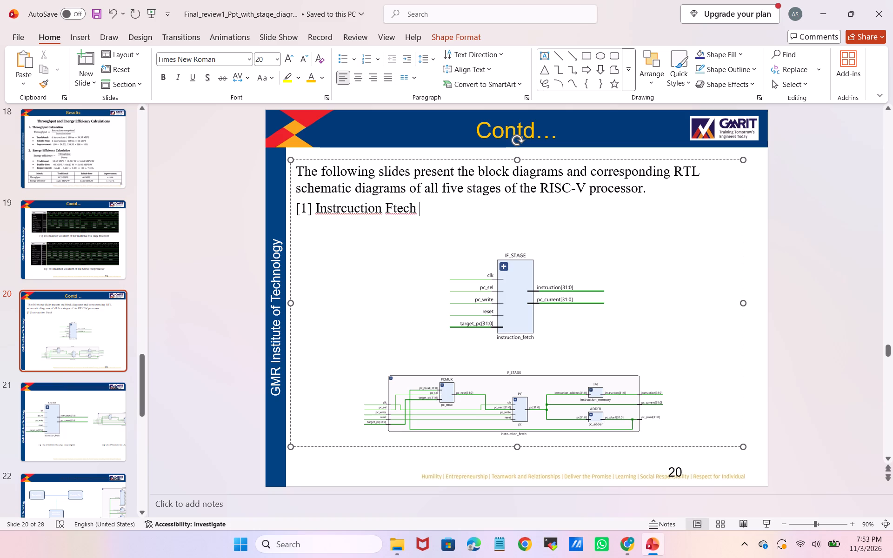
Join the heading's two words with an underscore, correct the second to "Fetch" and append "Stage".
click(387, 209)
key(BackSpace)
key(shift+underscore)
key(Right)
key(Right)
key(Right)
key(Left)
key(Right)
key(BackSpace)
key(BackSpace)
text(et)
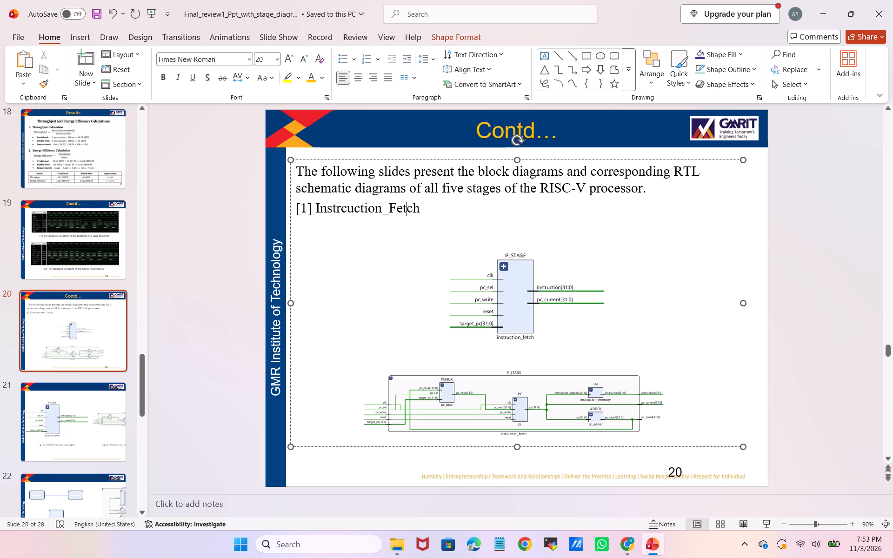
key(Right)
key(Right)
key(Right)
key(space)
text(Stage)
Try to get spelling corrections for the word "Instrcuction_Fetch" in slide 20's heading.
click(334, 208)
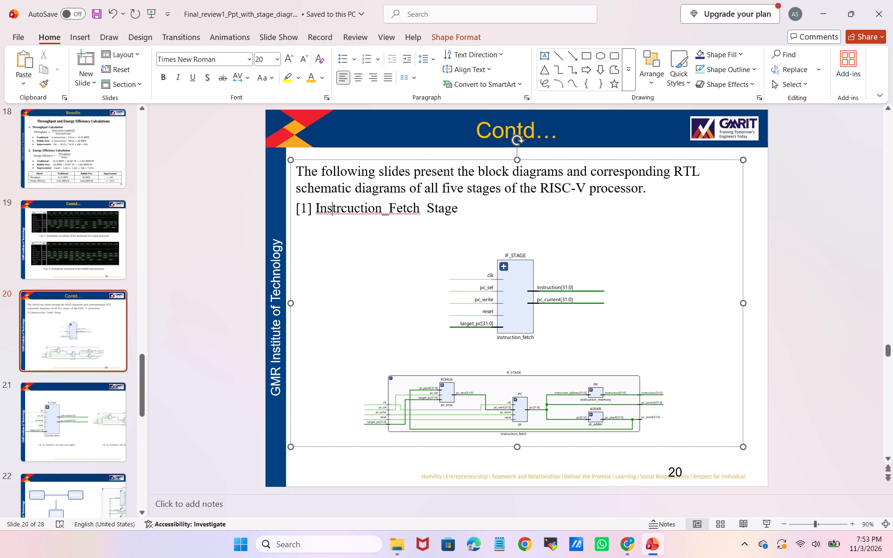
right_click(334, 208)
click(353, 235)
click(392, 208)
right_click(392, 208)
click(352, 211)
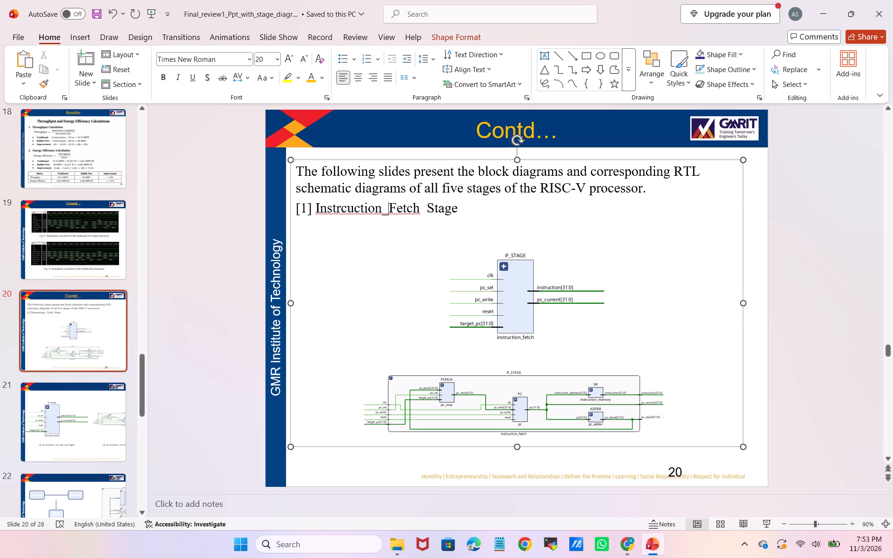
Replace the "[1]" prefix of the stage heading on slide 20 with a hollow round bullet.
click(315, 209)
key(space)
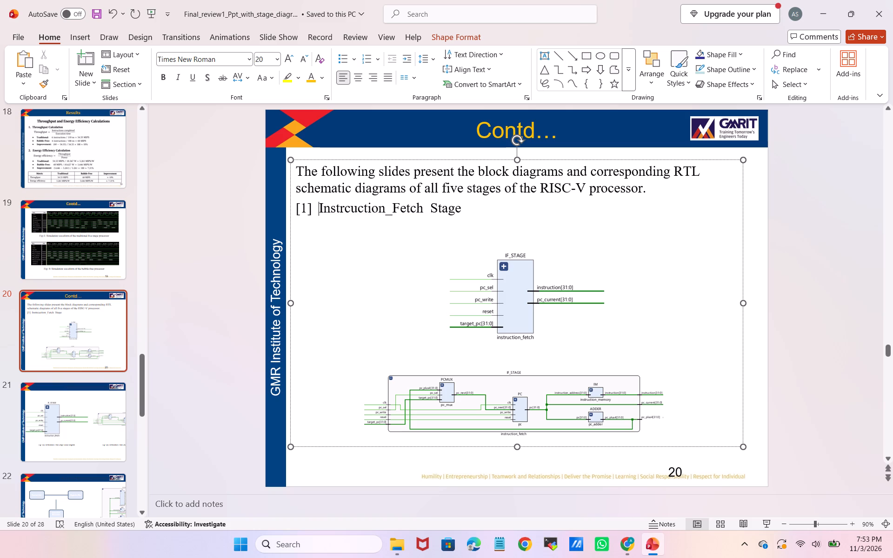
drag(311, 208, 295, 205)
key(BackSpace)
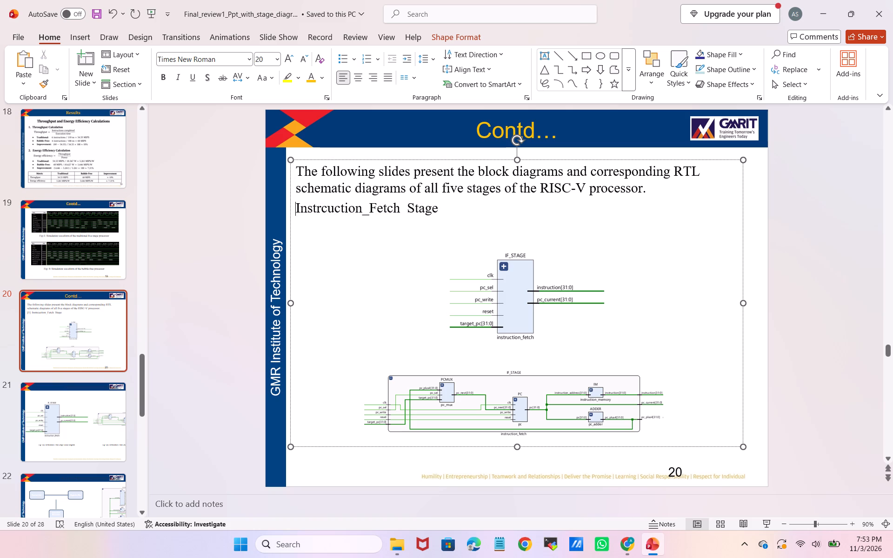
click(352, 56)
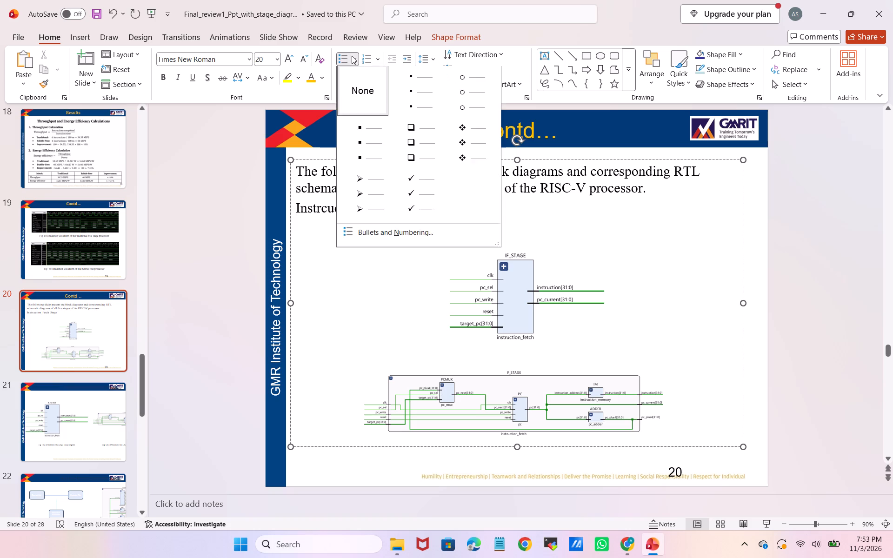
click(464, 106)
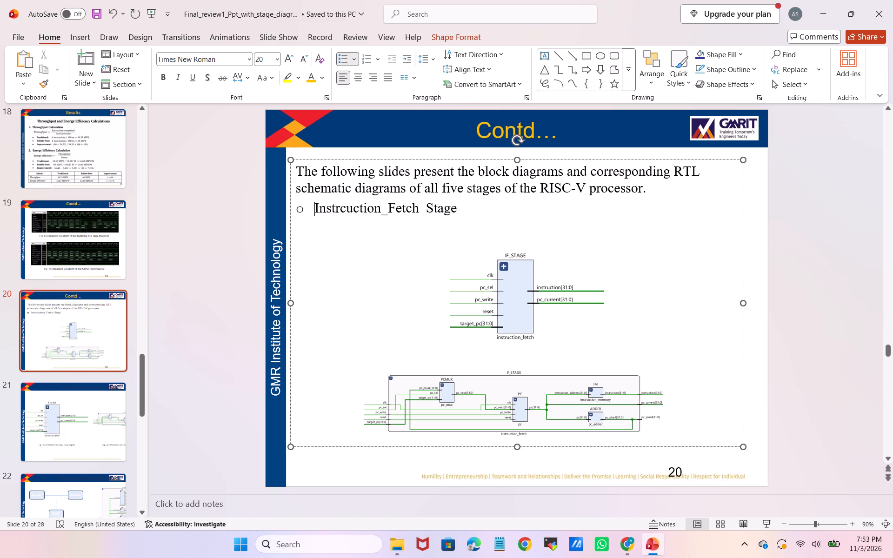
click(519, 246)
click(388, 273)
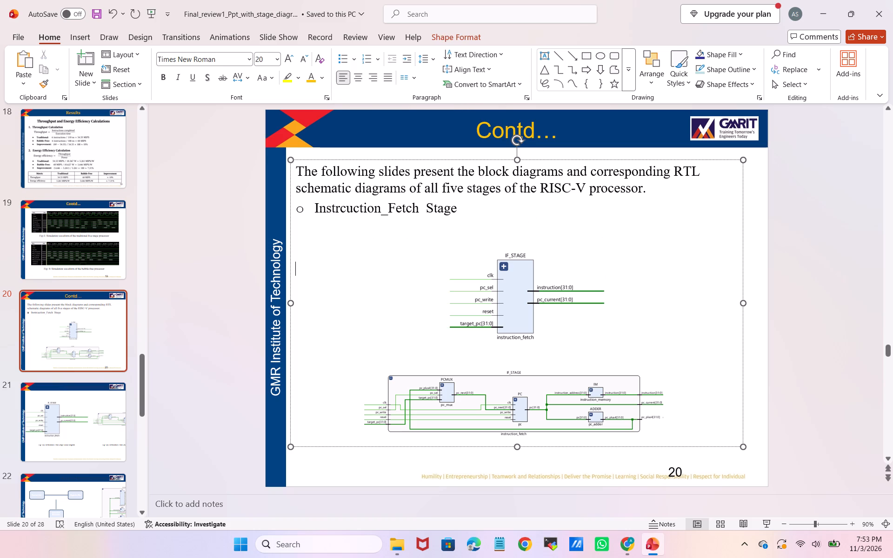
Delete the IF_STAGE block diagram picture from slide 21.
click(107, 403)
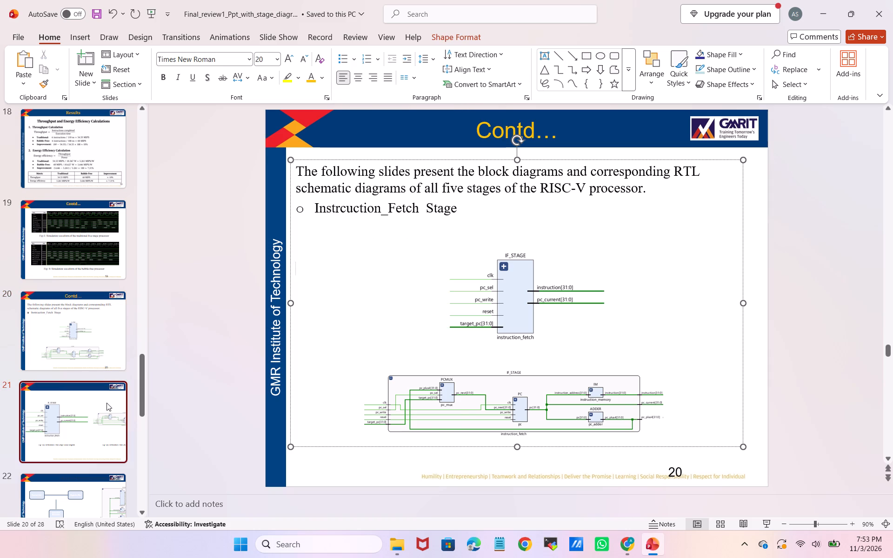
click(342, 296)
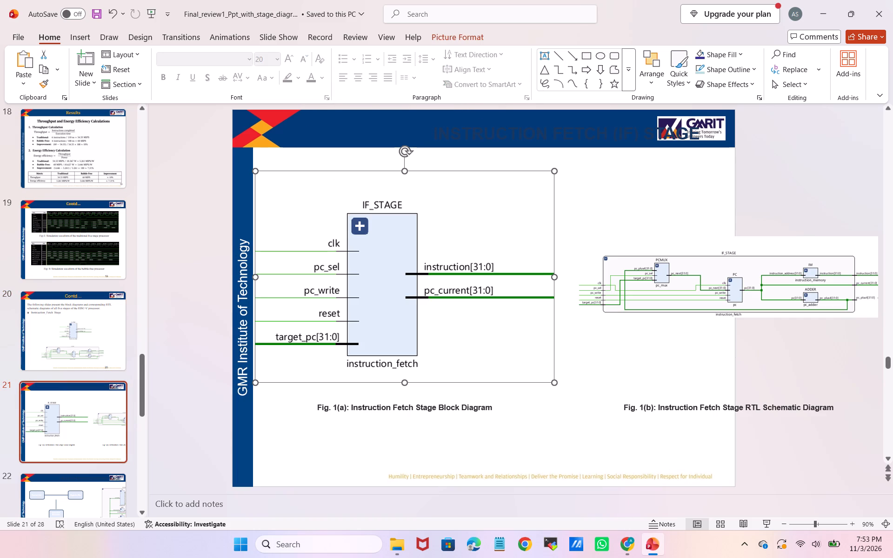
key(BackSpace)
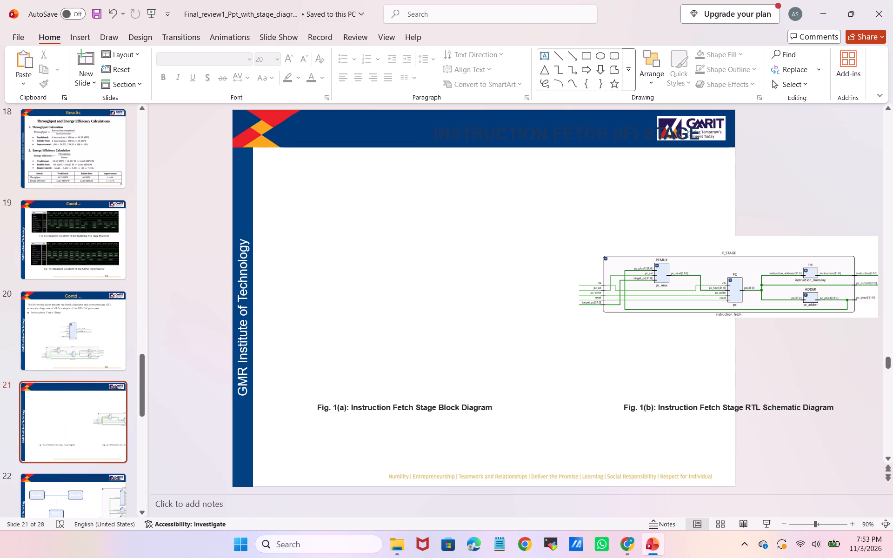
Insert a new blank slide directly after slide 20.
click(85, 348)
key(Return)
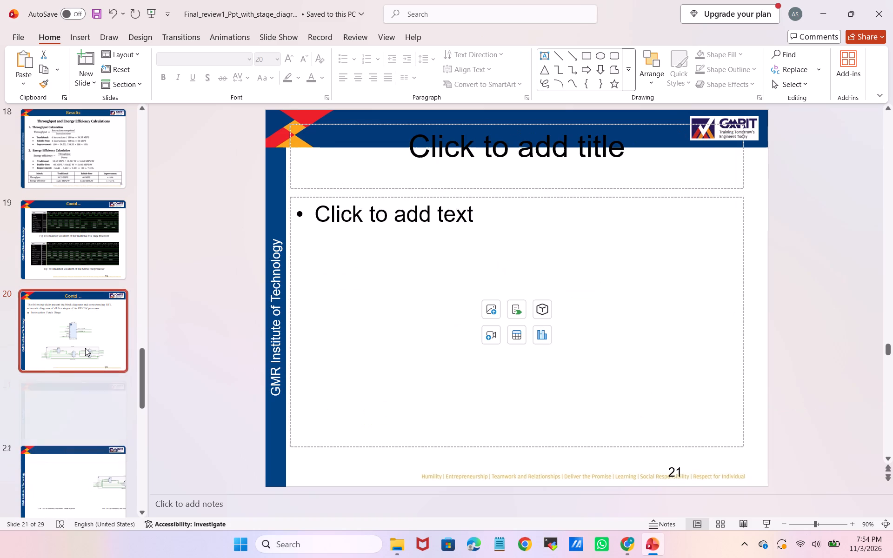
Delete the instruction fetch RTL schematic picture from slide 22.
click(87, 488)
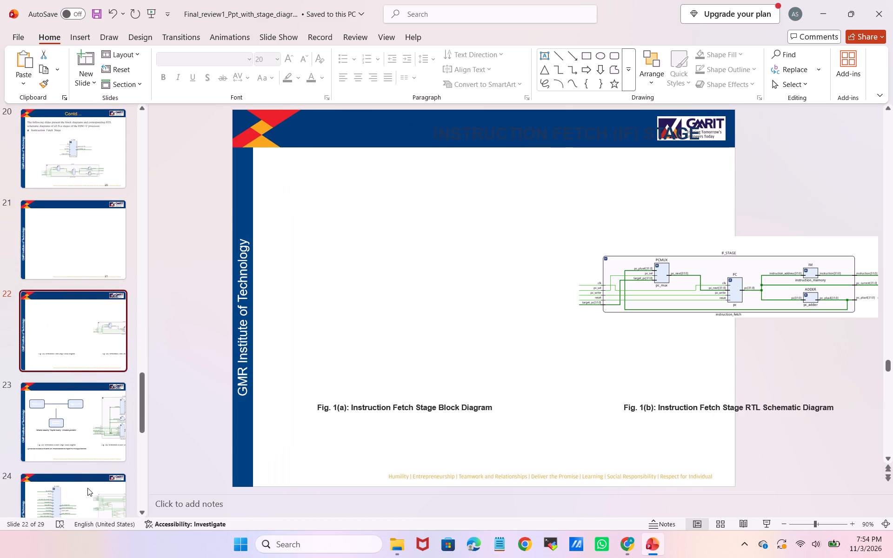
click(773, 259)
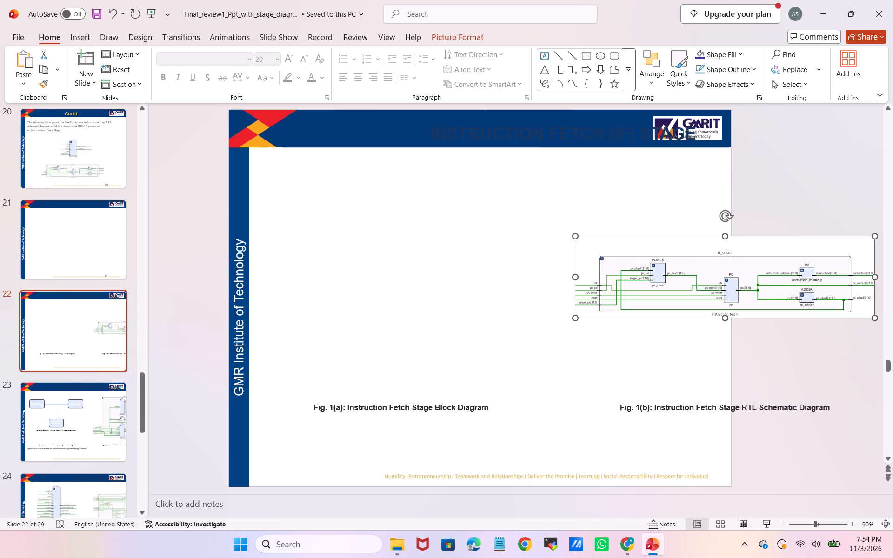
key(BackSpace)
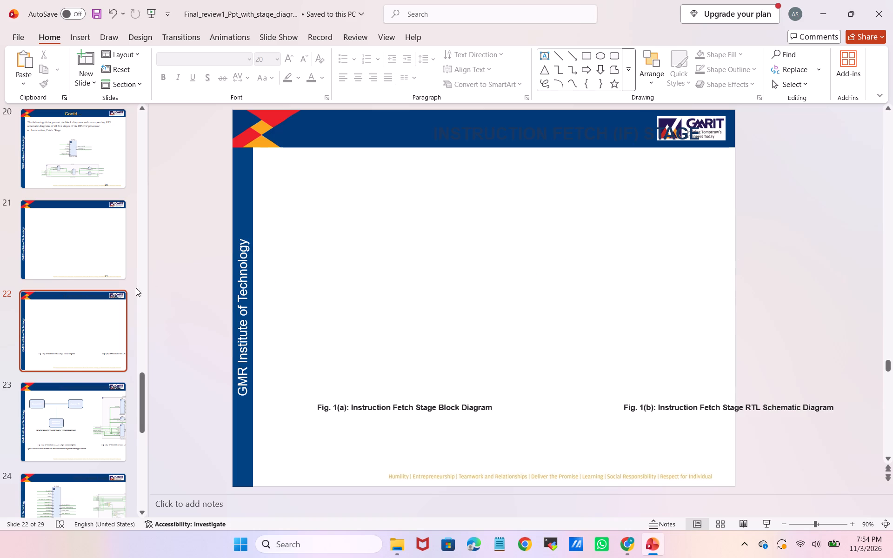
Copy the caption "Fig. 1(a): Instruction Fetch Stage Block Diagram" from slide 22 and paste it below the block diagram on slide 20.
click(73, 338)
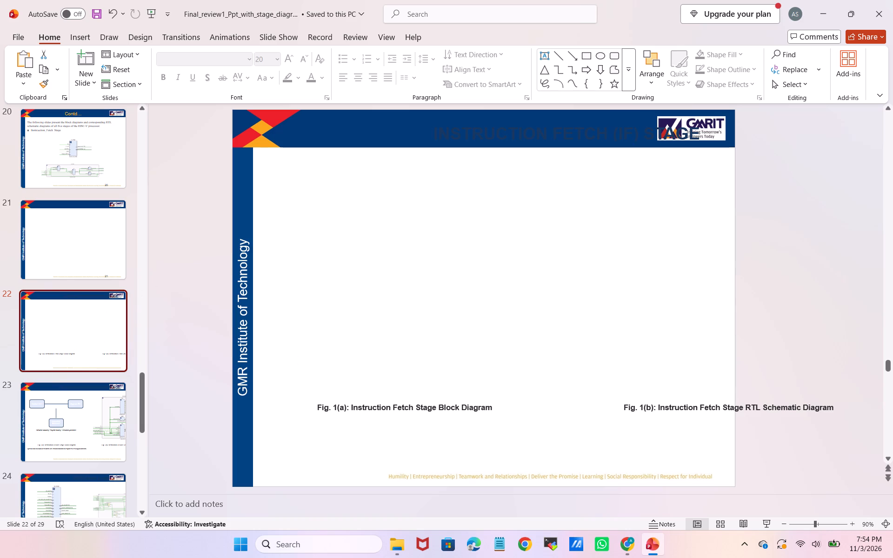
click(494, 397)
click(492, 410)
drag(492, 410, 315, 403)
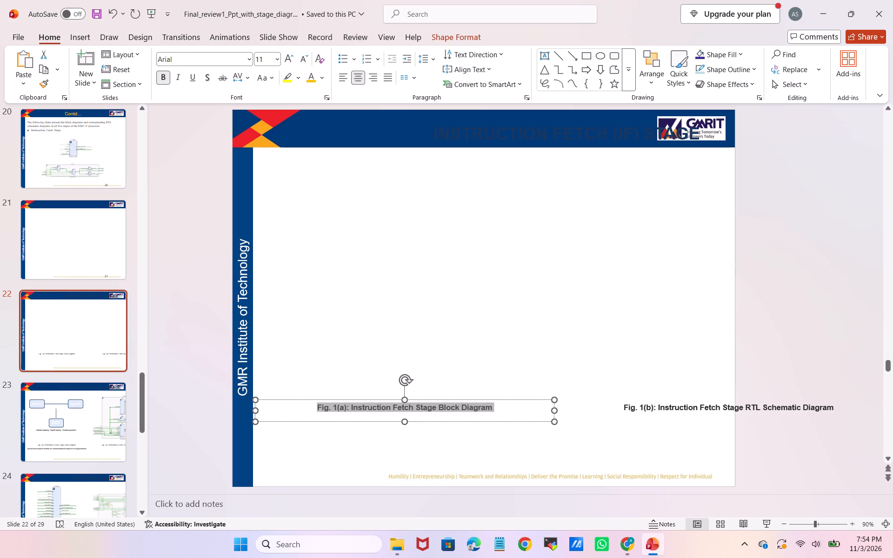
key(ctrl+c)
click(62, 173)
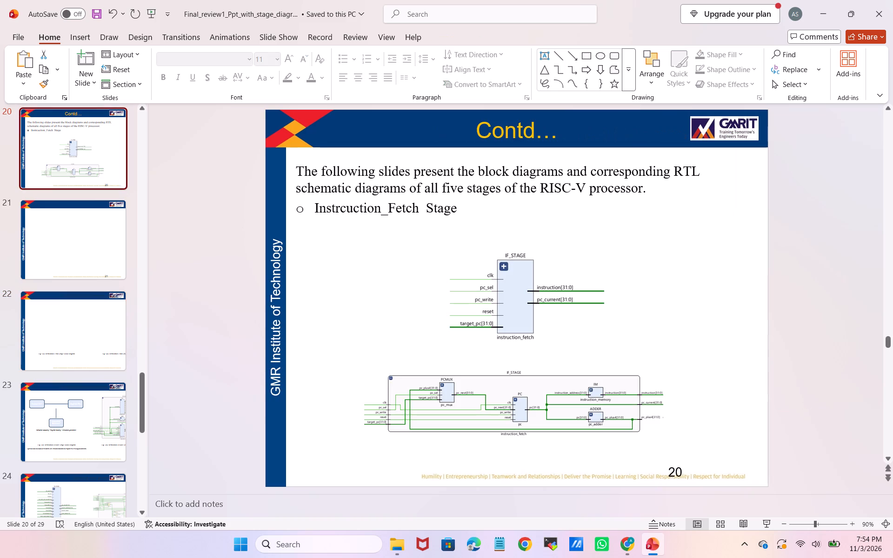
click(534, 345)
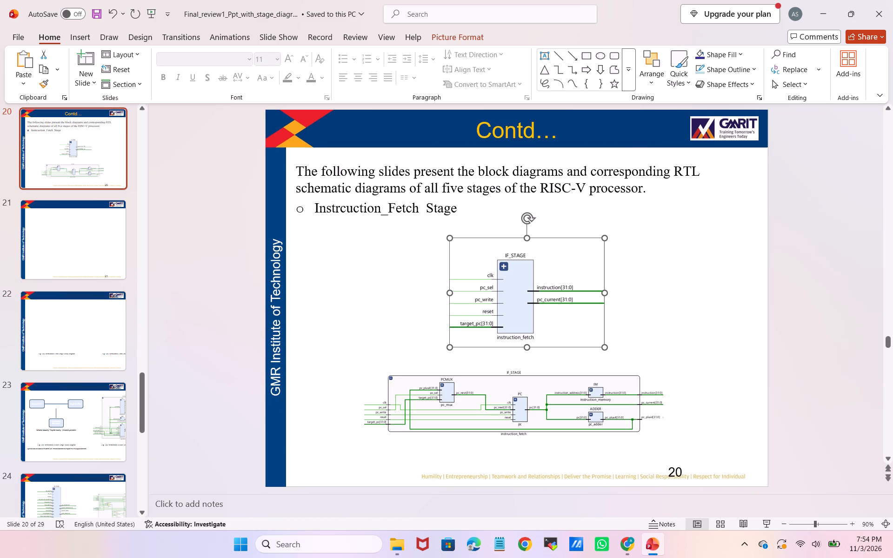
click(510, 355)
key(ctrl+v)
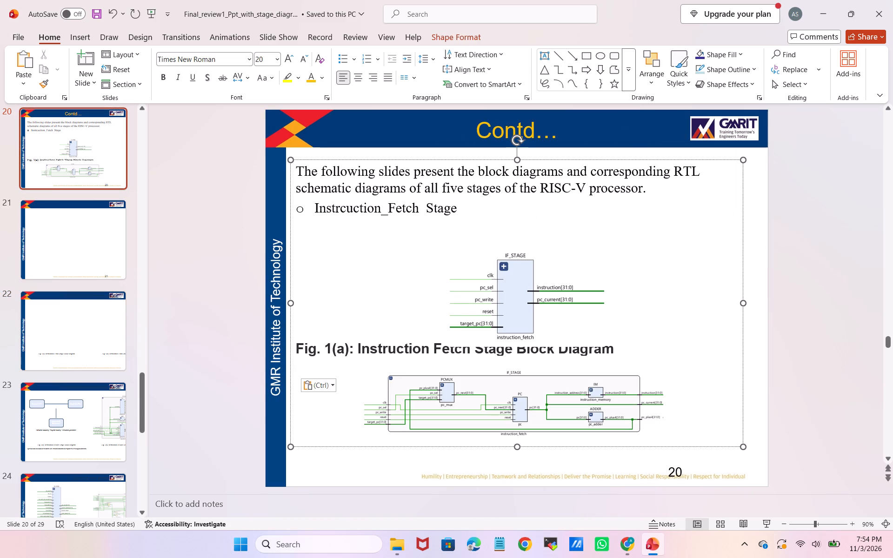
Format the Fig. 1(a) caption on slide 20 as bold Times New Roman, size 12.
drag(623, 348, 361, 329)
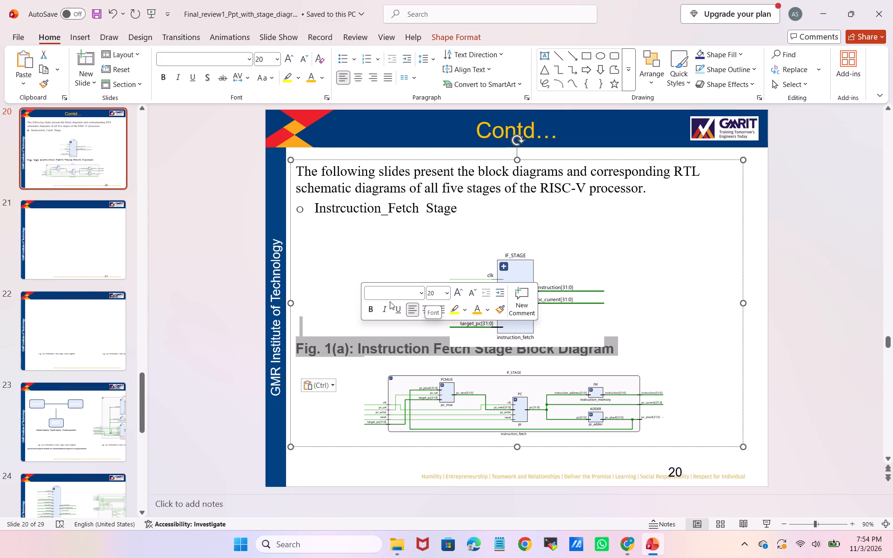
click(375, 311)
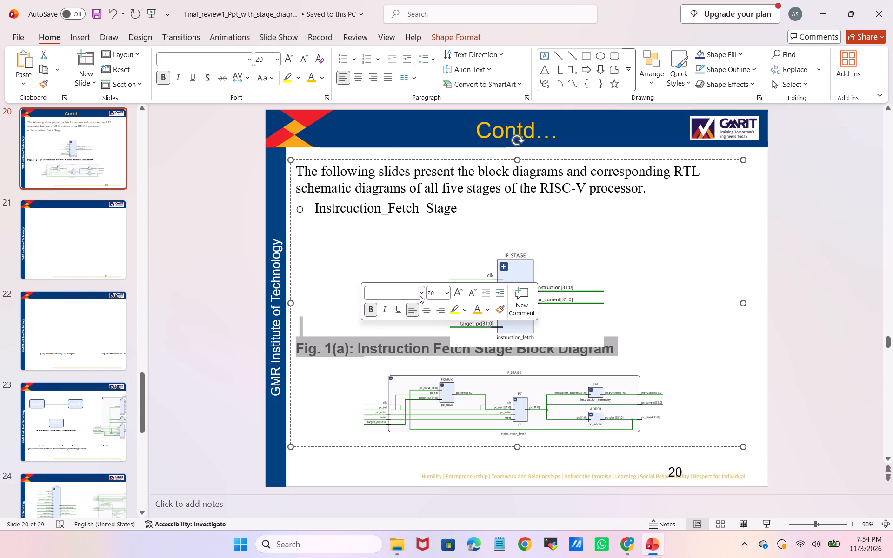
click(420, 295)
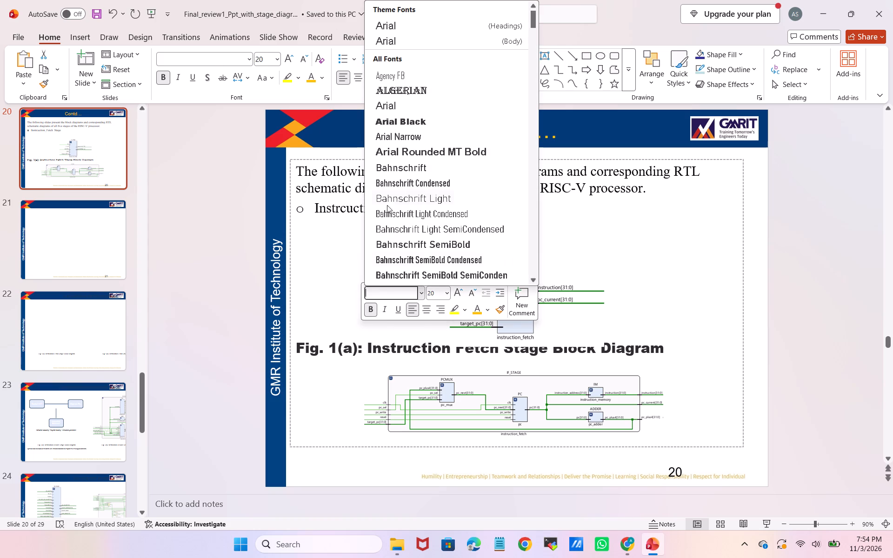
key(t)
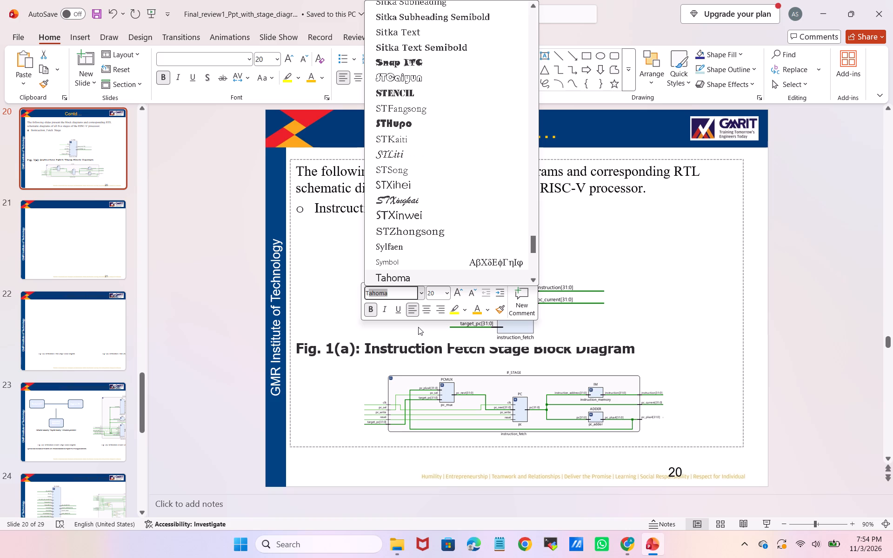
text(imes)
key(Return)
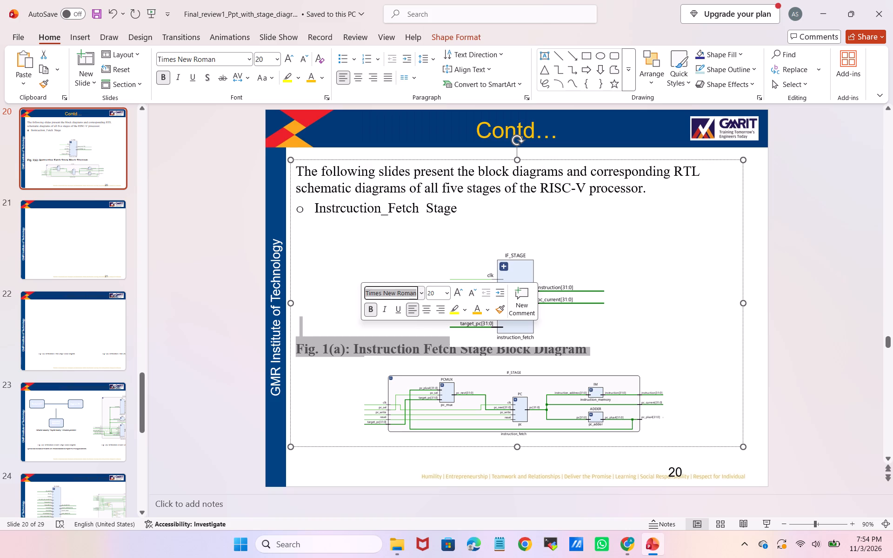
click(446, 291)
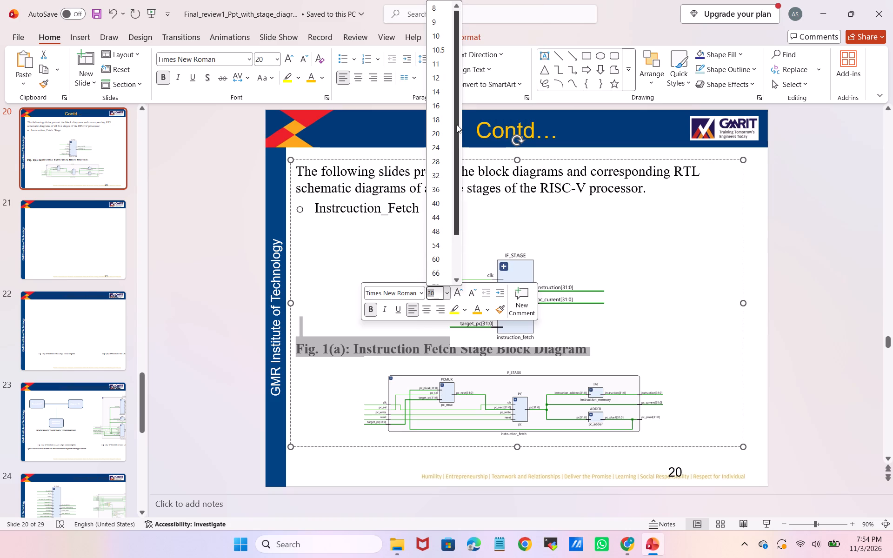
click(437, 82)
click(407, 344)
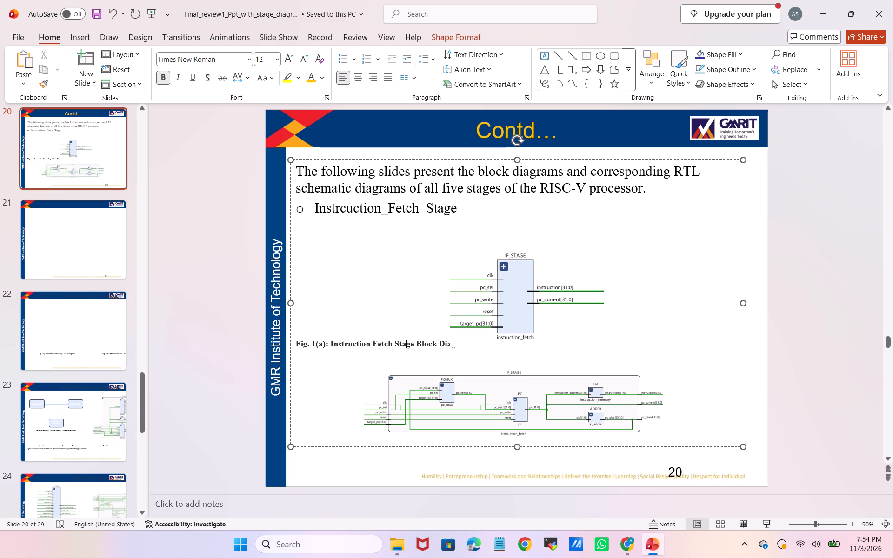
Move the IF_STAGE block diagram up and slightly left so it clears the Fig. 1(a) caption.
drag(510, 313, 479, 291)
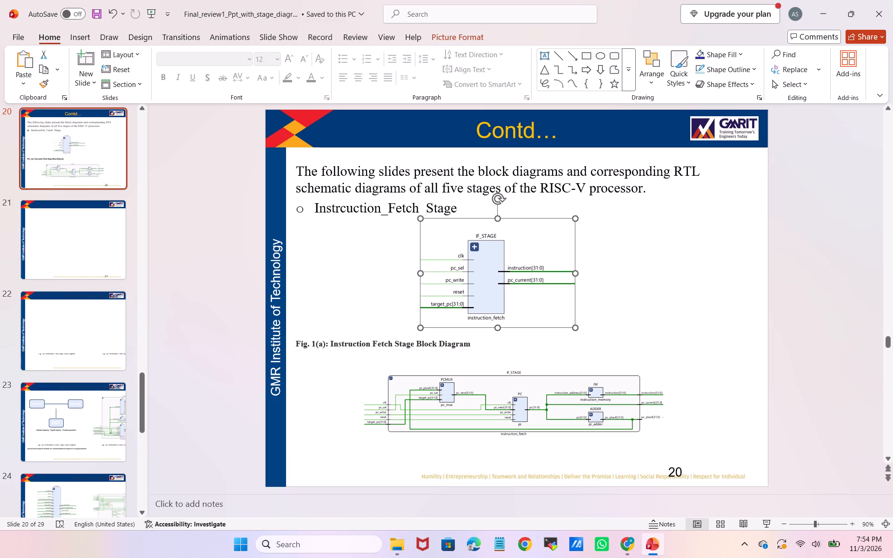
Remove the bold formatting from the Fig. 1(a) caption.
drag(473, 341, 324, 332)
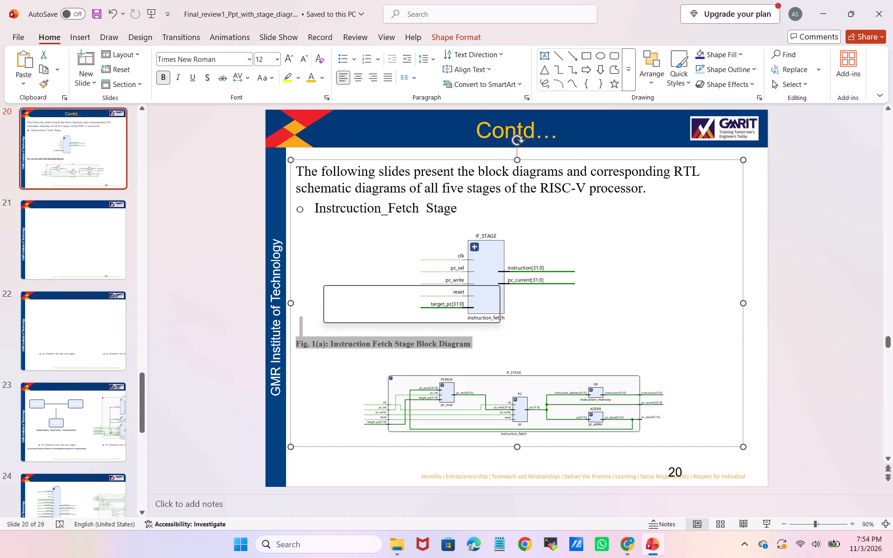
click(332, 311)
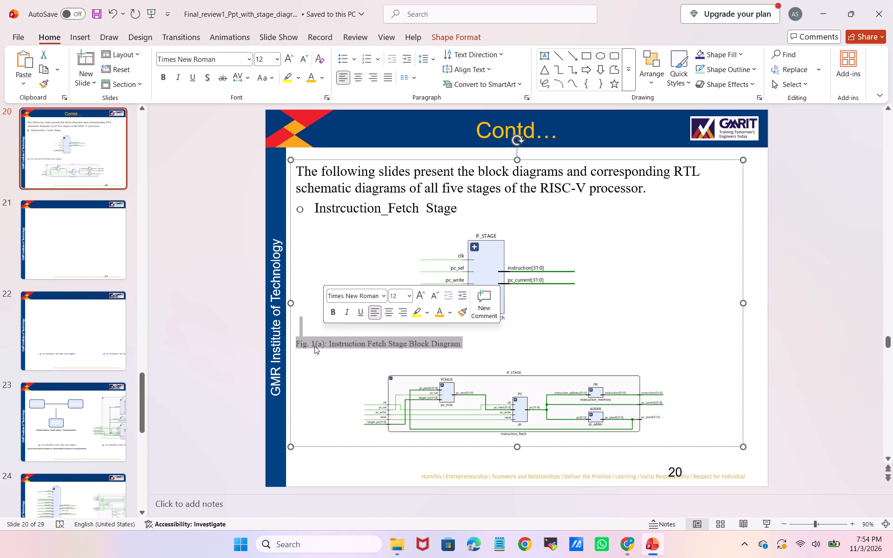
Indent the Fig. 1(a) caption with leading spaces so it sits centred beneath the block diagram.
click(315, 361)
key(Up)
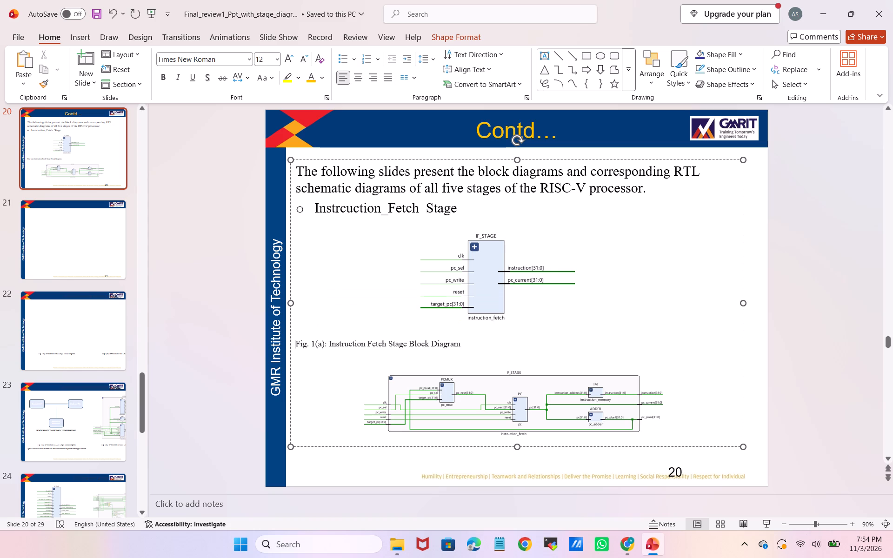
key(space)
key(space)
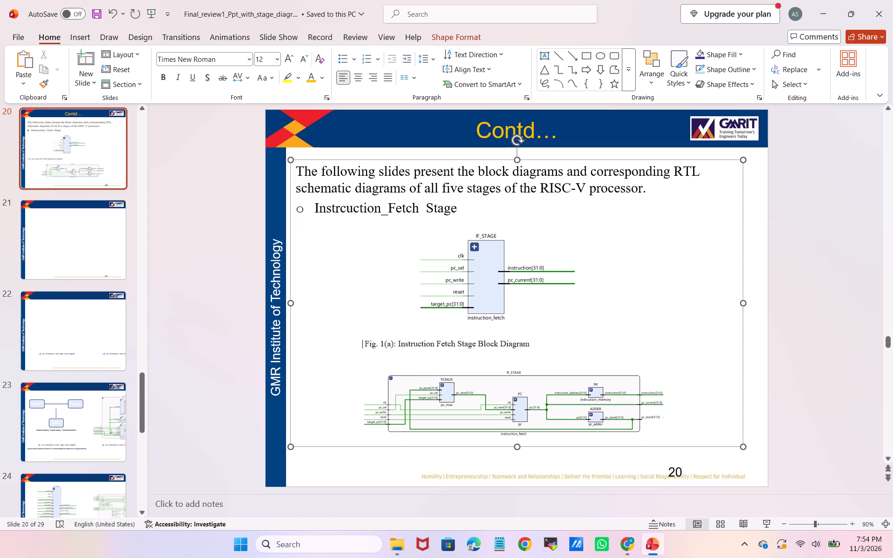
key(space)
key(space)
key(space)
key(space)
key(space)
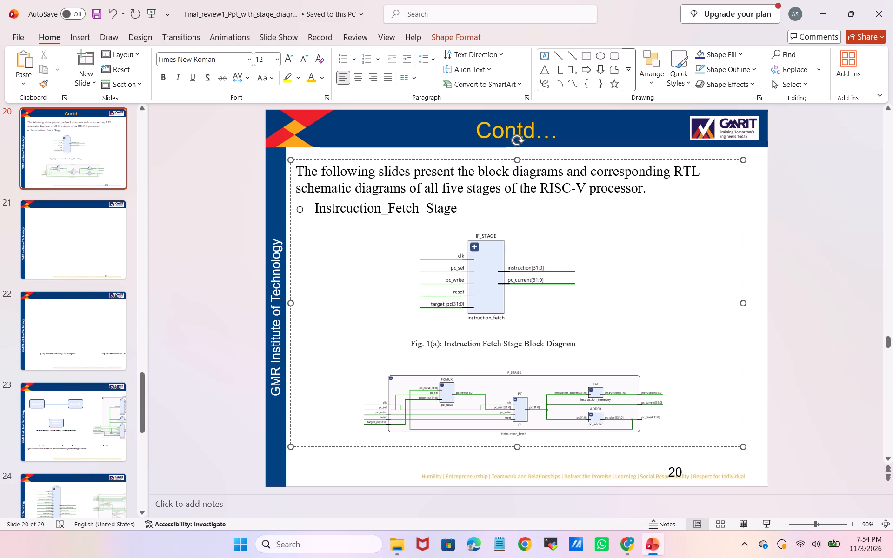
Nudge the instruction fetch RTL schematic slightly left on slide 20.
click(495, 399)
drag(495, 399, 493, 395)
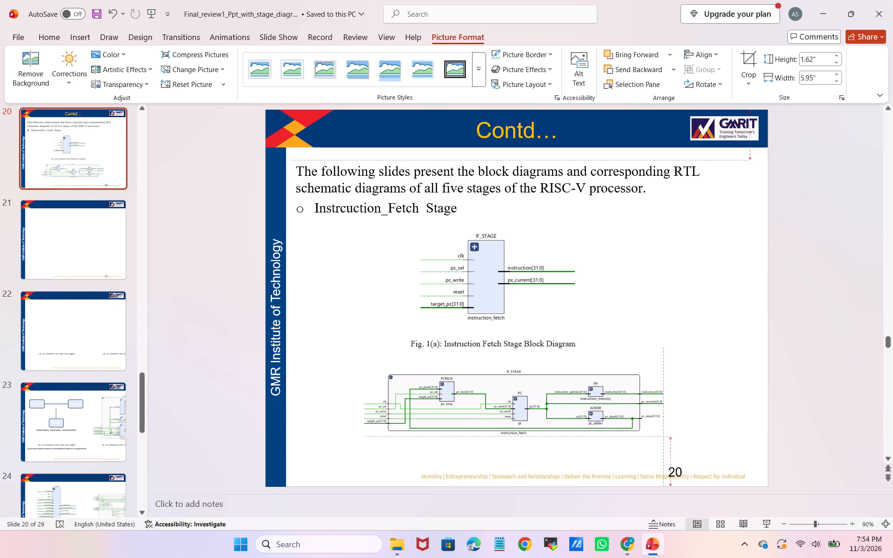
drag(493, 395, 491, 397)
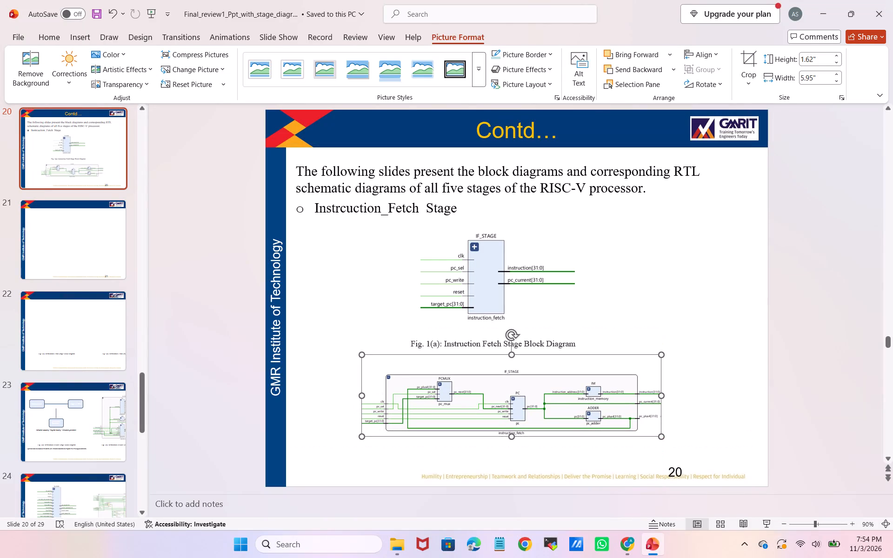
Extend the bottom edge of slide 20's body text box down to just above the footer text.
click(472, 320)
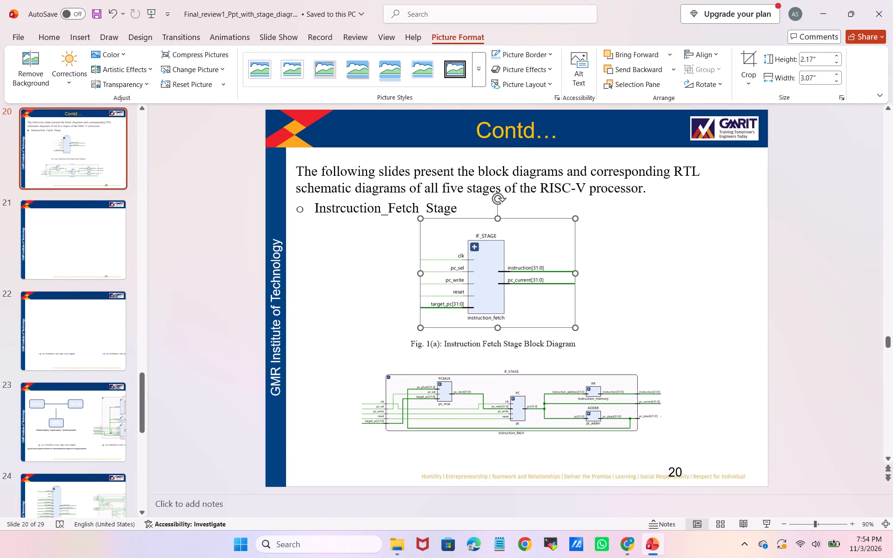
click(412, 341)
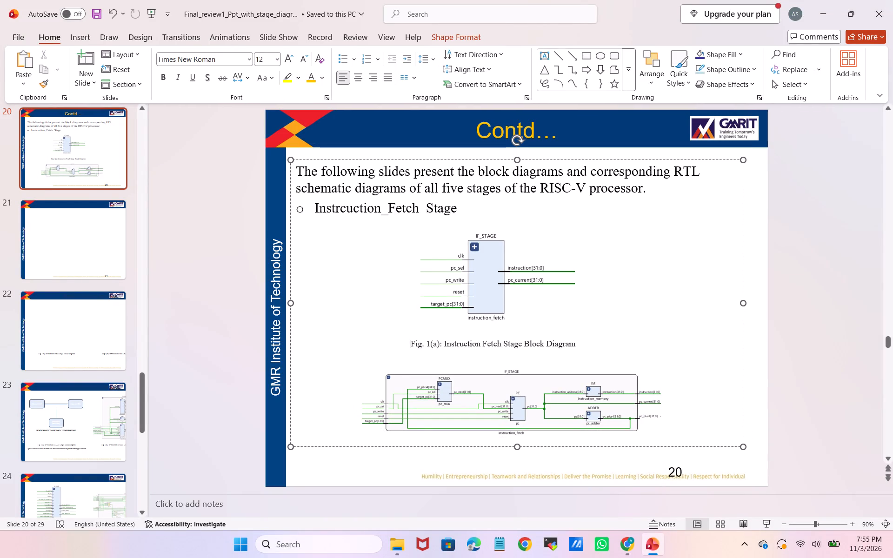
drag(514, 446, 517, 460)
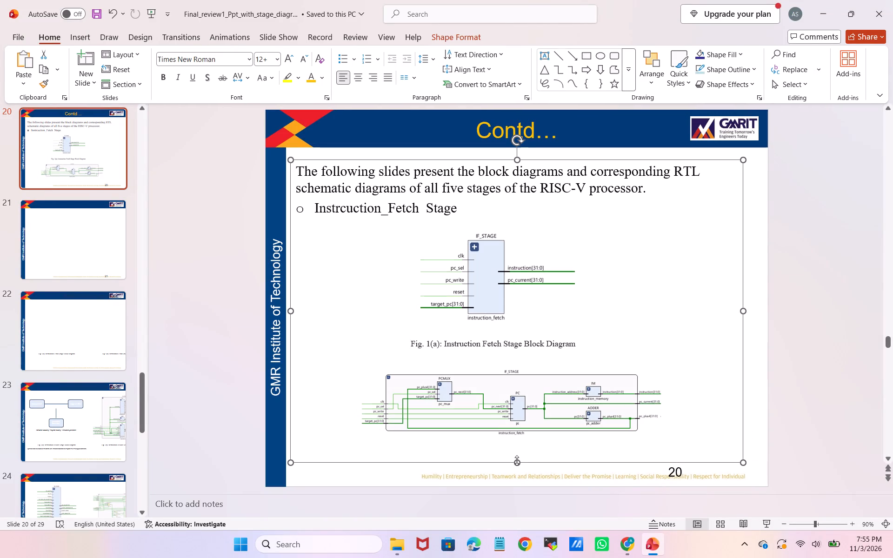
click(508, 447)
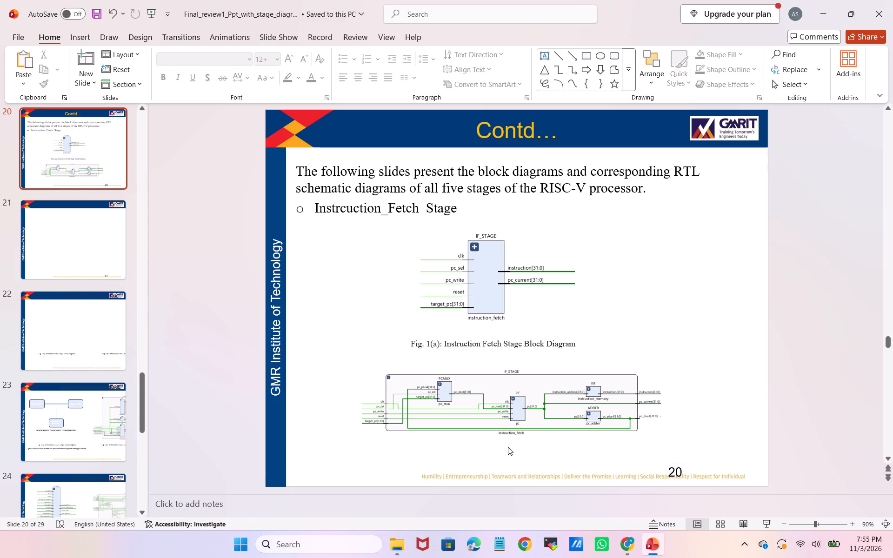
Move the IF_STAGE block diagram slightly higher, closer to the stage heading.
drag(480, 311, 480, 316)
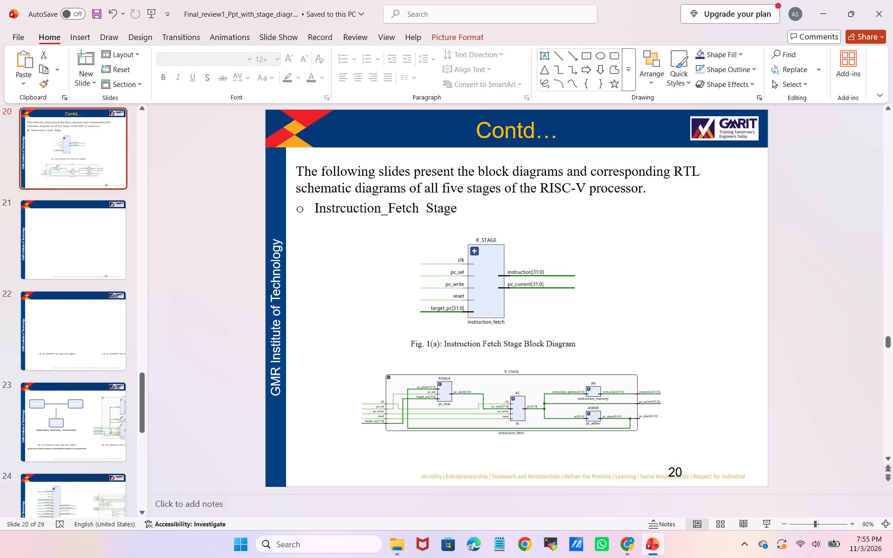
drag(480, 316, 480, 301)
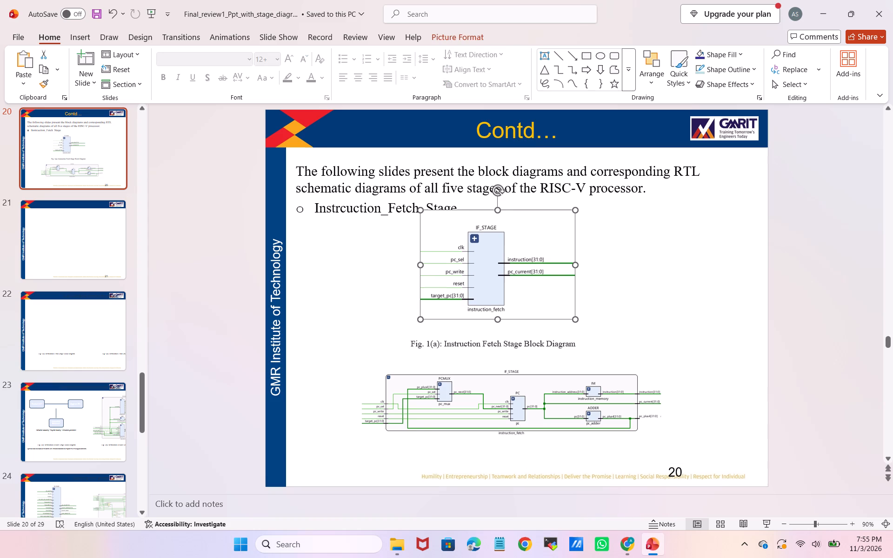
Delete the leading spaces and the line break before the Fig. 1(a) caption to raise it one line.
click(401, 344)
key(BackSpace)
key(BackSpace)
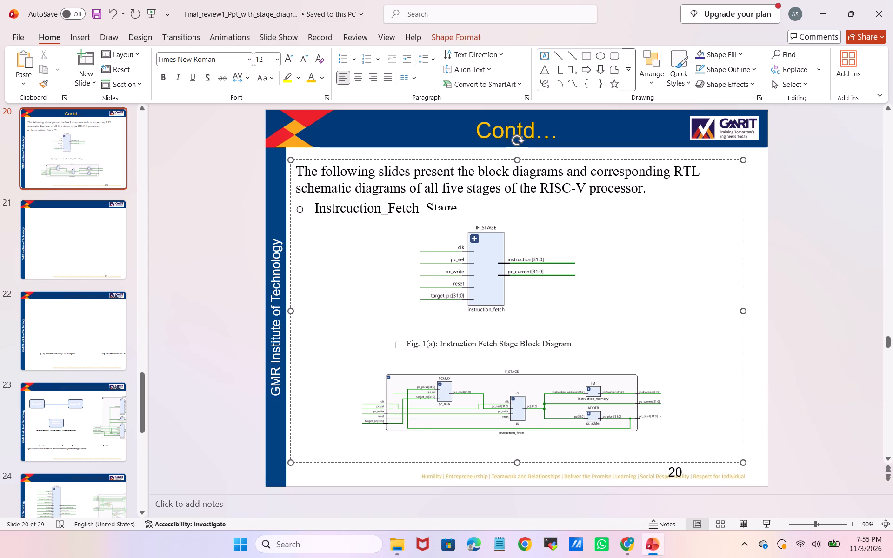
key(BackSpace)
key(BackSpace)
key(BackSpace)
key(BackSpace)
key(BackSpace)
key(BackSpace)
key(BackSpace)
key(BackSpace)
key(BackSpace)
key(BackSpace)
key(BackSpace)
key(BackSpace)
key(BackSpace)
key(BackSpace)
key(BackSpace)
key(BackSpace)
key(BackSpace)
key(BackSpace)
key(BackSpace)
key(BackSpace)
key(BackSpace)
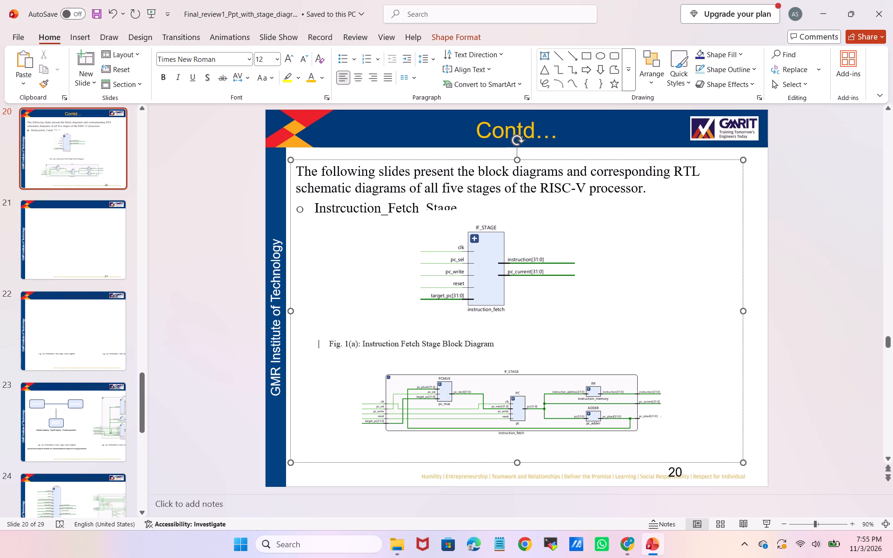
key(BackSpace)
key(BackSpace)
key(BackSpace)
key(BackSpace)
key(BackSpace)
key(BackSpace)
key(BackSpace)
key(BackSpace)
key(BackSpace)
key(BackSpace)
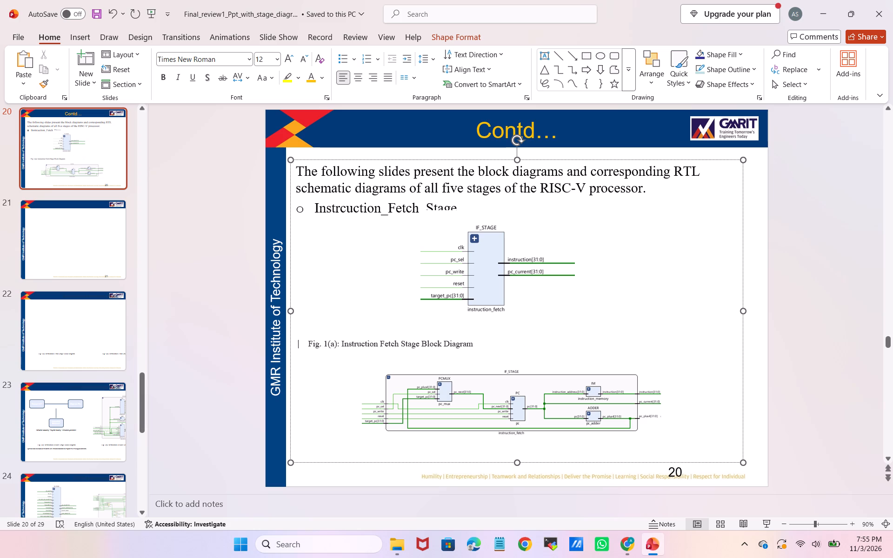
key(BackSpace)
key(BackSpace)
Indent the raised Fig. 1(a) caption with spaces until it is centred under the block diagram.
key(space)
key(space)
key(space)
key(space)
key(space)
key(space)
key(space)
key(space)
key(space)
key(space)
key(space)
key(space)
key(space)
key(space)
key(space)
key(space)
key(space)
key(space)
key(space)
key(space)
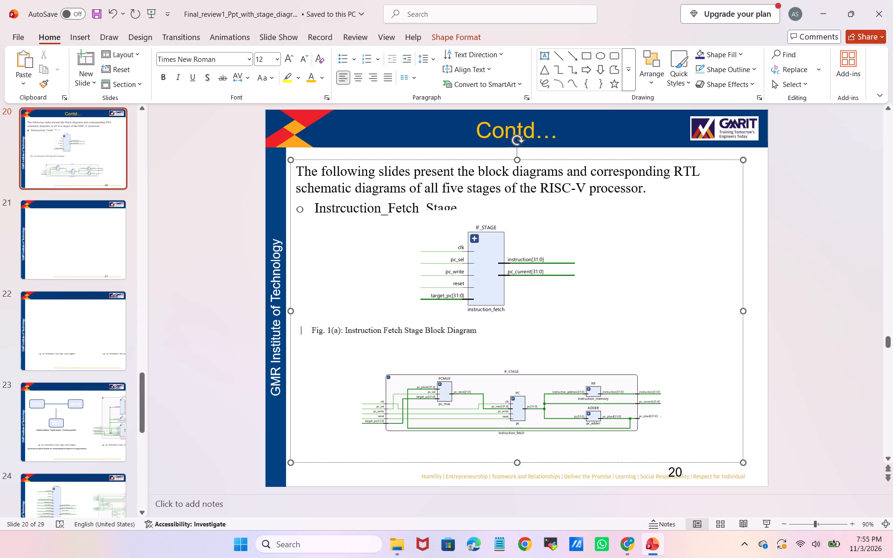
key(space)
key(space)
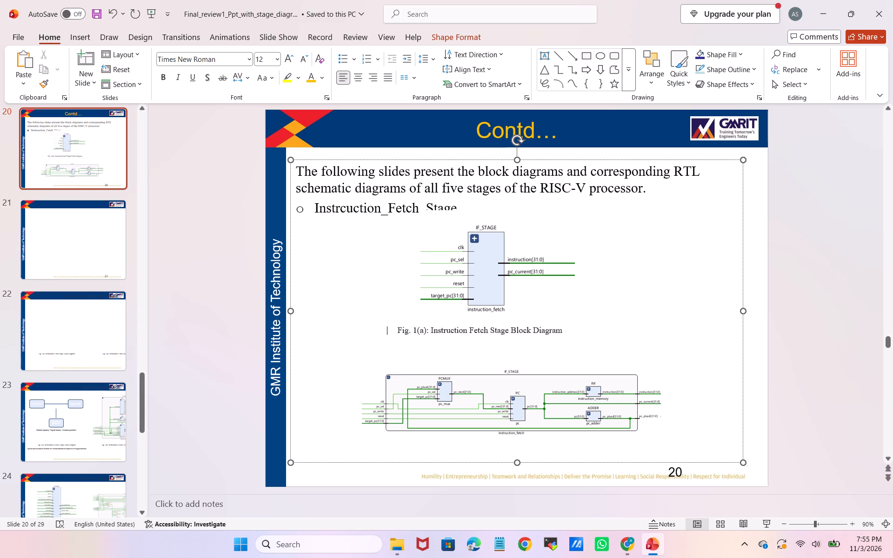
key(space)
key(space)
key(space)
key(space)
key(space)
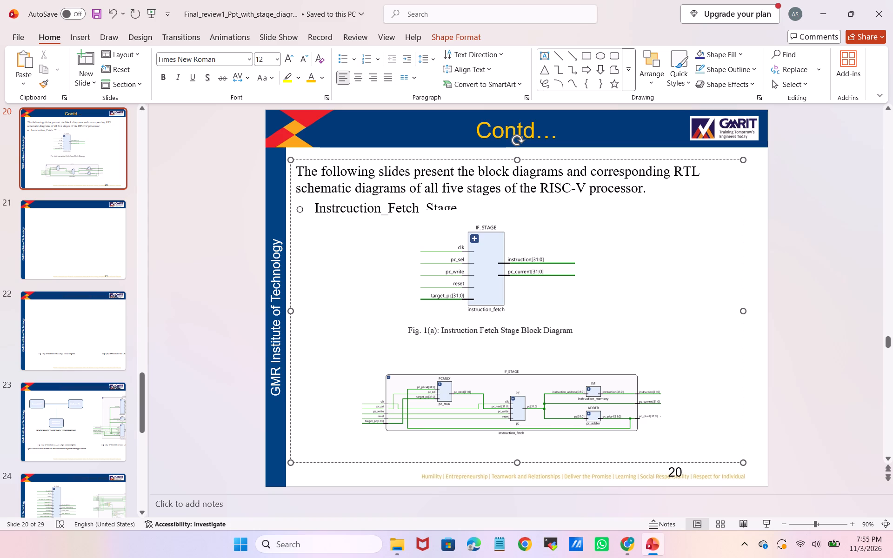
Remove the empty line and the stray arrow bullet below the Fig. 1(a) caption.
key(Down)
key(BackSpace)
key(Down)
key(Down)
key(BackSpace)
key(BackSpace)
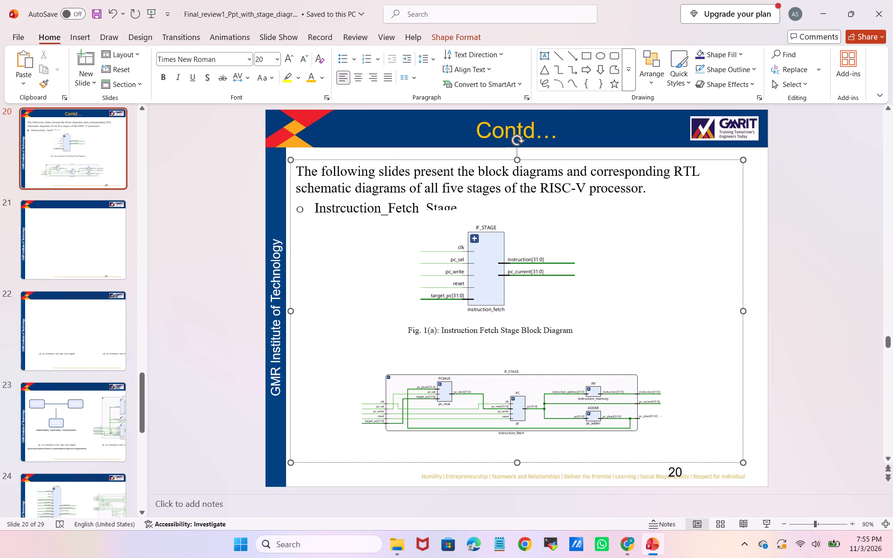
Nudge the IF_STAGE block diagram slightly down, away from the stage heading and just above its caption.
click(497, 262)
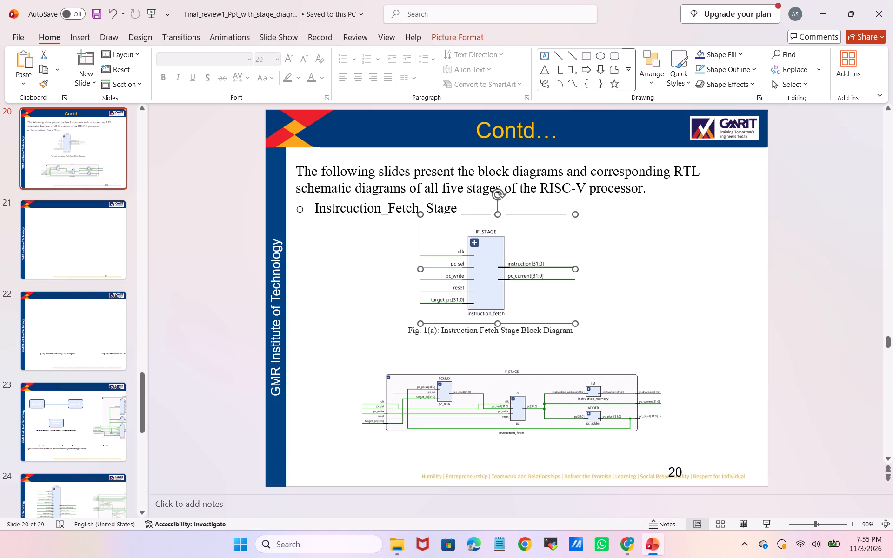
click(620, 256)
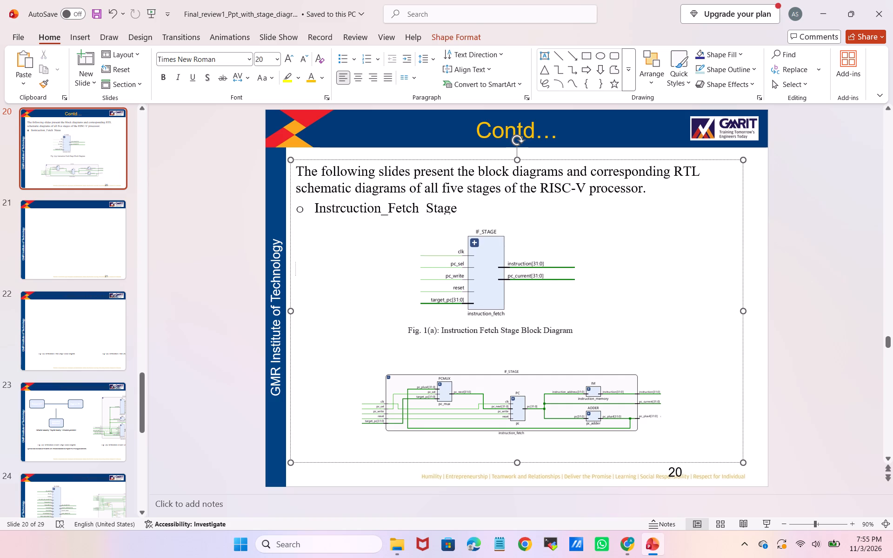
Add a period at the end of the "Instrcuction_Fetch Stage" heading.
click(464, 211)
key(period)
Nudge the IF_STAGE RTL schematic on slide 20 slightly to the left.
click(424, 361)
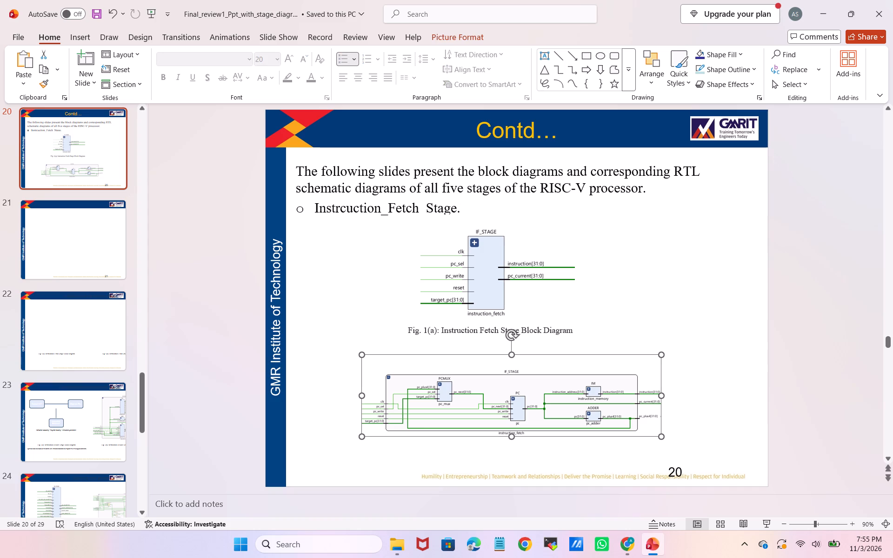
click(546, 414)
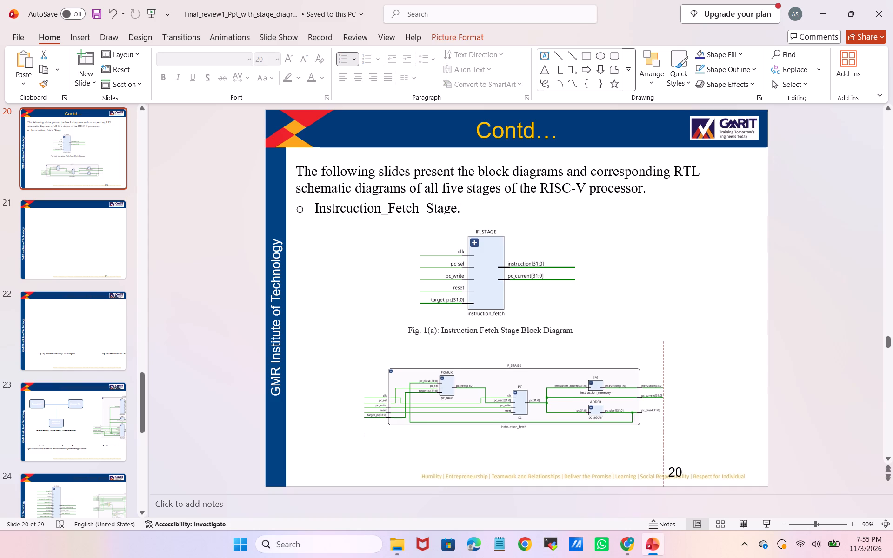
click(591, 452)
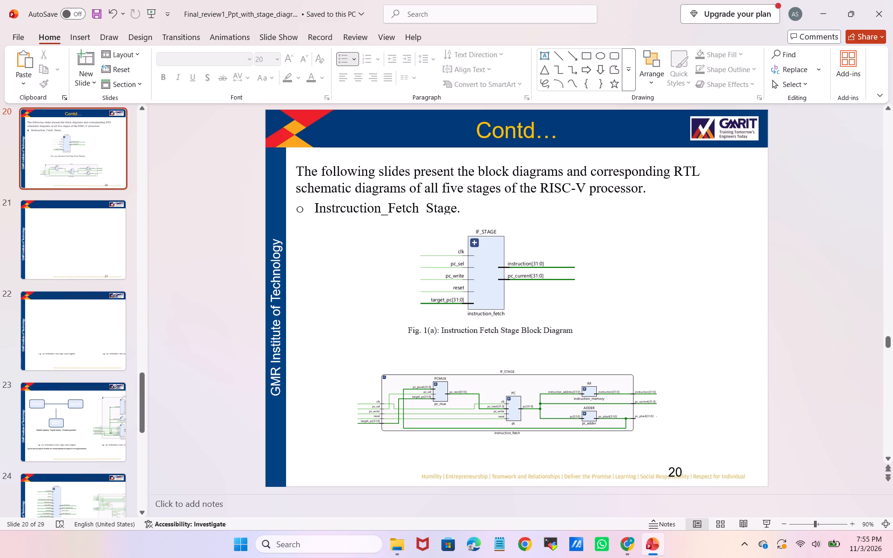
Cut the full "Fig. 1(b): Instruction Fetch Stage RTL Schematic Diagram" caption text from the old instruction fetch slide 22.
click(73, 335)
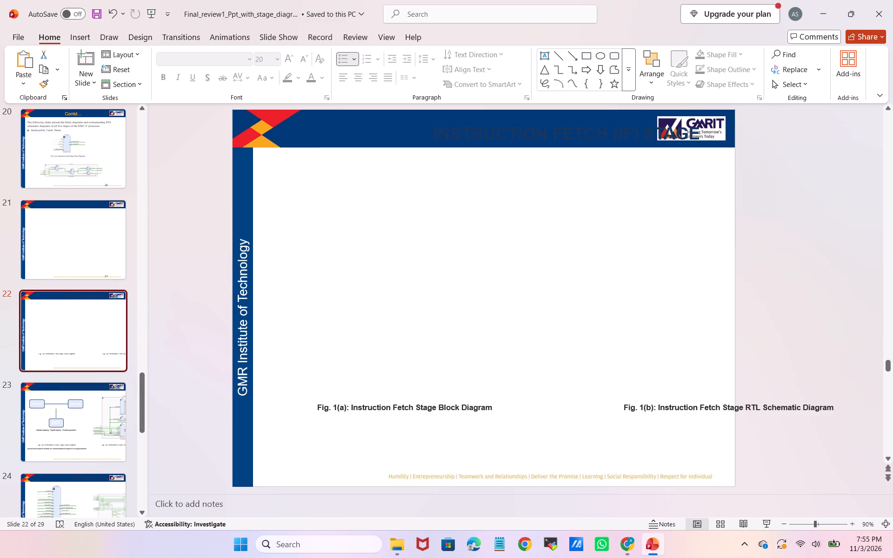
click(833, 408)
drag(828, 406, 809, 407)
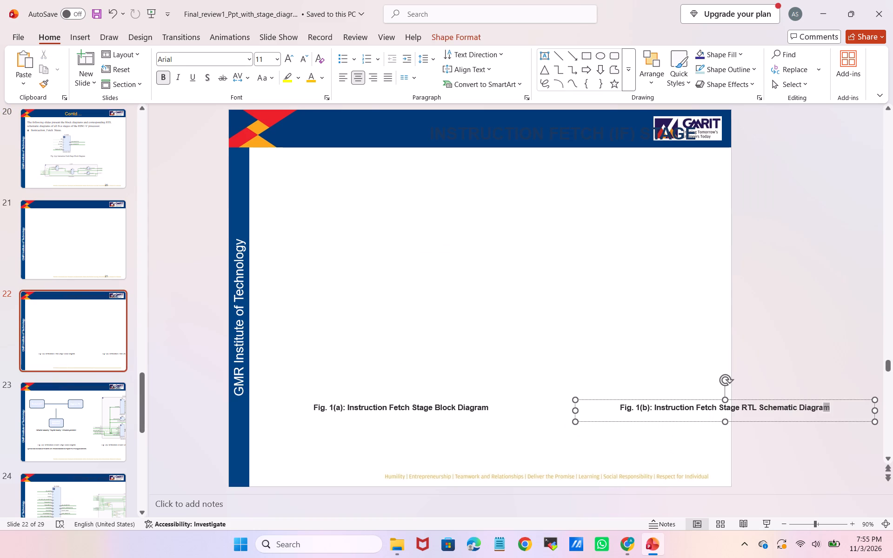
drag(809, 407, 654, 410)
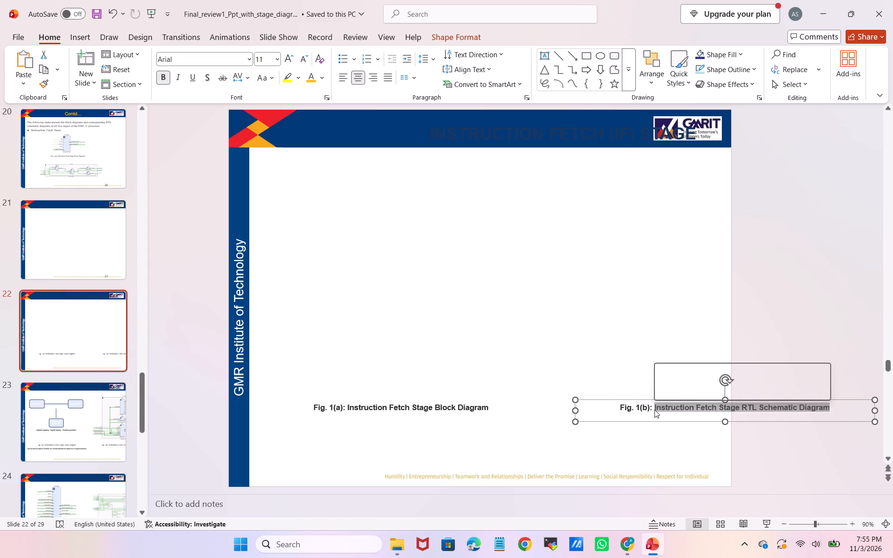
drag(618, 407, 604, 414)
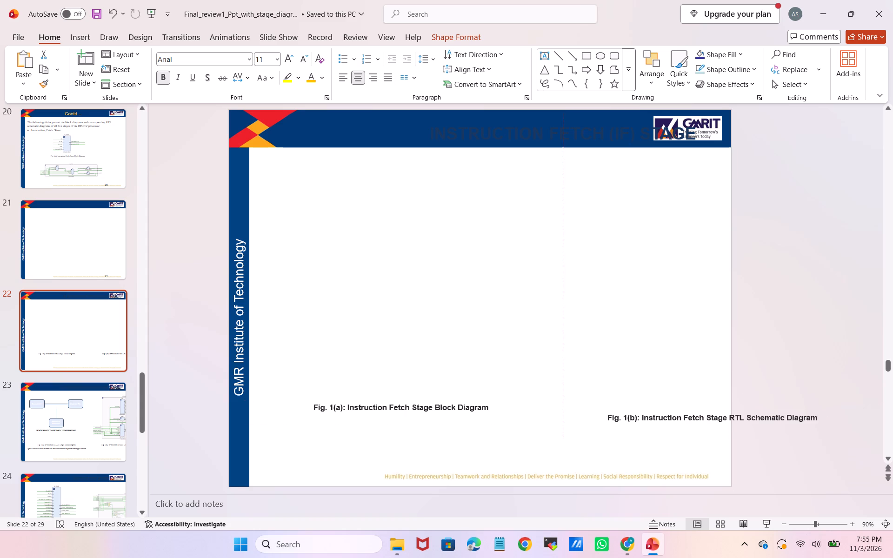
drag(821, 414, 716, 401)
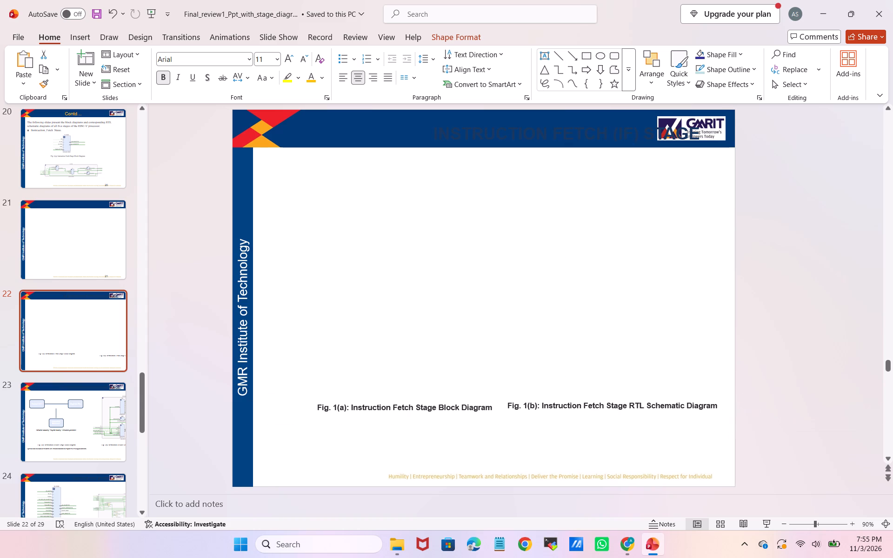
drag(716, 401, 718, 398)
drag(714, 399, 635, 402)
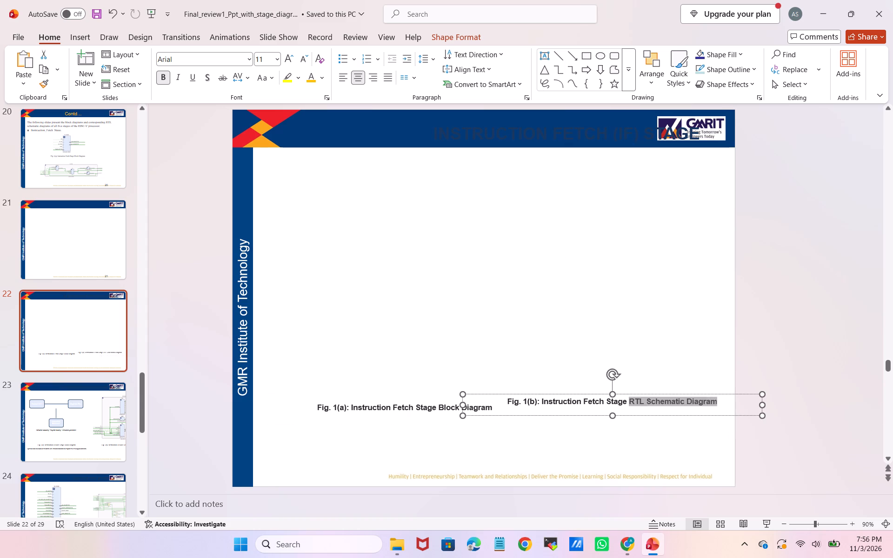
drag(635, 402, 507, 391)
key(ctrl+x)
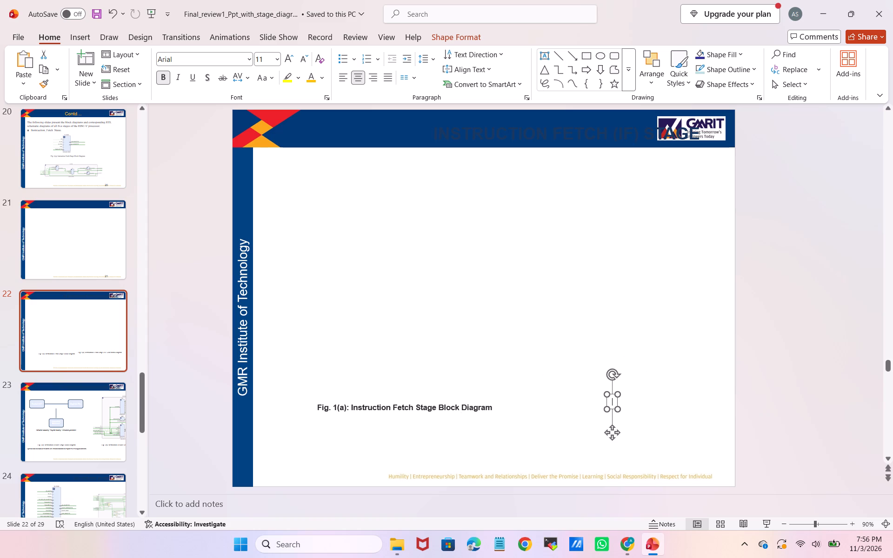
Delete the old instruction fetch slide 22.
click(62, 312)
key(Delete)
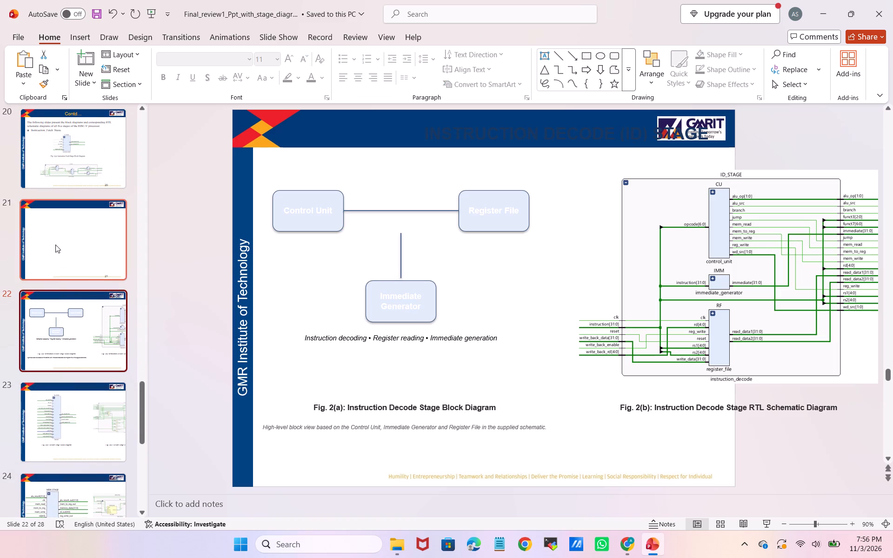
Paste the cut Fig. 1(b) caption into a new text box below the RTL schematic on slide 20.
click(74, 170)
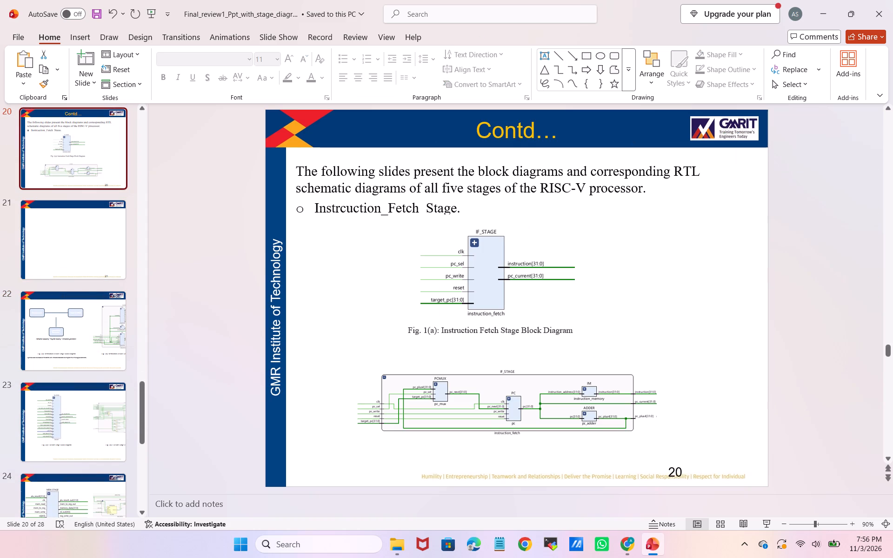
click(478, 457)
click(494, 447)
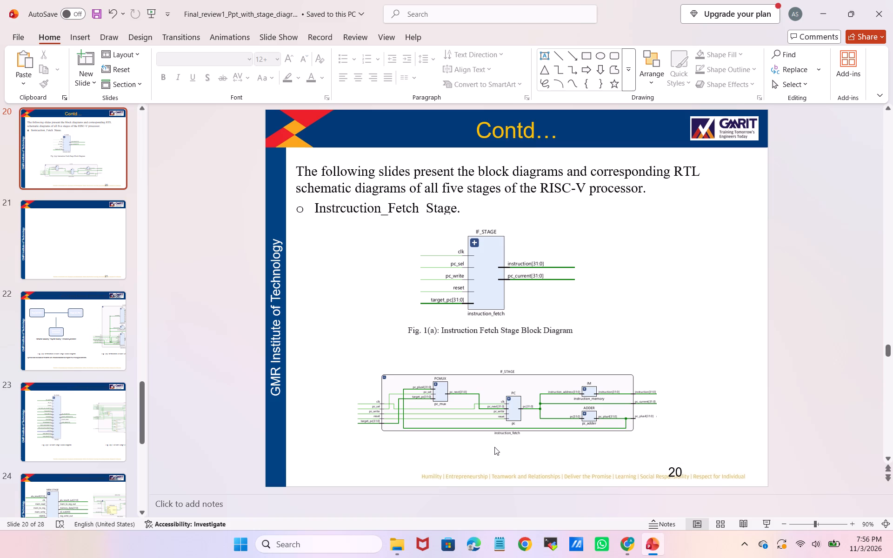
click(494, 447)
double_click(494, 447)
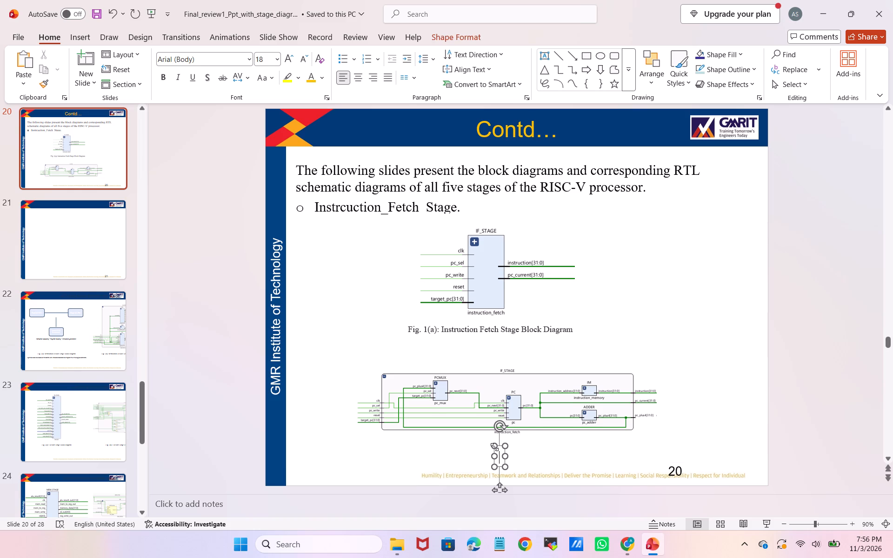
key(ctrl+x)
key(ctrl+v)
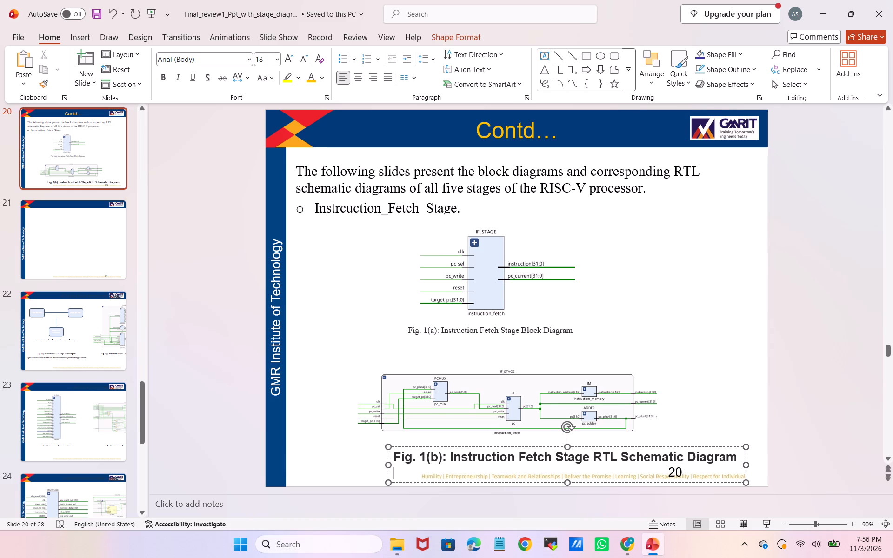
Format the pasted Fig. 1(b) caption as non-bold Times New Roman at size 12.
drag(735, 451, 405, 451)
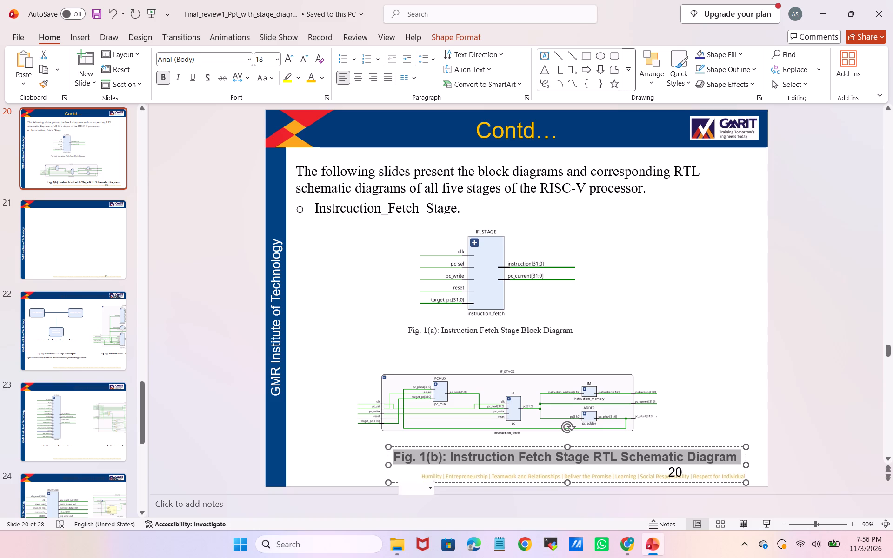
drag(405, 451, 396, 451)
click(406, 428)
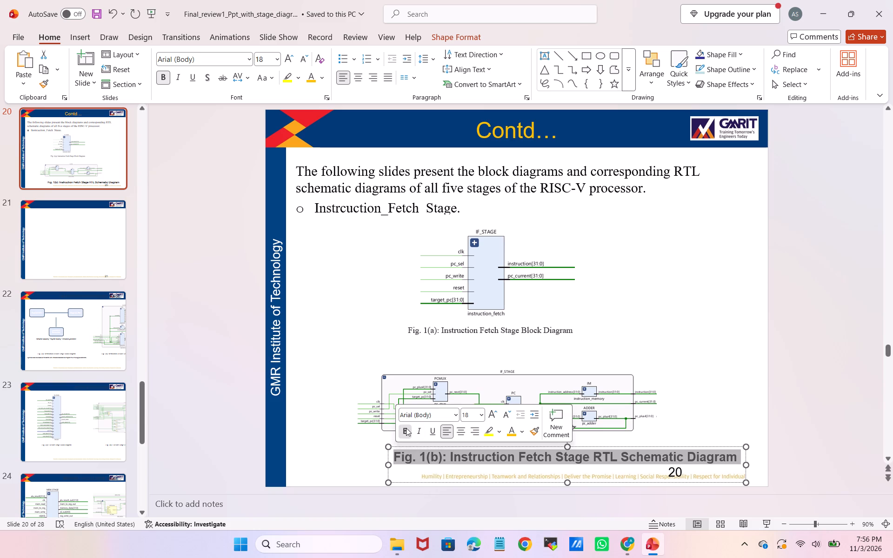
click(455, 417)
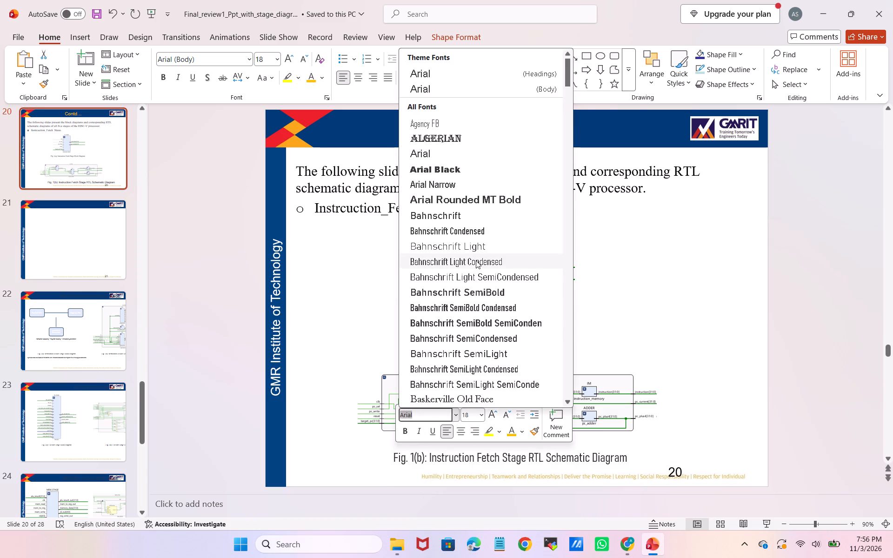
key(BackSpace)
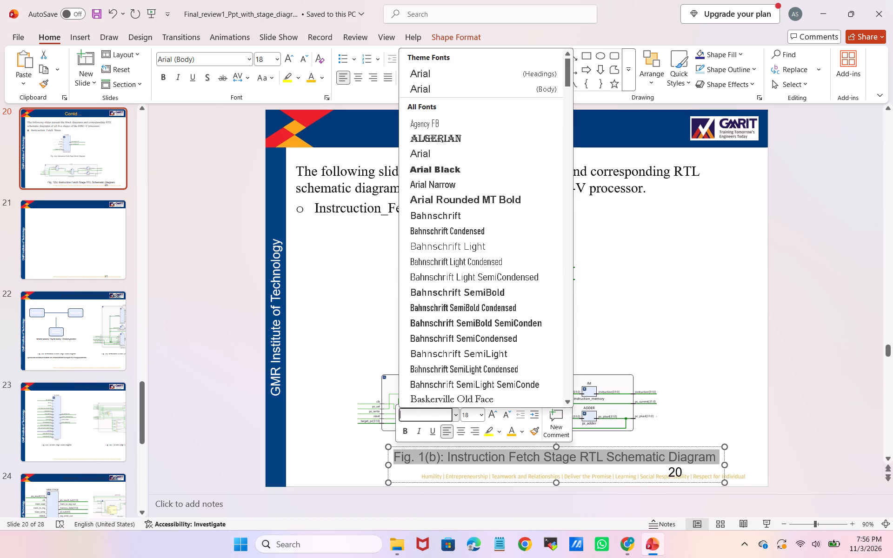
text(times)
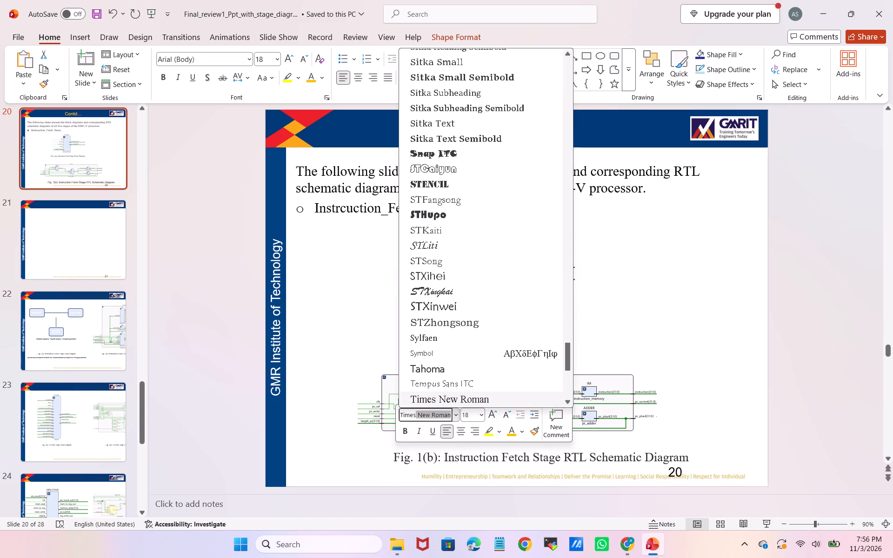
key(Return)
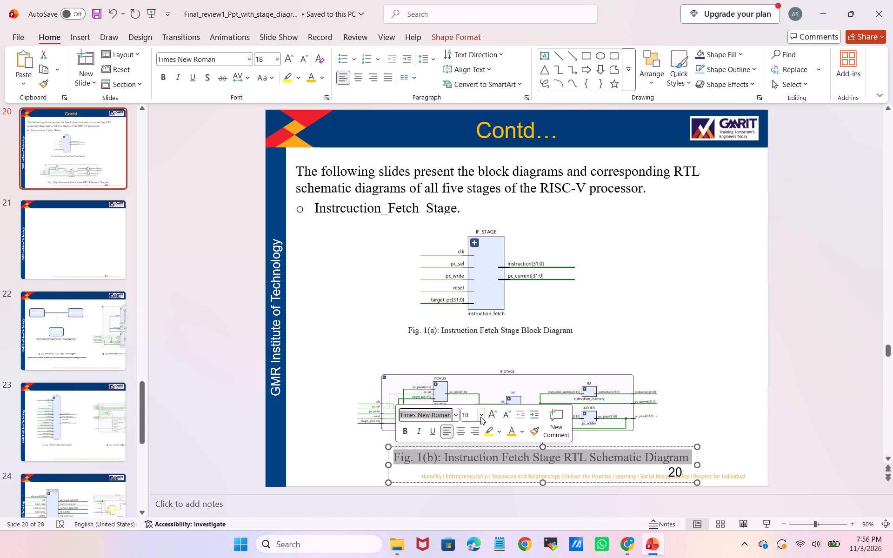
click(480, 417)
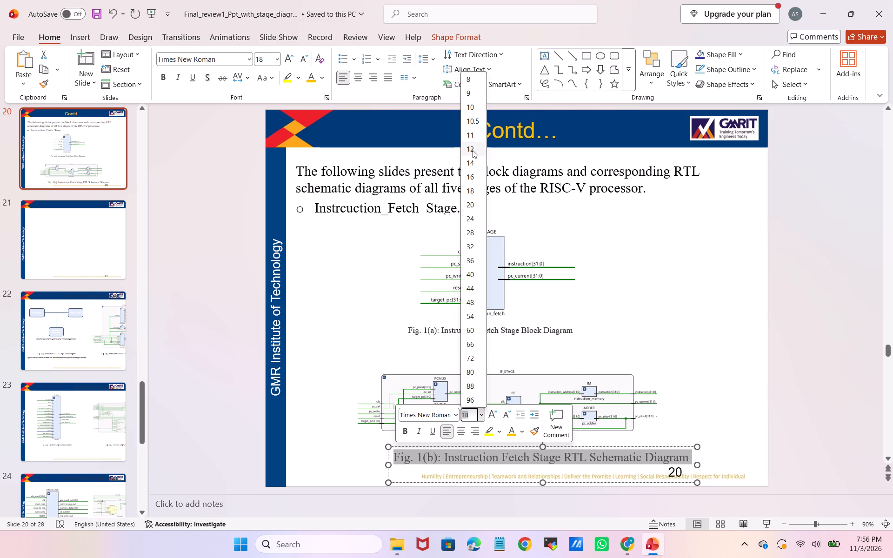
click(473, 150)
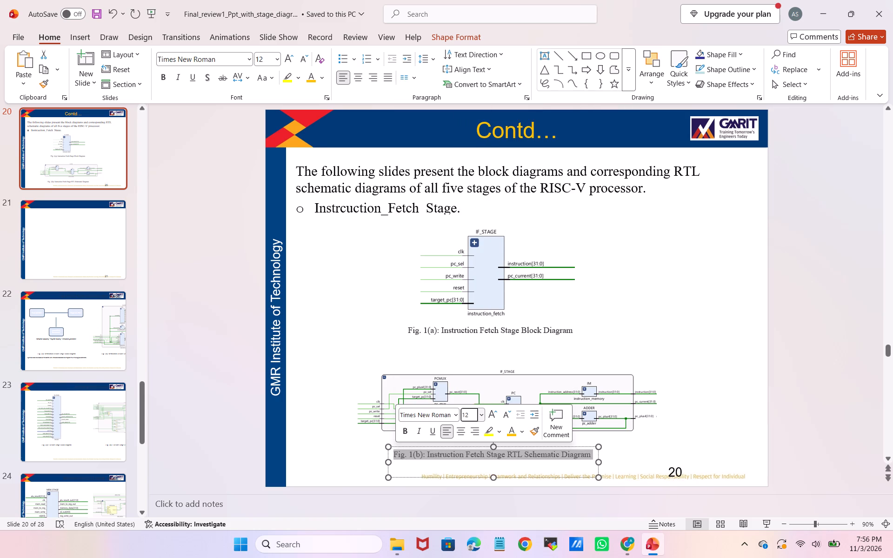
click(339, 476)
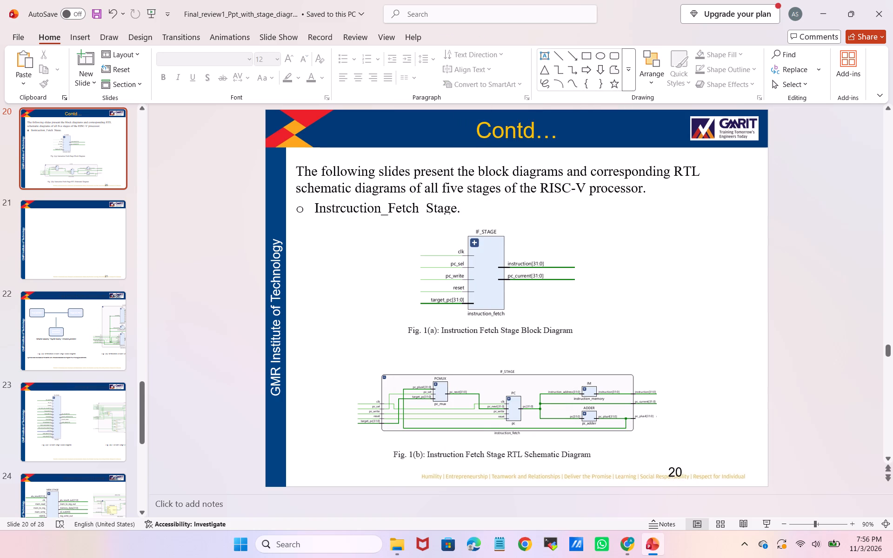
Move the IF_STAGE RTL schematic slightly up and left, leaving more room above the Fig. 1(b) caption.
drag(489, 396, 489, 391)
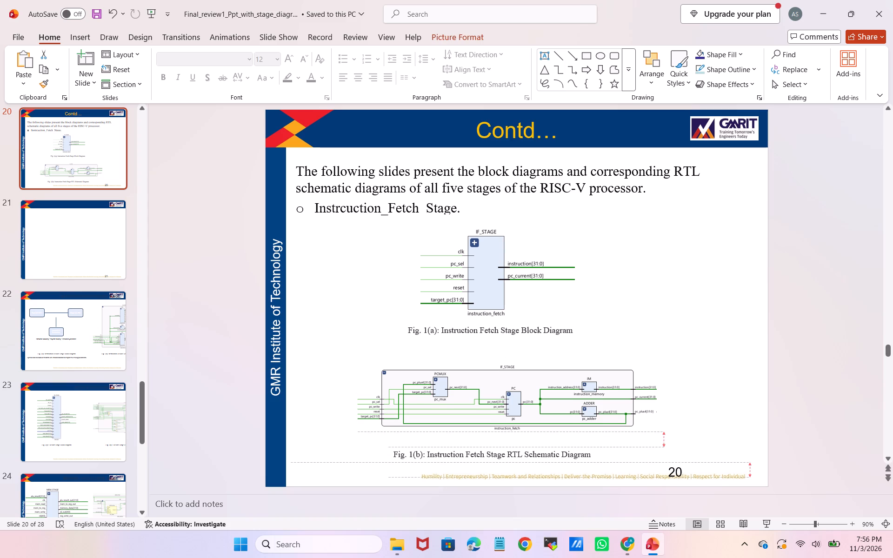
drag(489, 391, 486, 389)
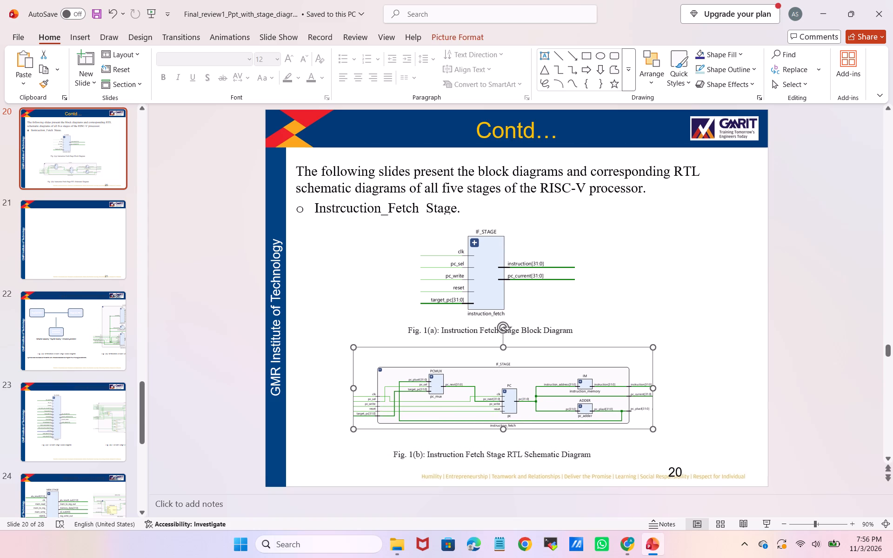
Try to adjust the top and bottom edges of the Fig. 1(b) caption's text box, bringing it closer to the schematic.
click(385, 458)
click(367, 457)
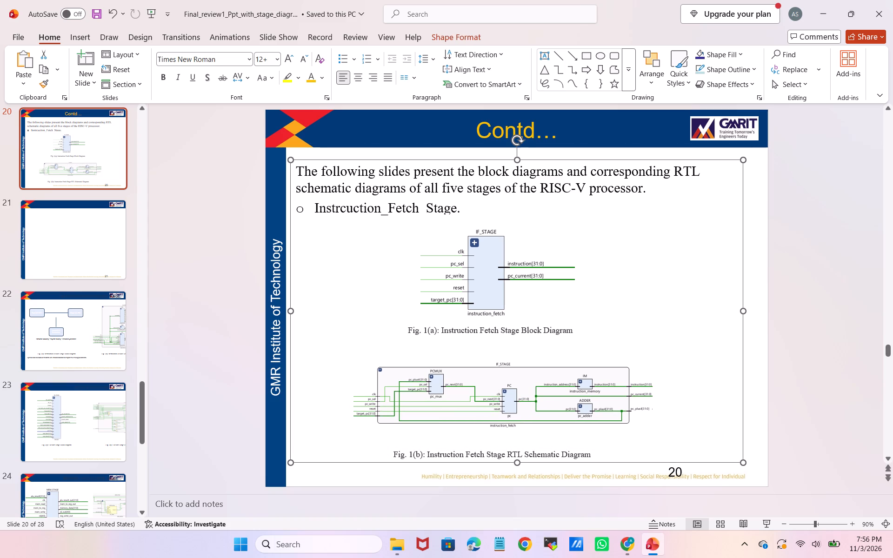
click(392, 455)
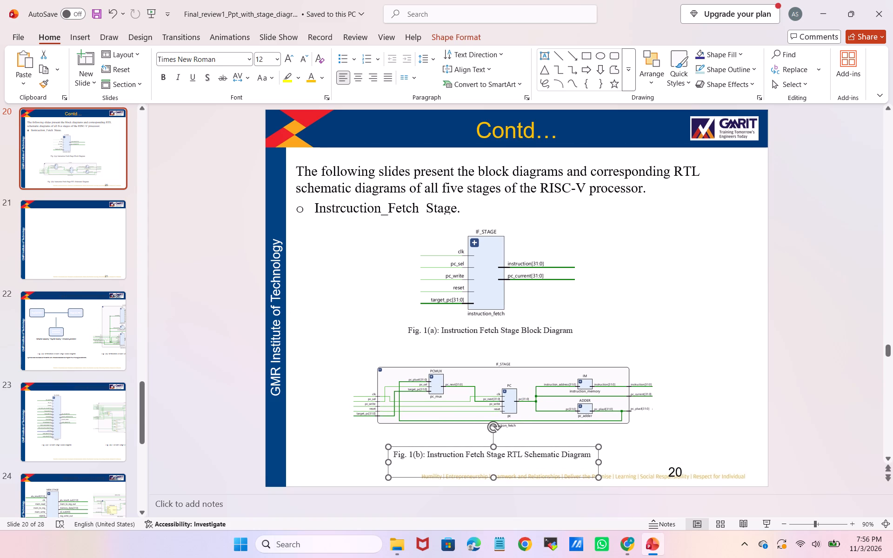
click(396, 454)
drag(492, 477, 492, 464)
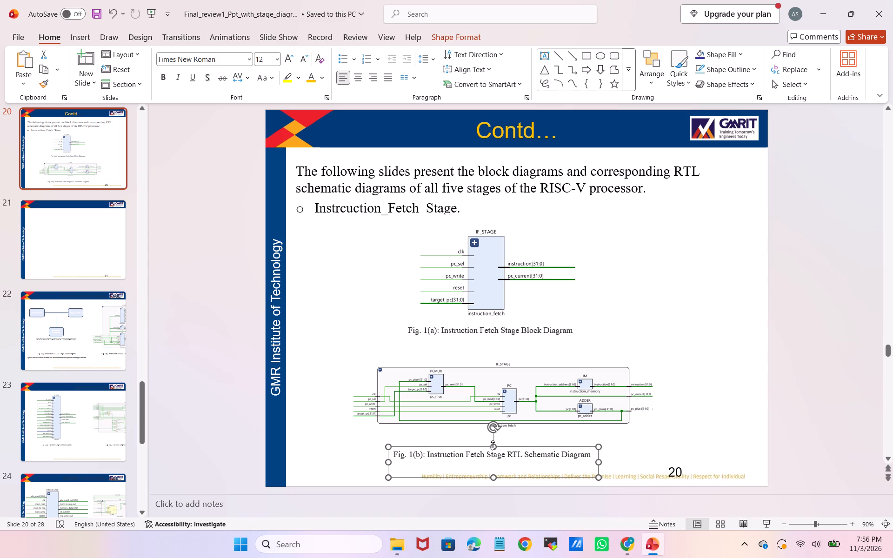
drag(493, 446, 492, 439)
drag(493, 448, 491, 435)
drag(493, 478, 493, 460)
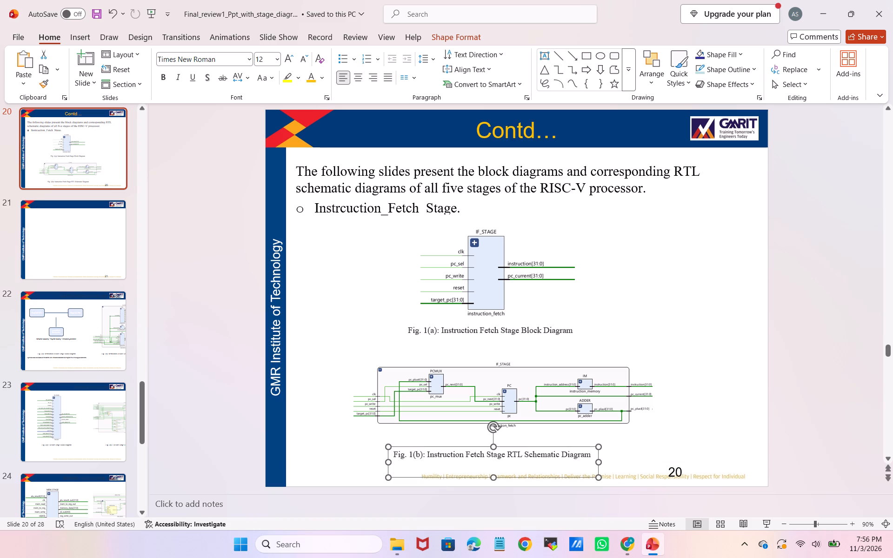
Enlarge the Fig. 1(b) caption's text box sideways and raise it so the caption sits just below the RTL schematic.
click(397, 455)
key(Left)
key(BackSpace)
key(BackSpace)
key(BackSpace)
drag(387, 446, 382, 434)
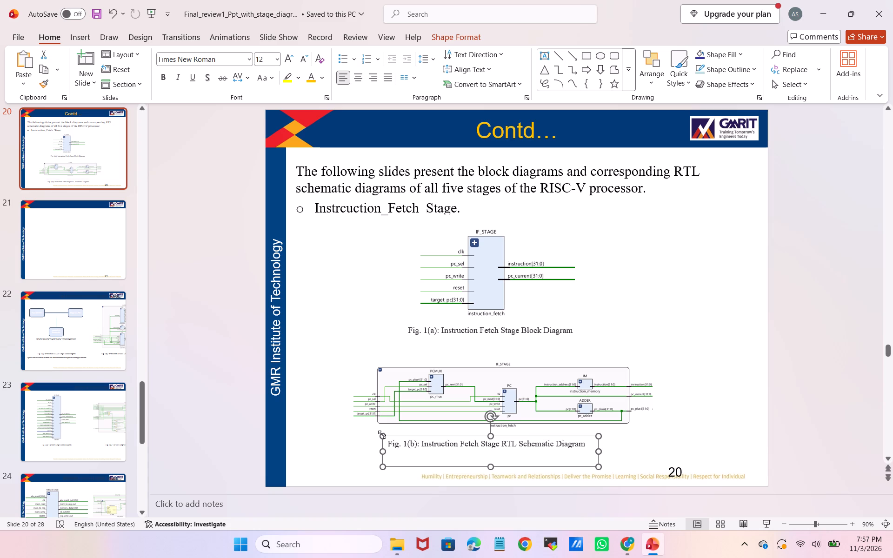
drag(599, 436, 613, 431)
click(341, 449)
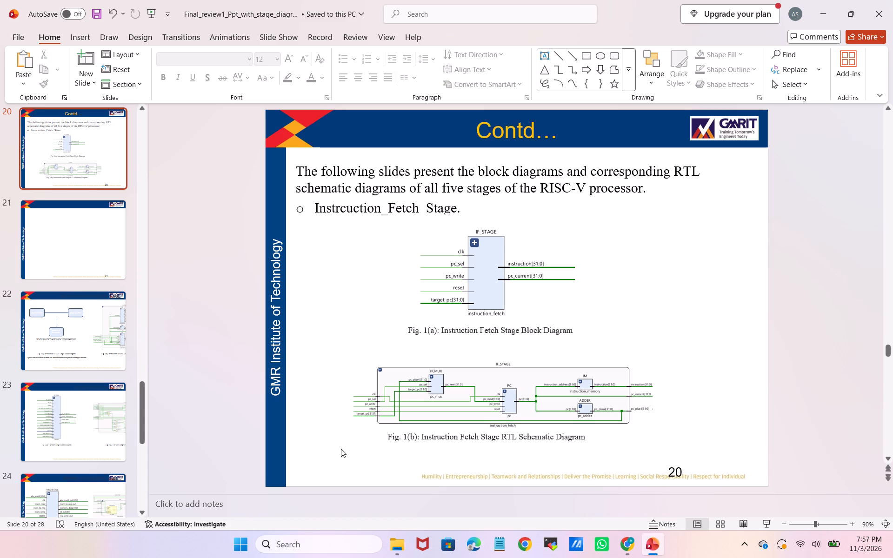
Shift the Fig. 1(b) caption text slightly right with six leading spaces to centre it below the schematic.
click(392, 440)
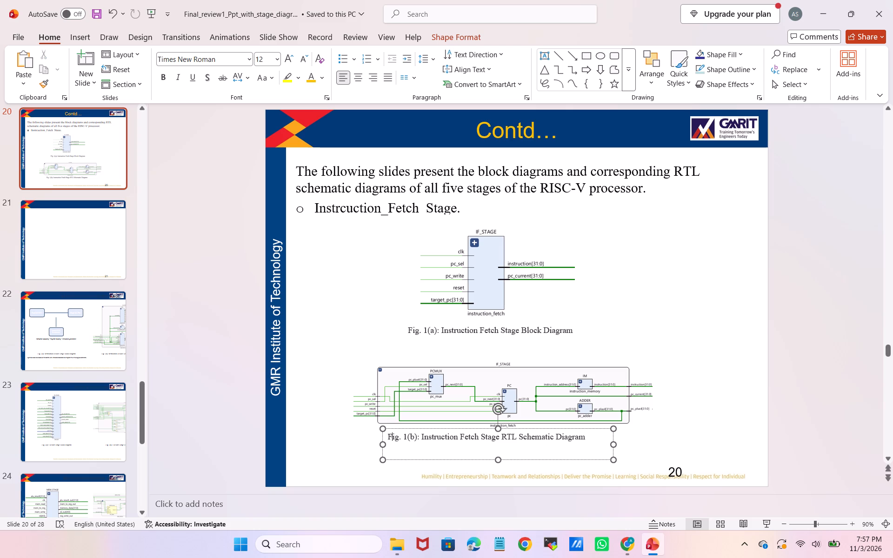
key(Left)
key(space)
key(space)
key(space)
key(space)
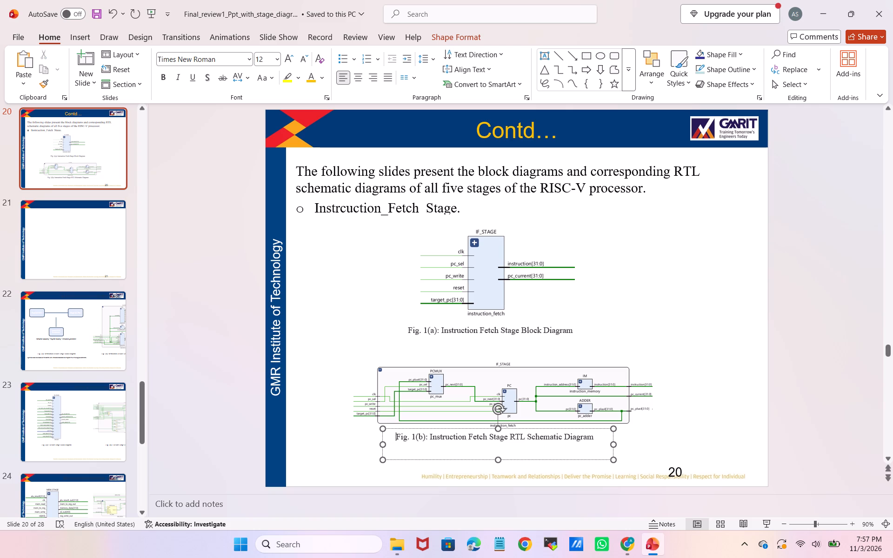
key(space)
key(space)
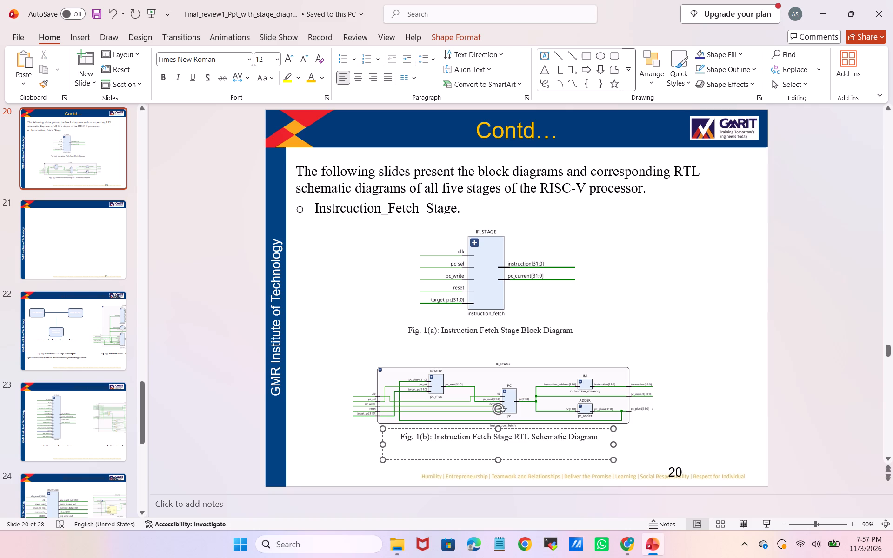
click(650, 321)
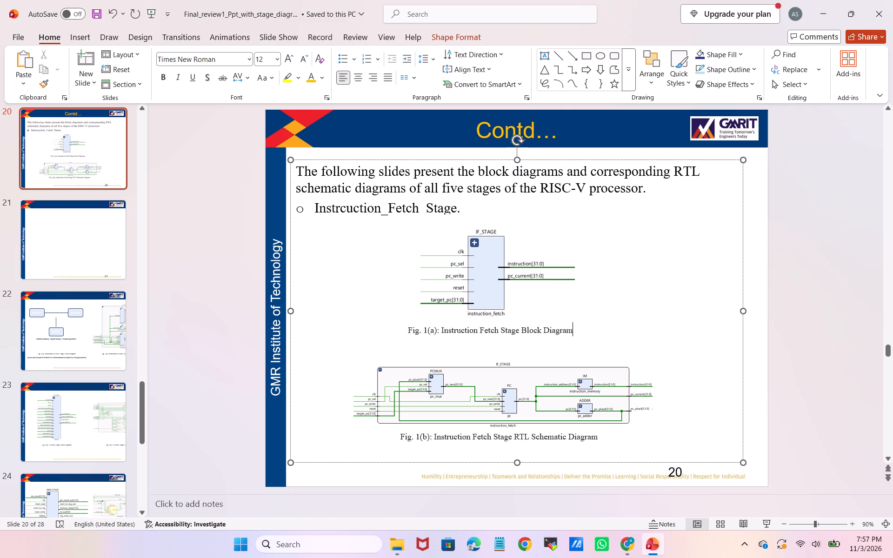
Copy slide 19 with the simulation waveforms and paste the duplicate after blank slide 21.
click(94, 238)
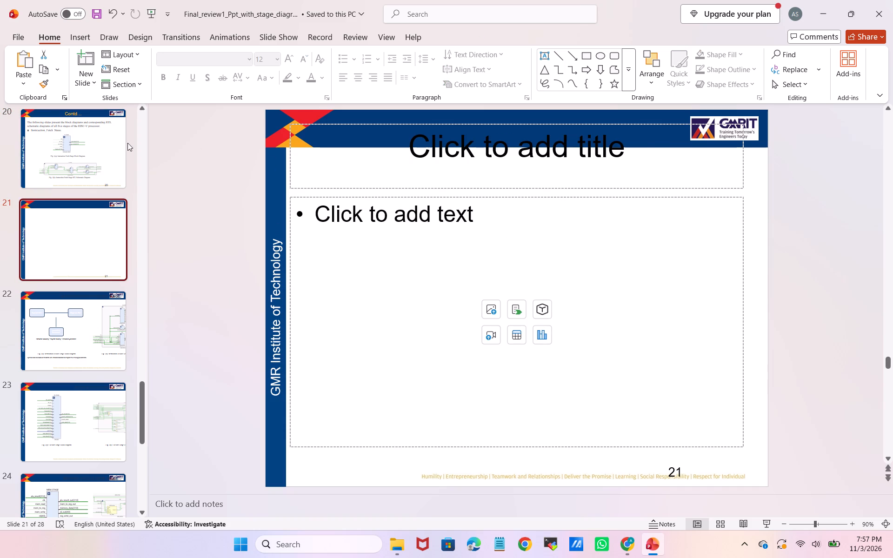
click(102, 139)
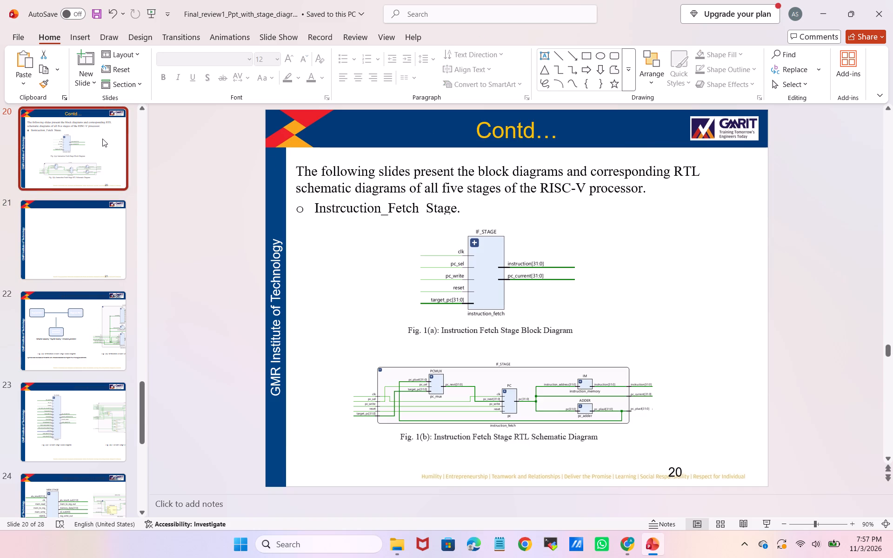
scroll(102, 139, up, 2)
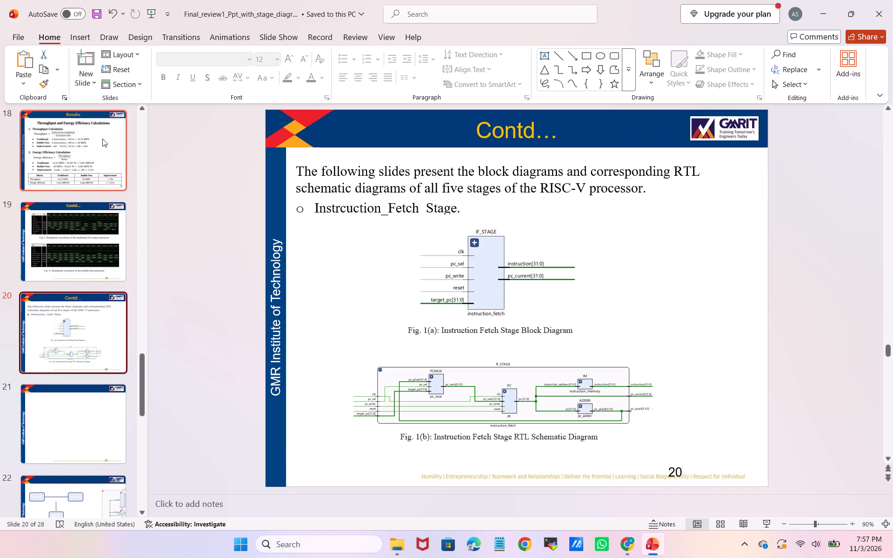
click(102, 139)
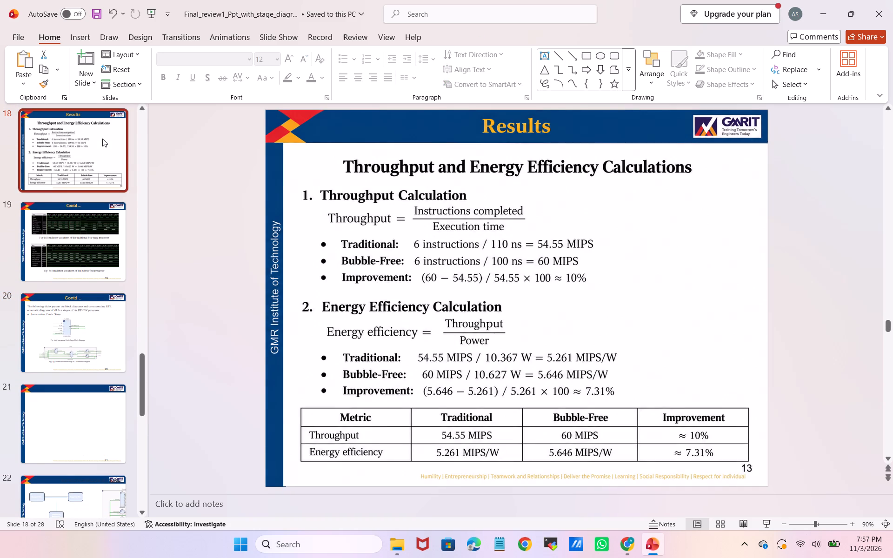
click(72, 243)
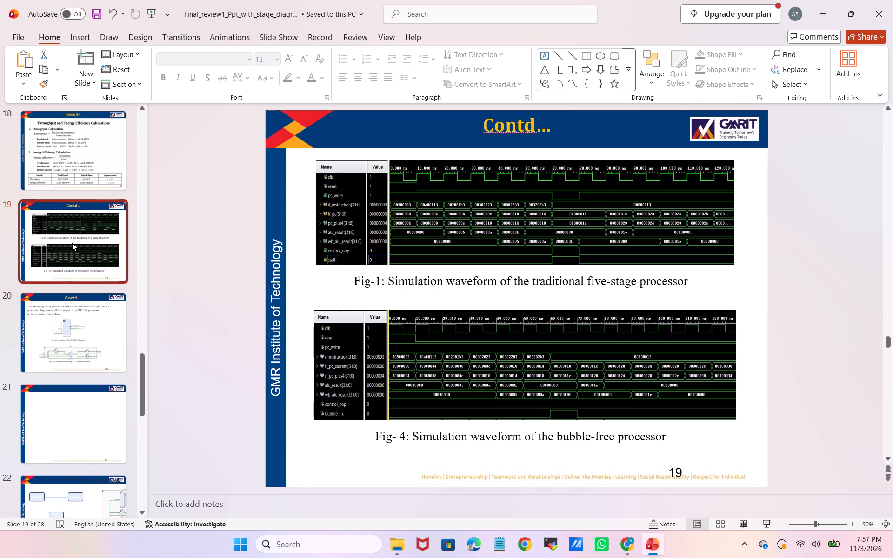
key(ctrl+c)
click(82, 449)
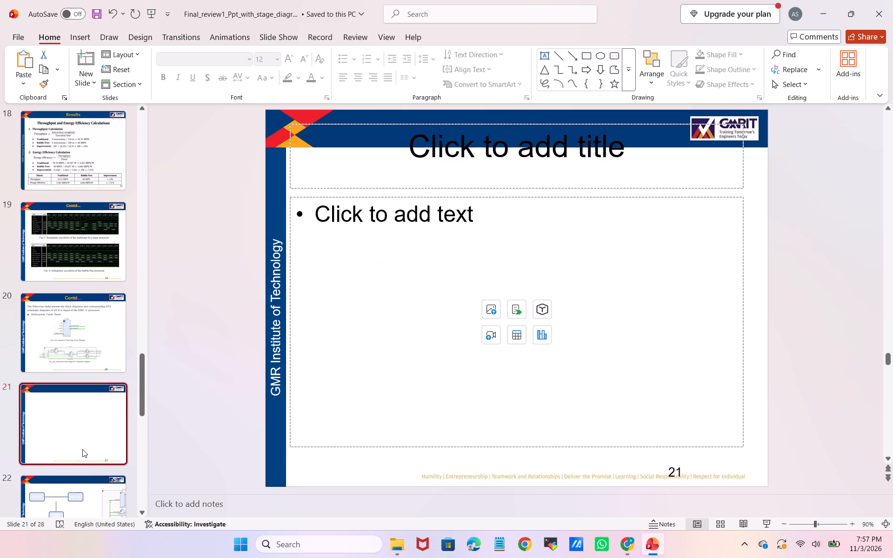
key(ctrl+v)
Delete the blank slide 21.
click(90, 219)
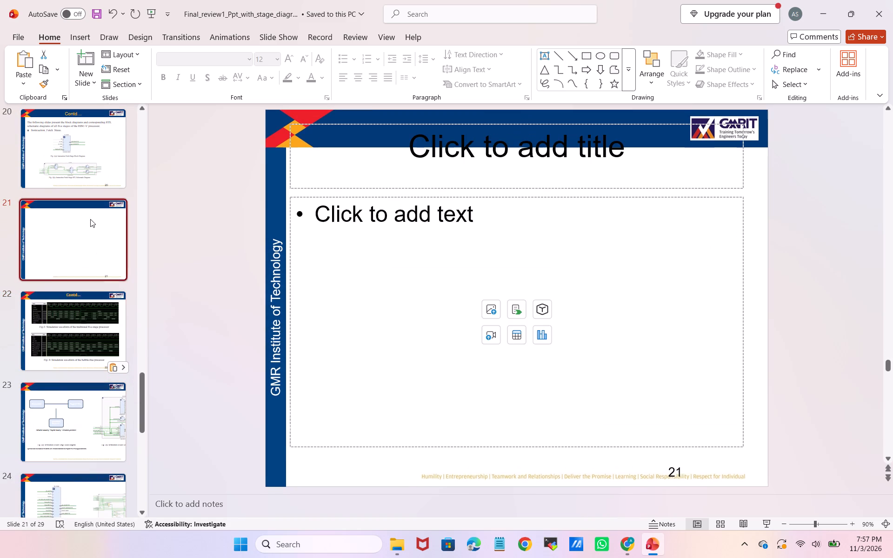
key(Delete)
Delete the bubble-free processor waveform and its Fig-4 caption from the duplicated slide 21.
click(96, 325)
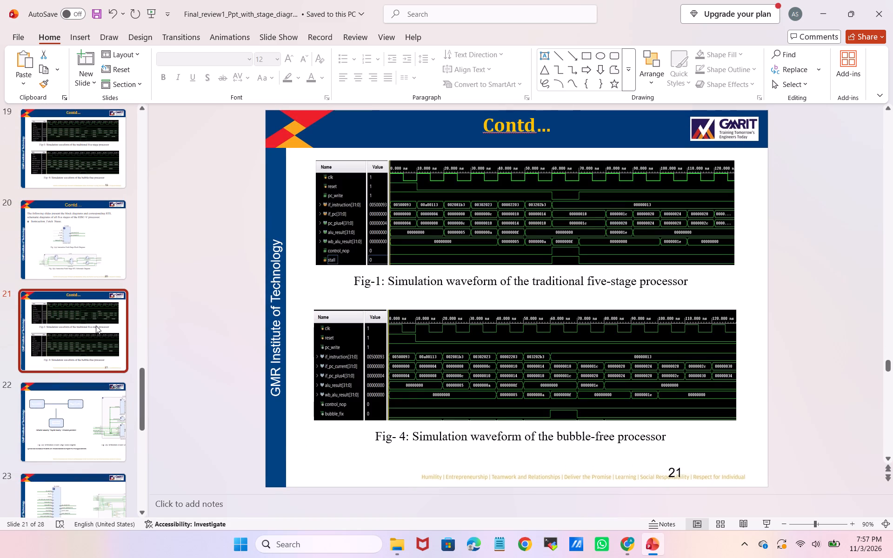
click(674, 437)
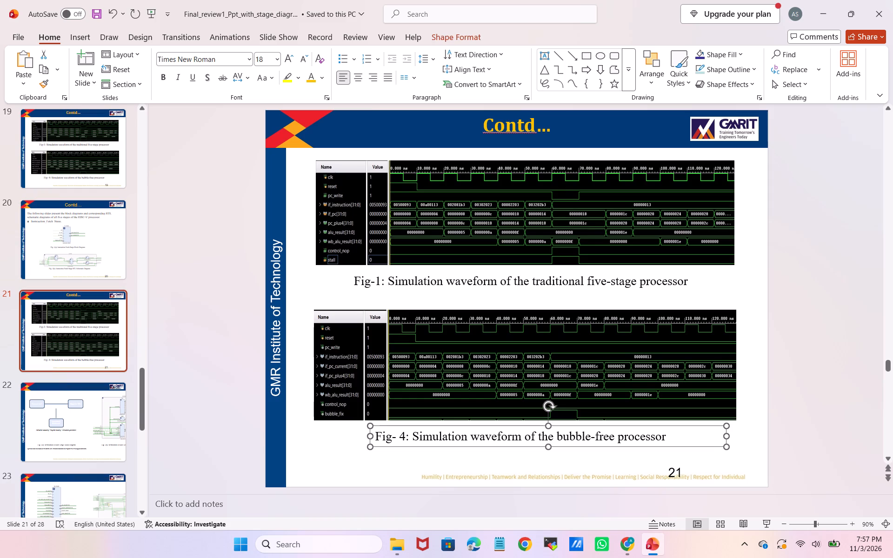
key(BackSpace)
key(BackSpace)
key(BackSpace)
key(BackSpace)
key(BackSpace)
key(BackSpace)
key(BackSpace)
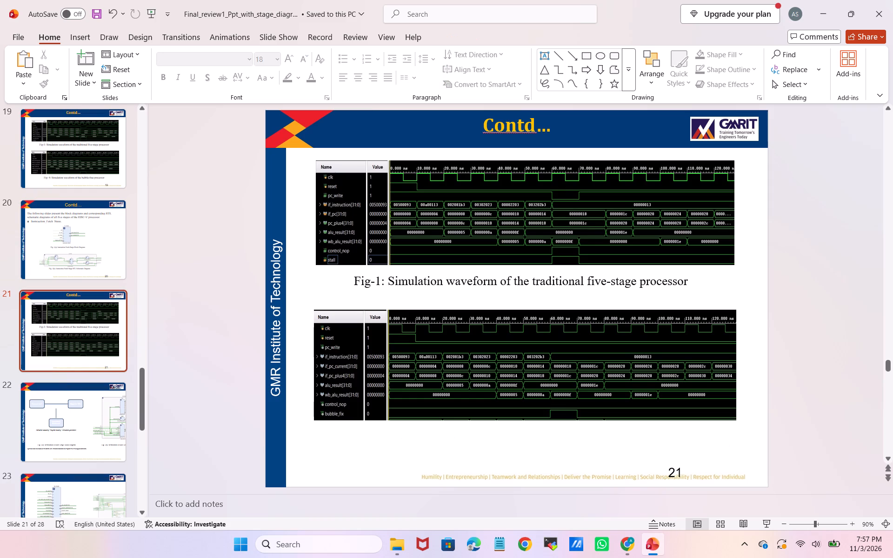
click(664, 388)
key(Delete)
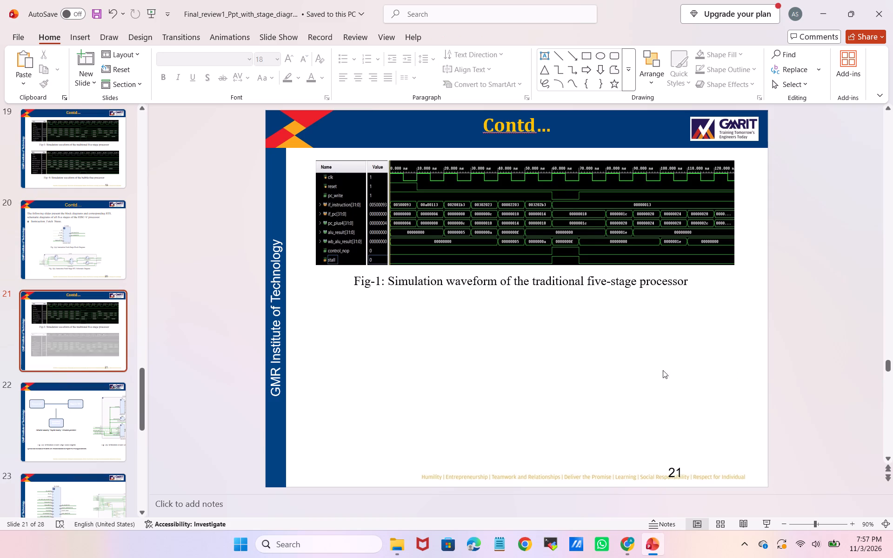
Delete the traditional five-stage processor waveform and its Fig-1 caption from slide 21, keeping only the Contd… title.
click(660, 279)
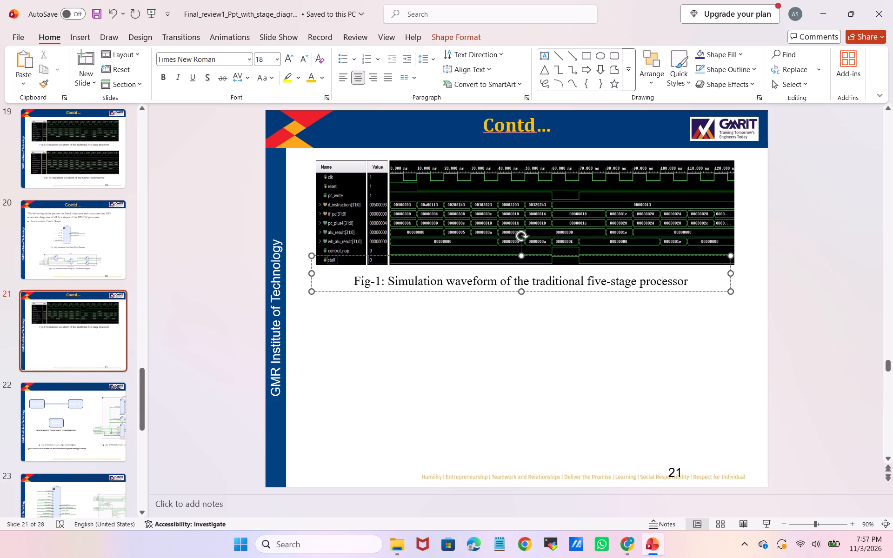
key(ctrl+a)
key(BackSpace)
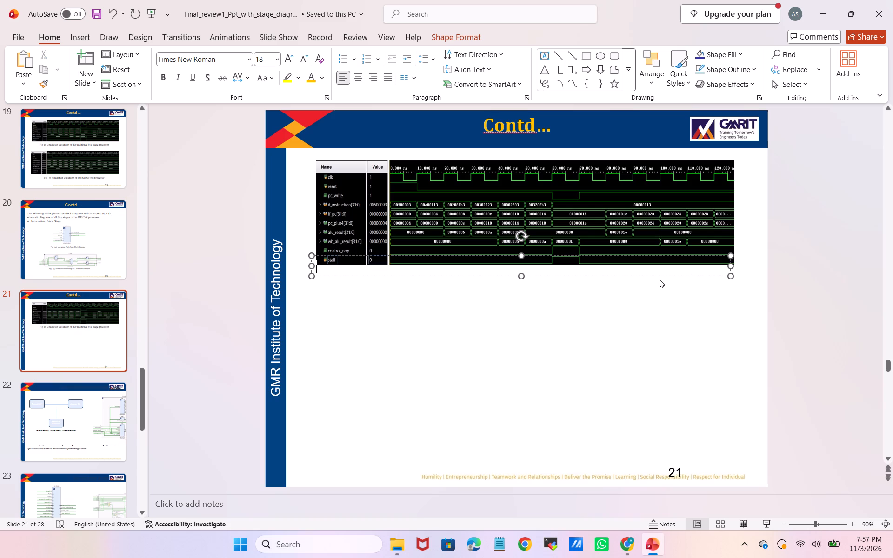
click(628, 215)
key(Delete)
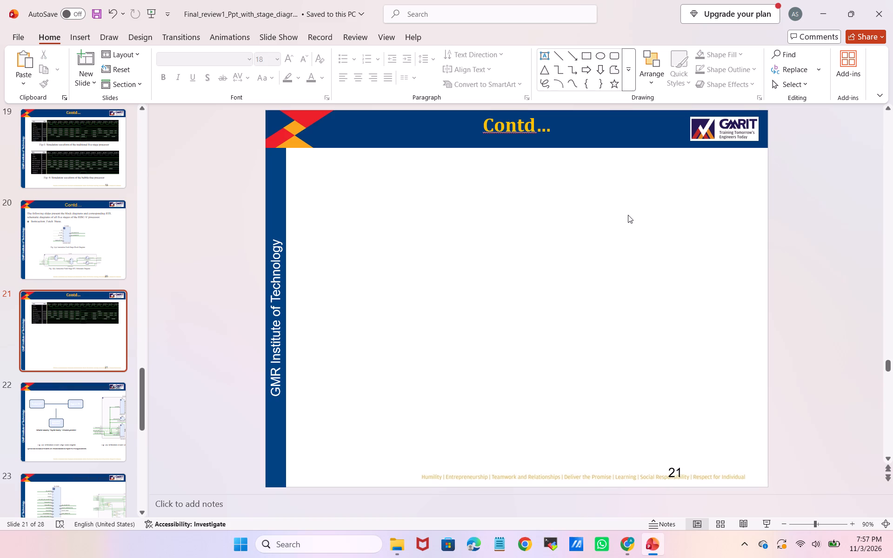
click(472, 198)
click(364, 208)
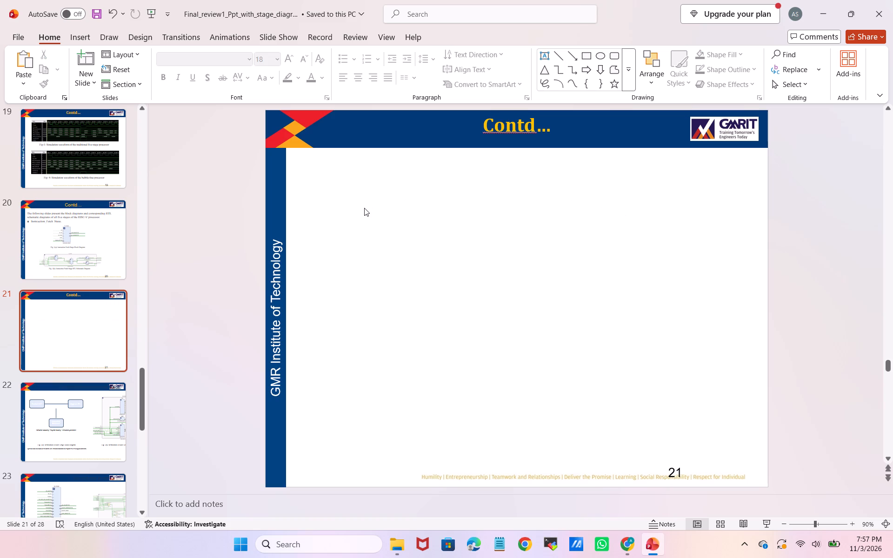
Draw a large text box filling most of the empty content area below the title on slide 21.
click(95, 248)
click(114, 346)
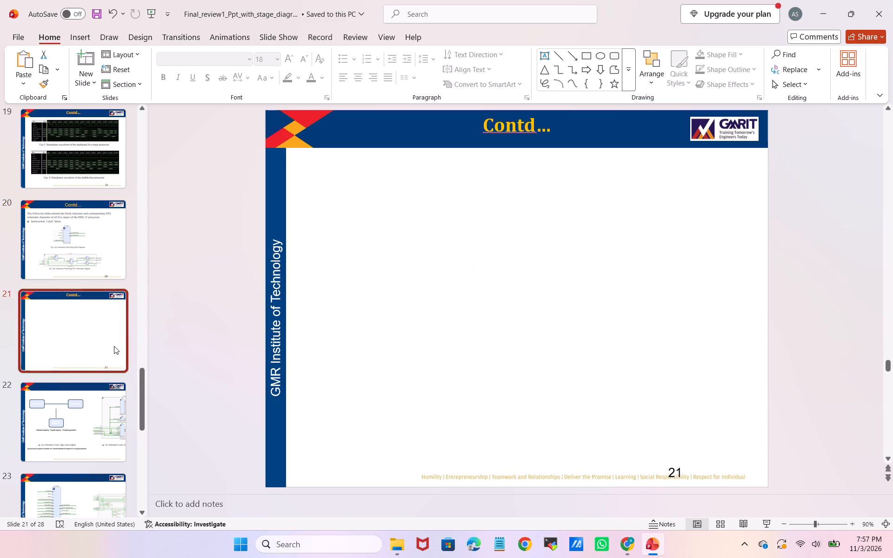
click(89, 40)
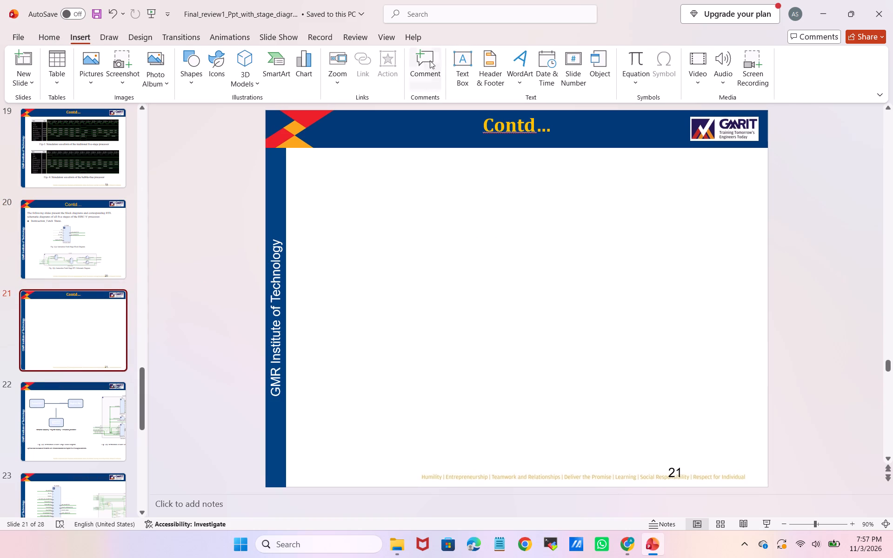
click(463, 63)
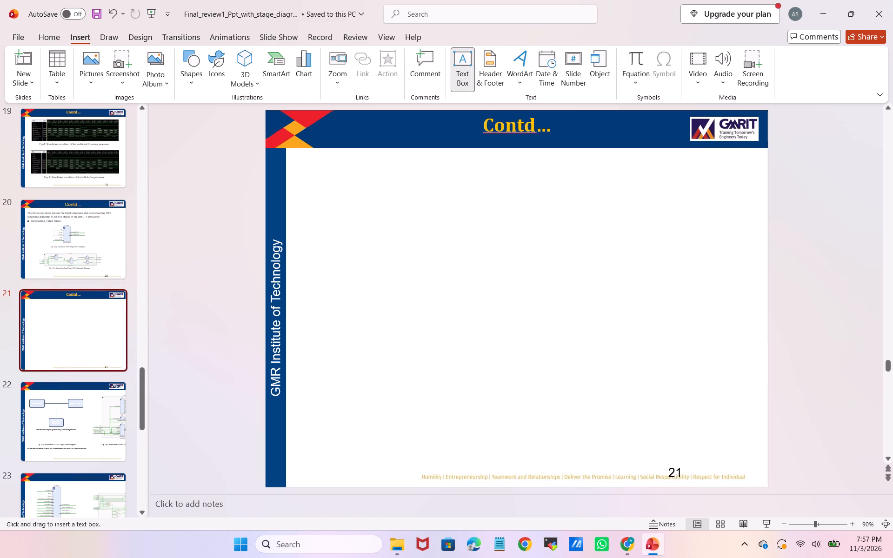
drag(302, 164, 719, 418)
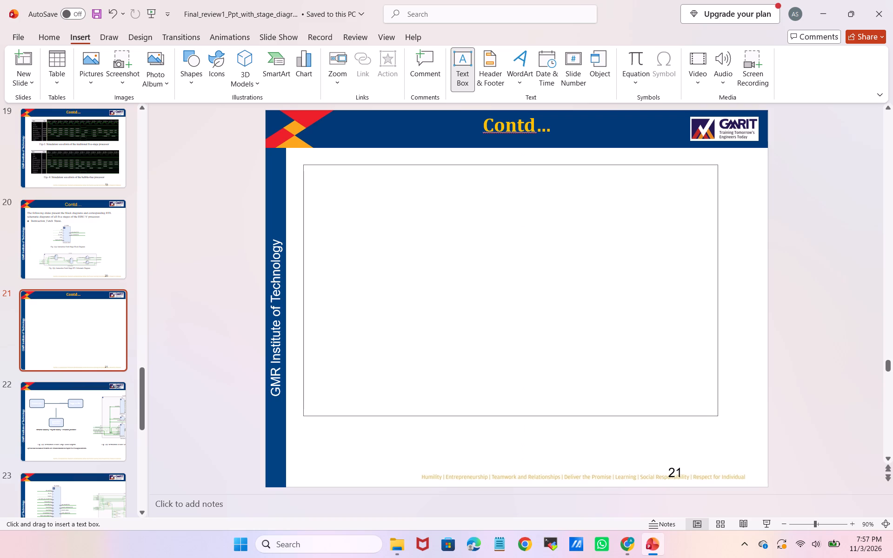
drag(719, 418, 744, 444)
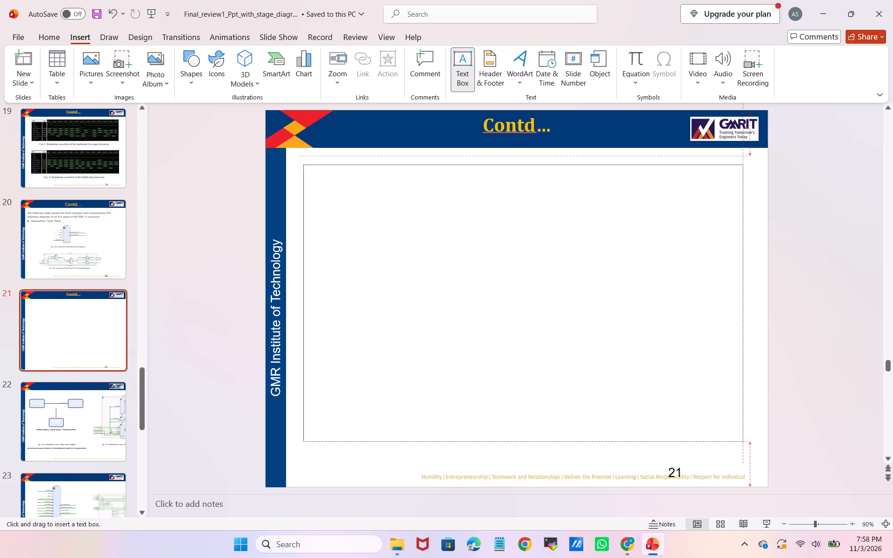
drag(744, 444, 742, 455)
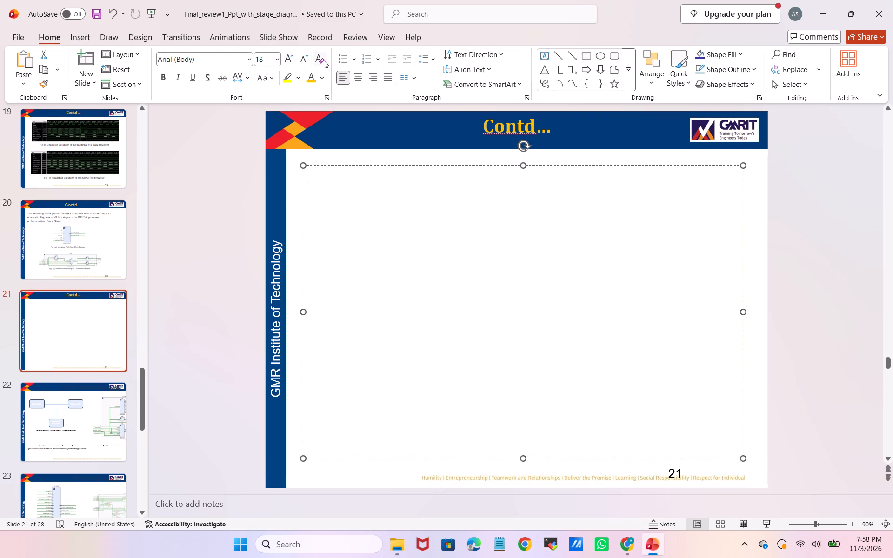
Apply arrow bullets in the new text box and start the first bullet with "Instrcu".
click(355, 56)
click(369, 201)
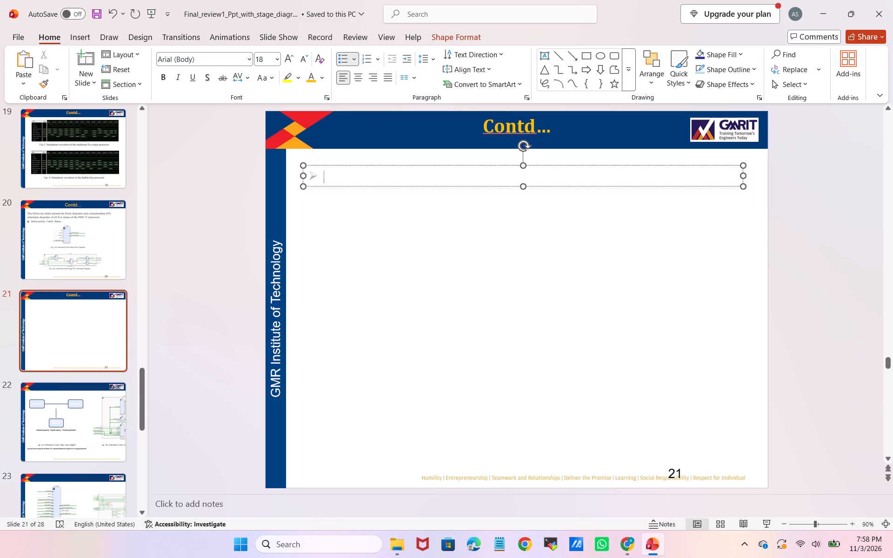
text(Instr)
text(cu)
Copy slide 20's "Instrcuction_Fetch Stage." bullet text and paste it over the partial first bullet on slide 21.
click(99, 234)
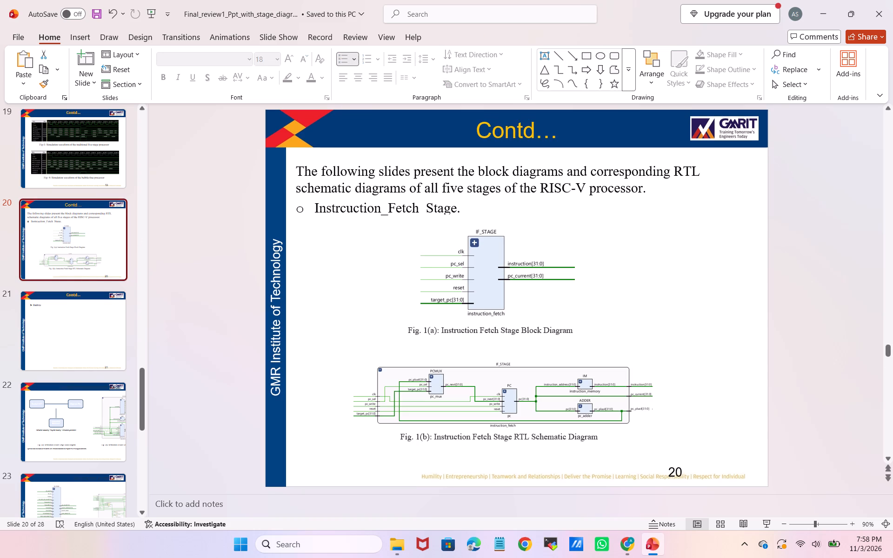
click(428, 221)
click(448, 209)
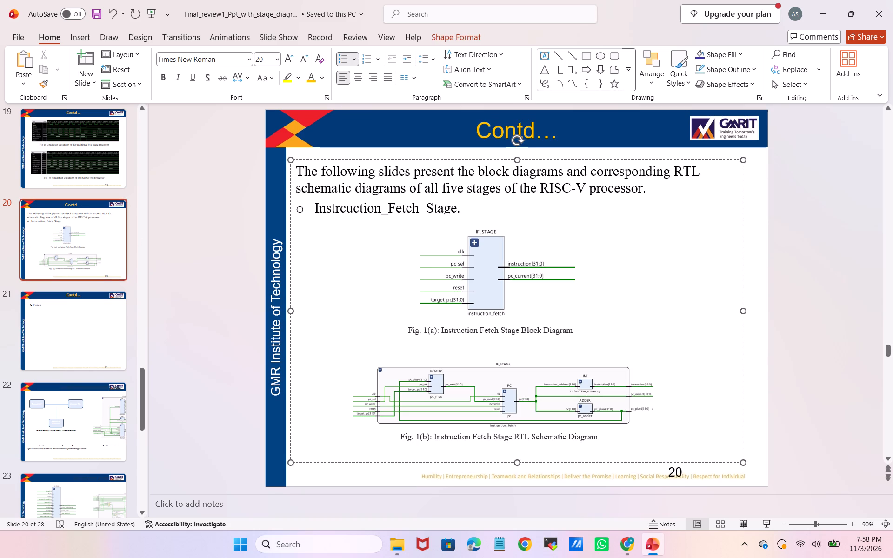
drag(463, 209, 322, 201)
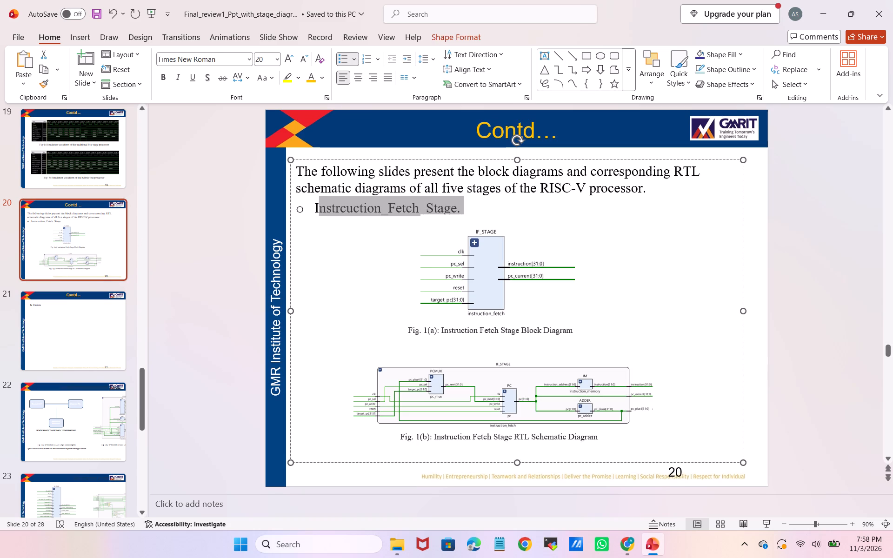
drag(322, 201, 301, 212)
key(ctrl+c)
click(85, 340)
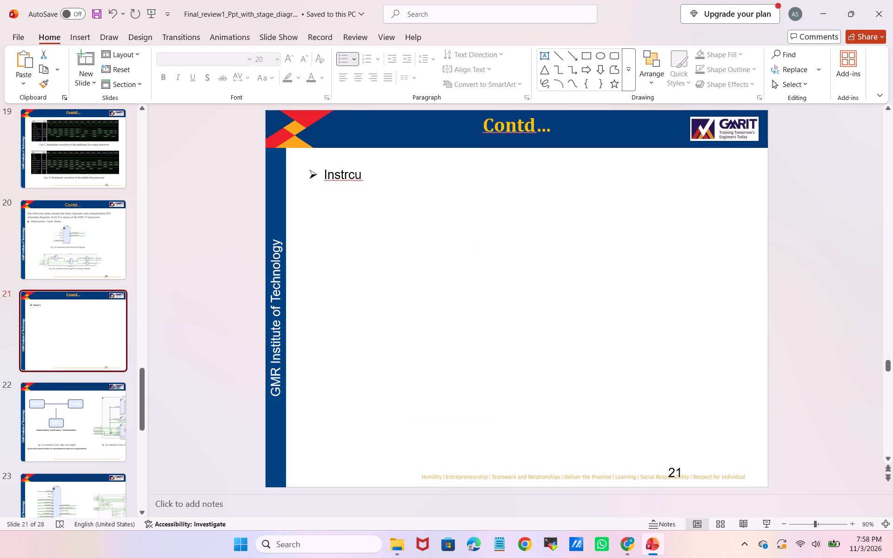
click(364, 175)
drag(360, 173, 337, 174)
key(ctrl+v)
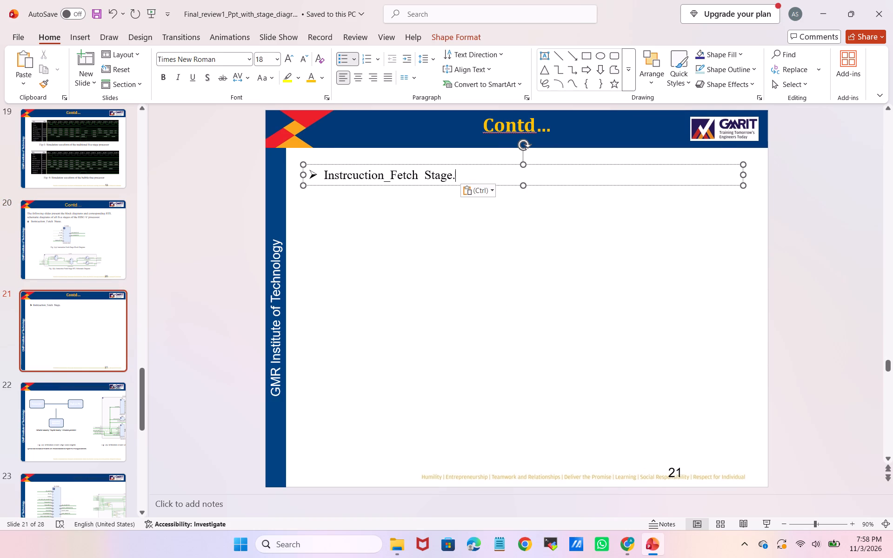
Replace "Fetch" with "Decode" in slide 21's stage bullet.
click(419, 176)
key(BackSpace)
key(BackSpace)
key(BackSpace)
key(BackSpace)
key(BackSpace)
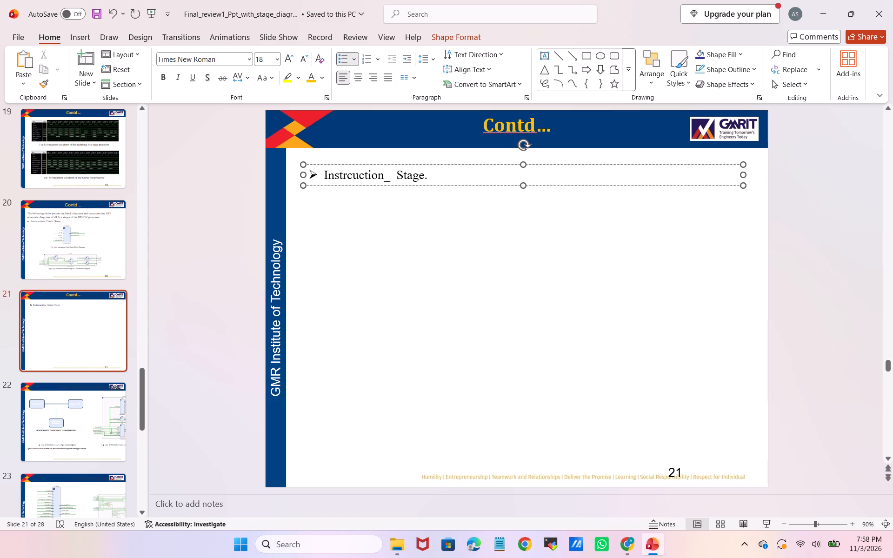
text(Decode)
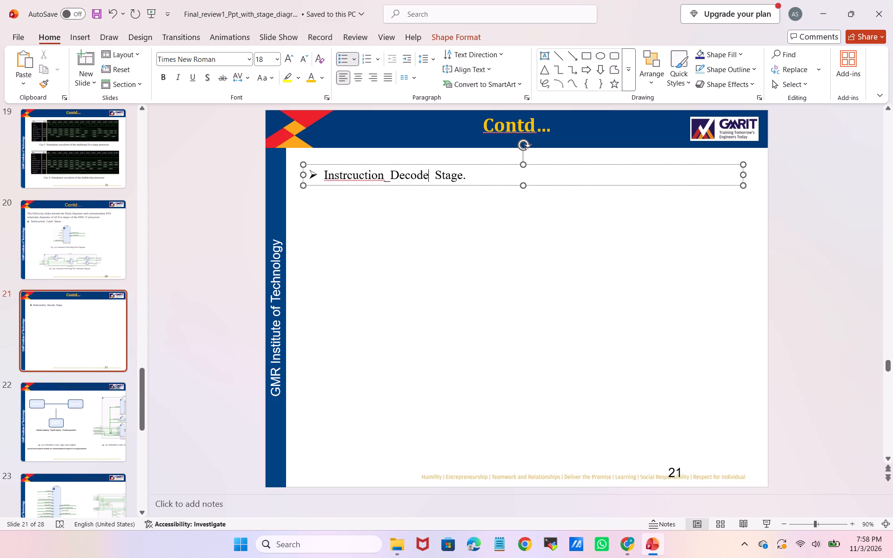
Replace the underscore before "Decode" with a space in slide 21's stage bullet.
click(384, 177)
click(393, 177)
key(BackSpace)
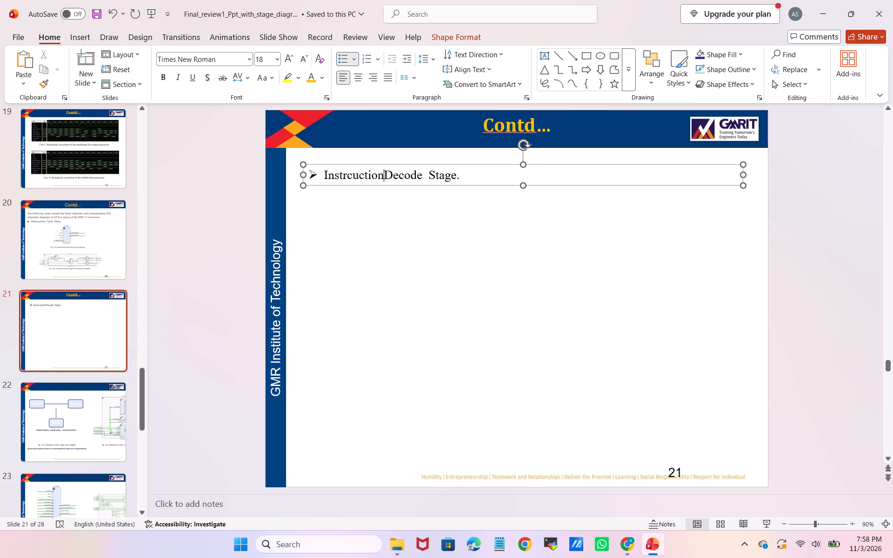
key(shift+underscore)
key(BackSpace)
key(space)
Replace the underscore before "Fetch" with a space in slide 20's stage bullet.
click(105, 243)
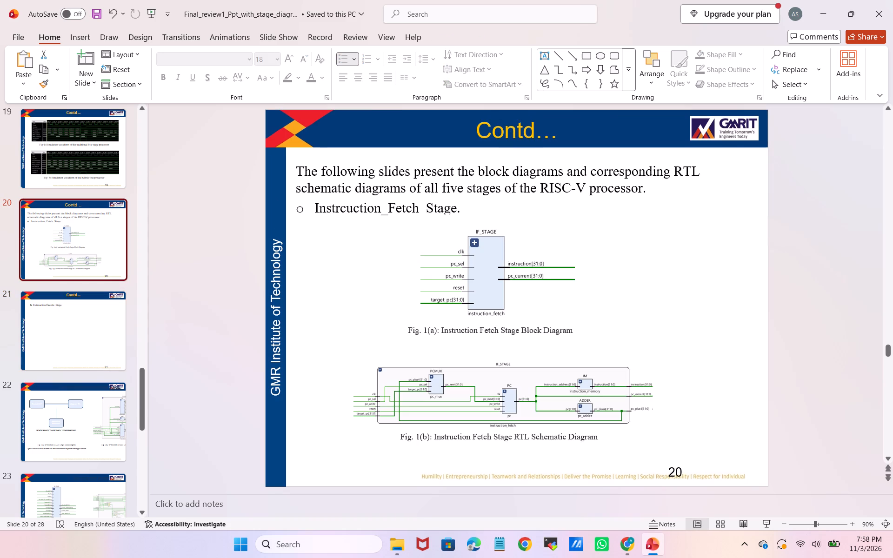
click(390, 213)
key(BackSpace)
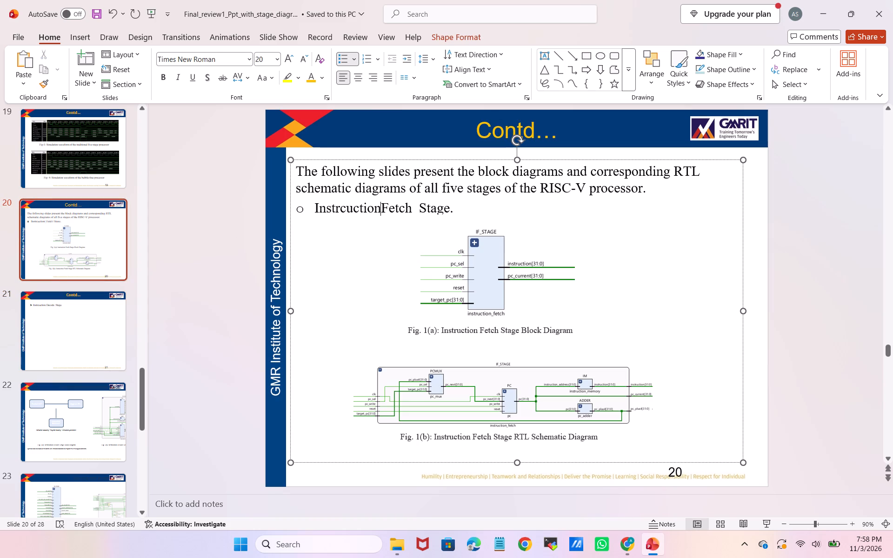
key(space)
Correct the misspelled first word to "Instruction" in the stage bullets on slides 21 and 20.
click(100, 329)
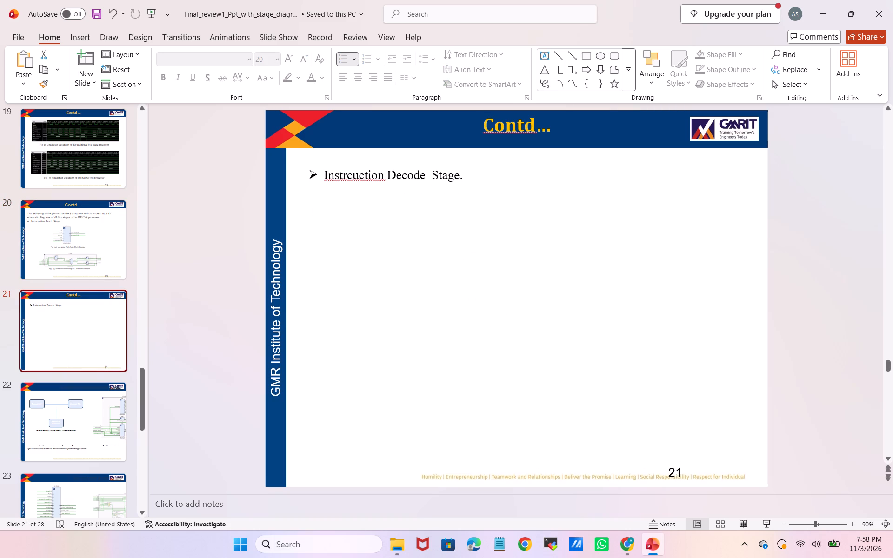
click(368, 175)
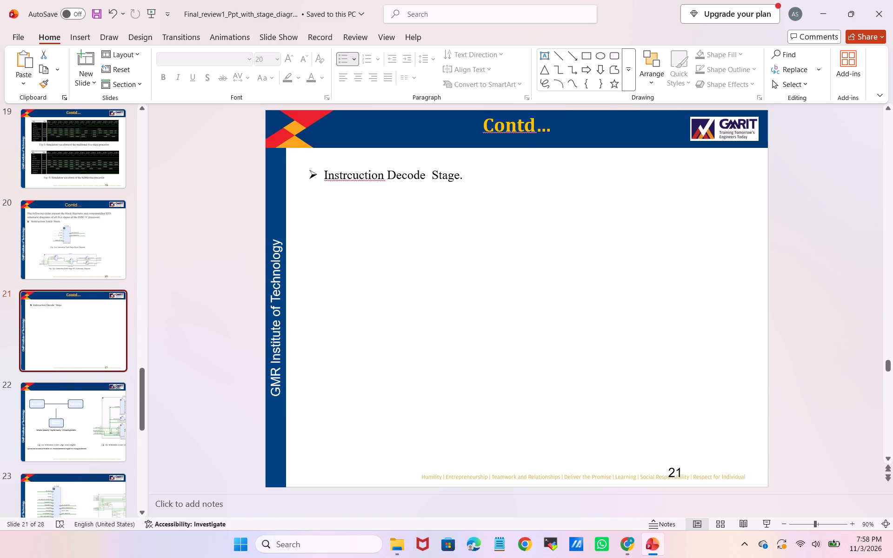
right_click(368, 175)
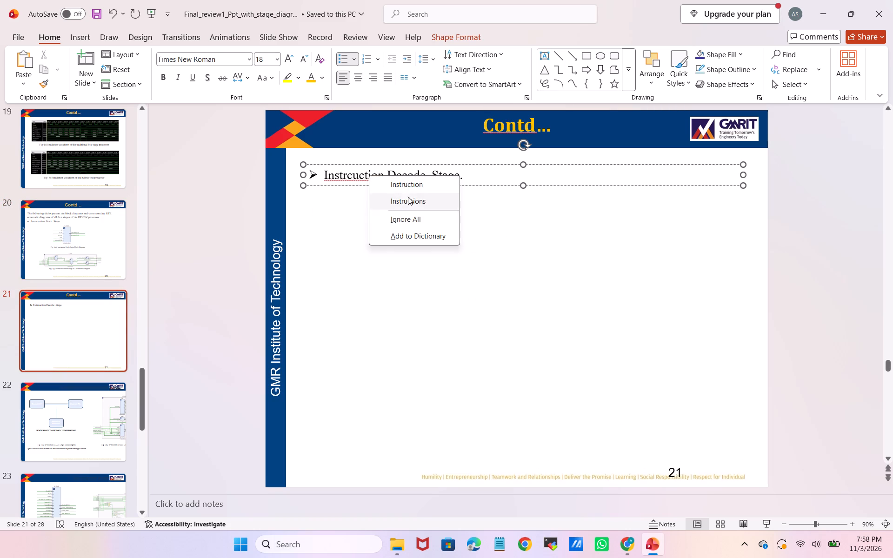
click(406, 190)
click(63, 226)
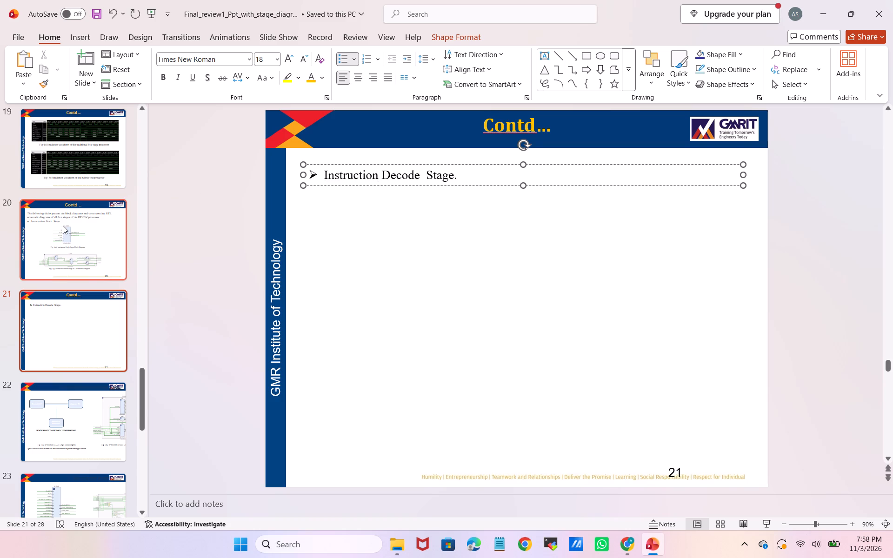
click(366, 210)
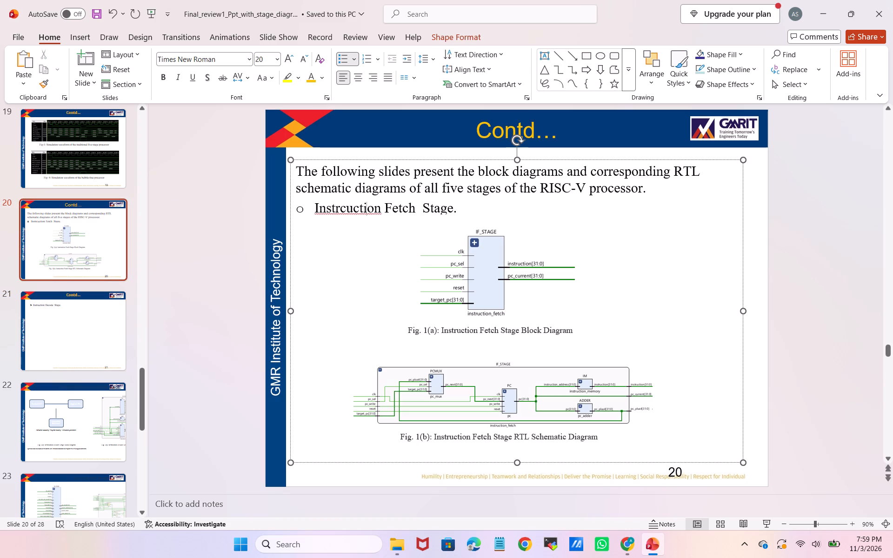
right_click(366, 210)
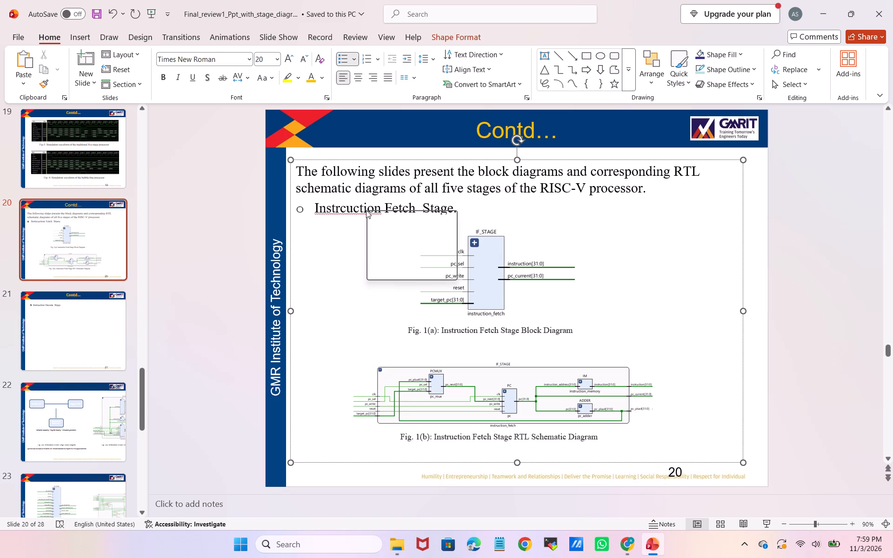
click(377, 215)
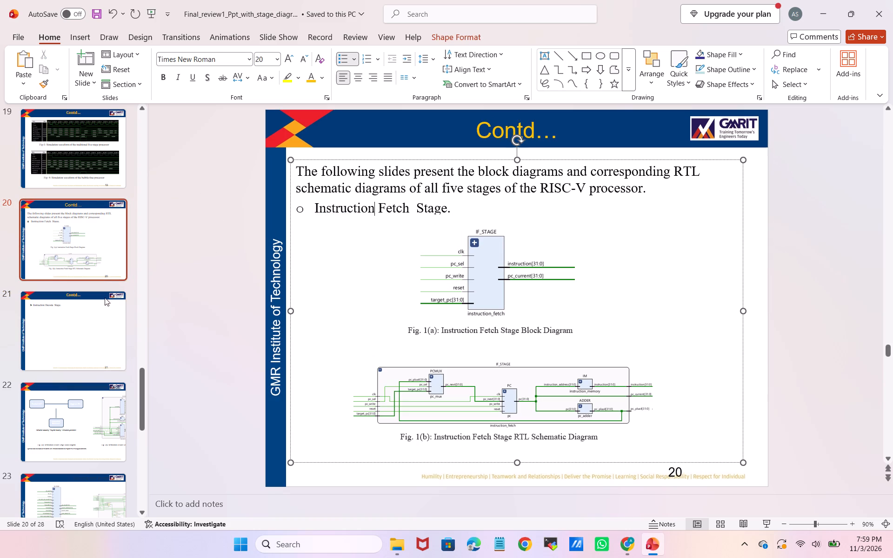
Set the "Instruction Decode Stage." bullet on slide 21 to font size 20, matching the stage bullet on slide 20.
click(85, 319)
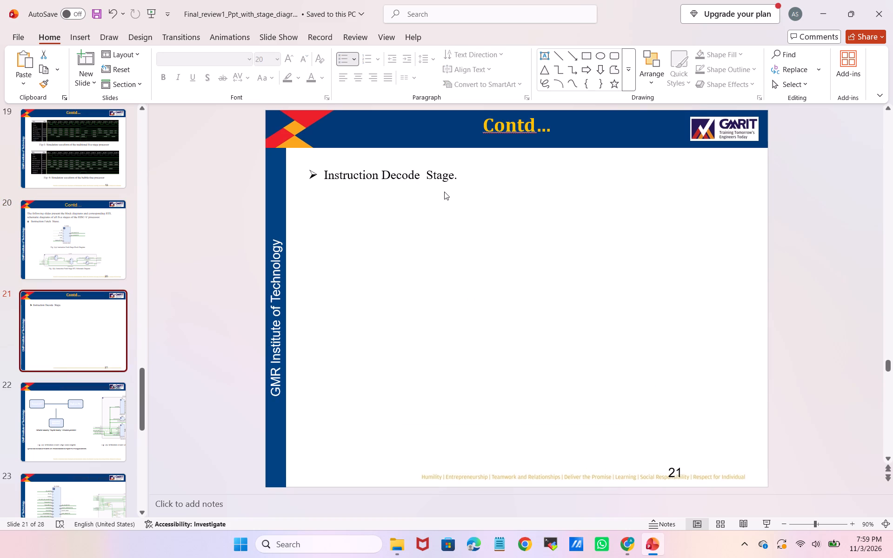
click(444, 192)
click(80, 221)
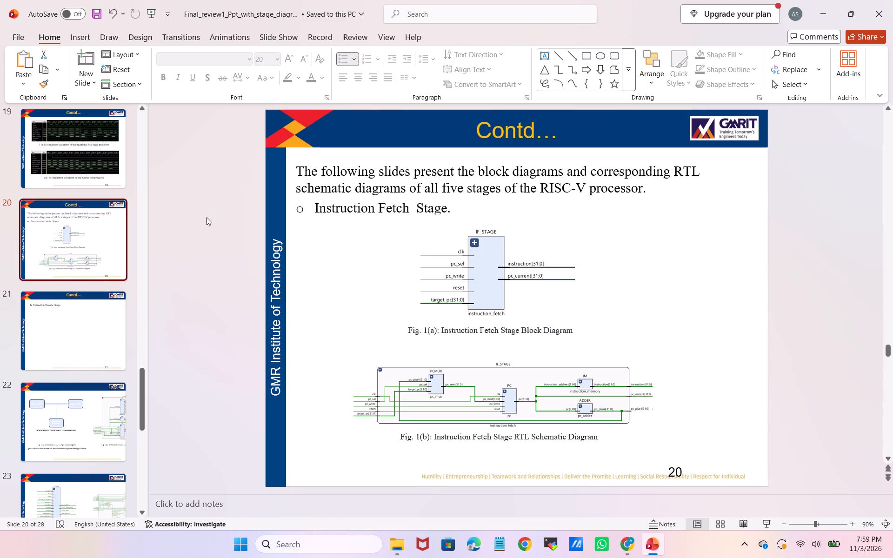
click(455, 208)
drag(455, 208, 364, 214)
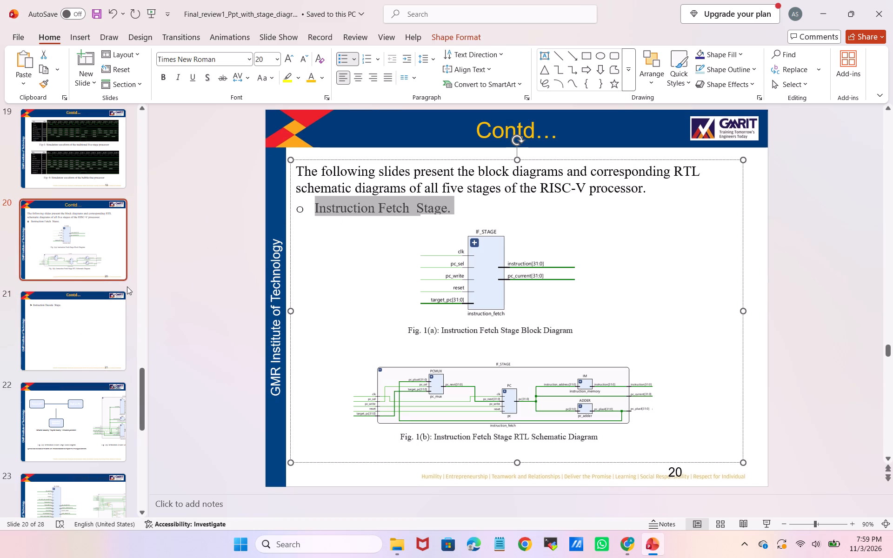
click(78, 325)
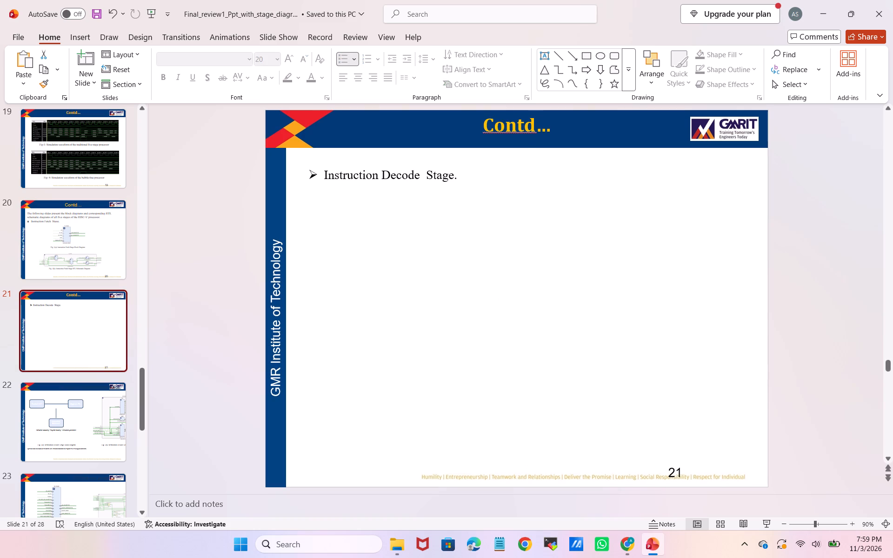
click(453, 173)
drag(456, 173, 337, 176)
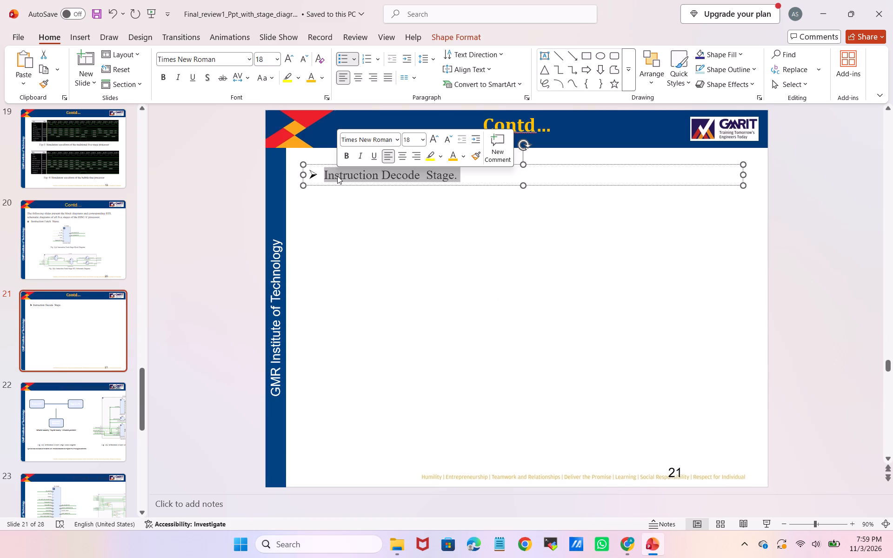
click(424, 140)
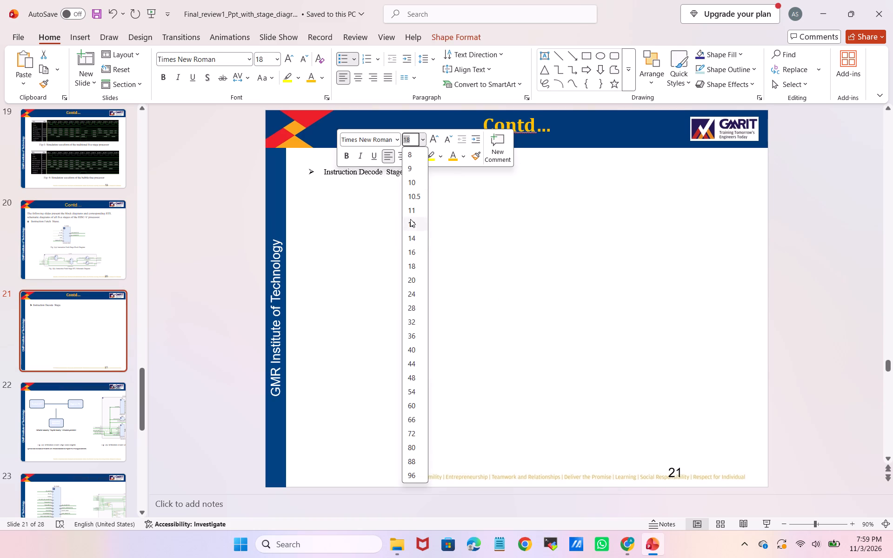
click(412, 277)
Add five empty lines below the "Instruction Decode Stage." bullet on slide 21, removing the arrow bullet from the last one.
click(482, 177)
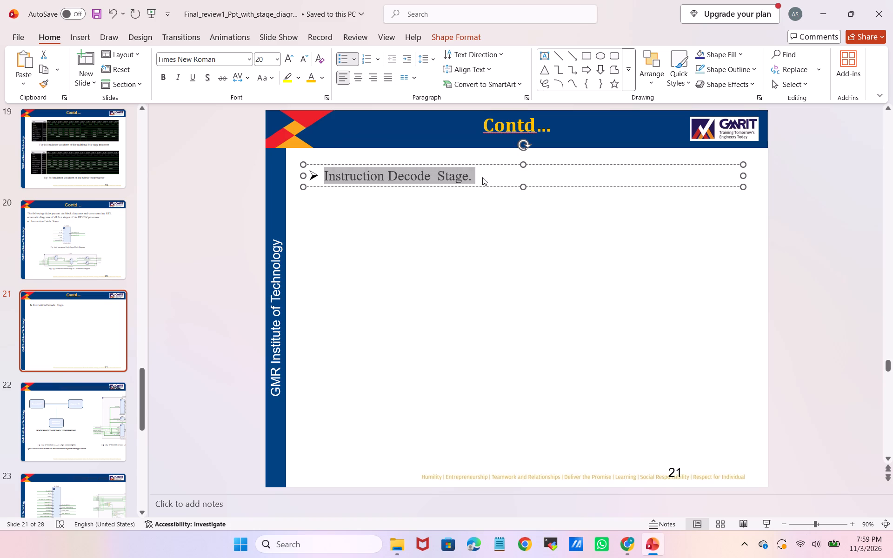
click(478, 177)
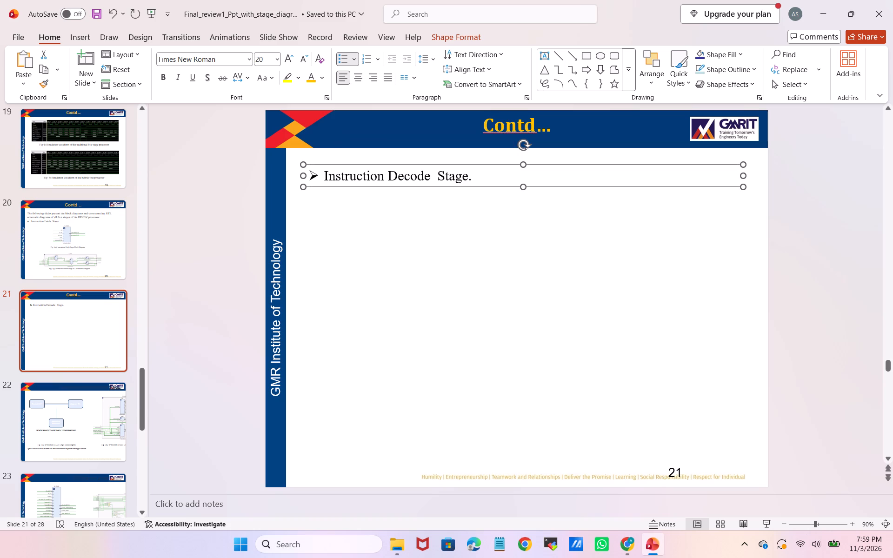
click(475, 179)
key(Return)
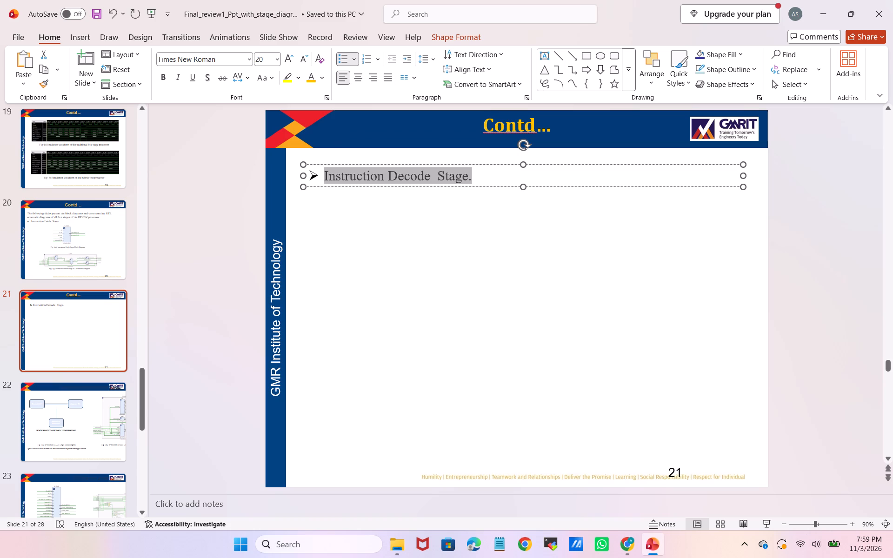
click(447, 168)
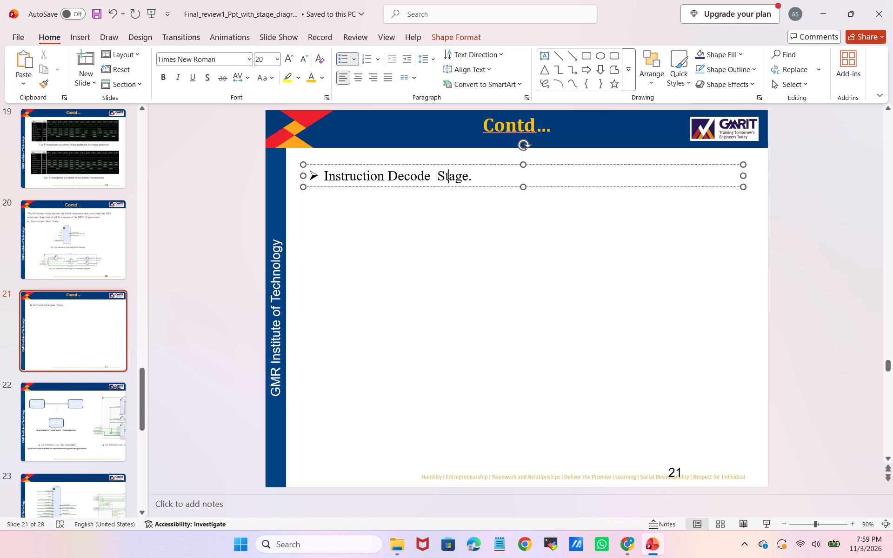
key(space)
key(space)
key(BackSpace)
key(BackSpace)
key(Right)
key(Right)
key(Right)
key(Right)
key(space)
key(Return)
key(Return)
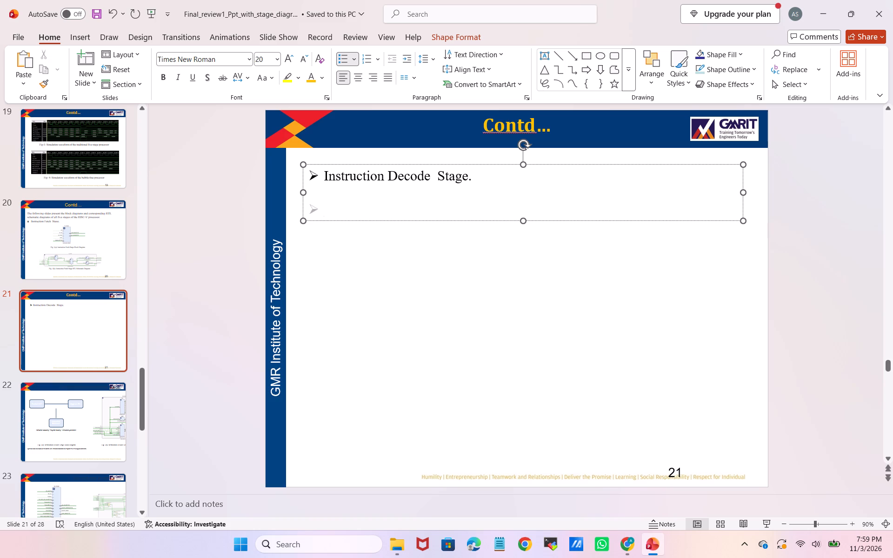
key(Return)
key(Return)
key(Return)
key(BackSpace)
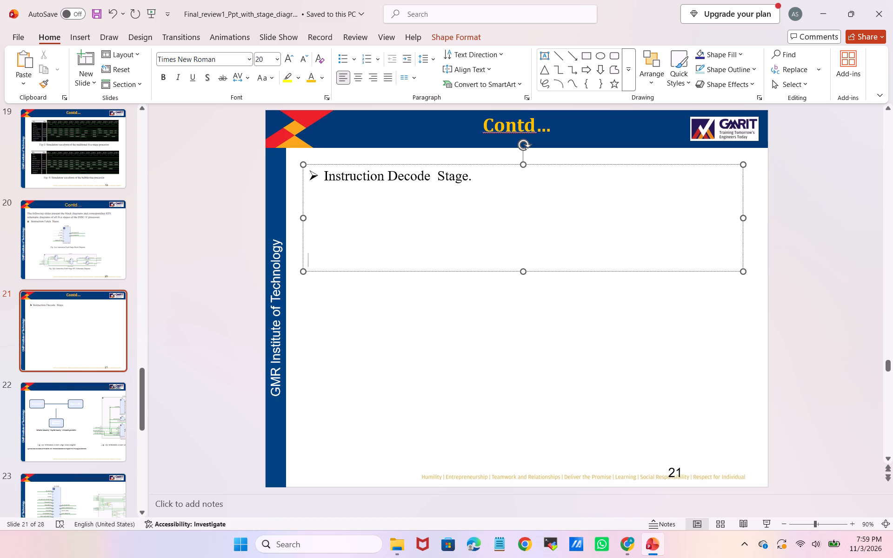
Remove the arrow bullet from the empty line directly below "Instruction Decode Stage." on slide 21.
key(Up)
key(Up)
key(Up)
key(Up)
key(BackSpace)
Switch to File Explorer and open the blockd_diagrams Word document.
click(81, 430)
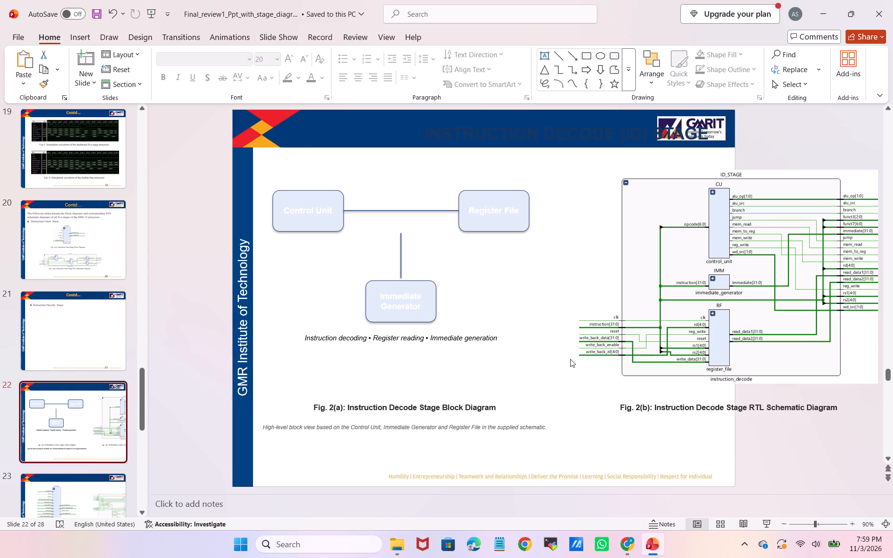
click(404, 553)
double_click(277, 346)
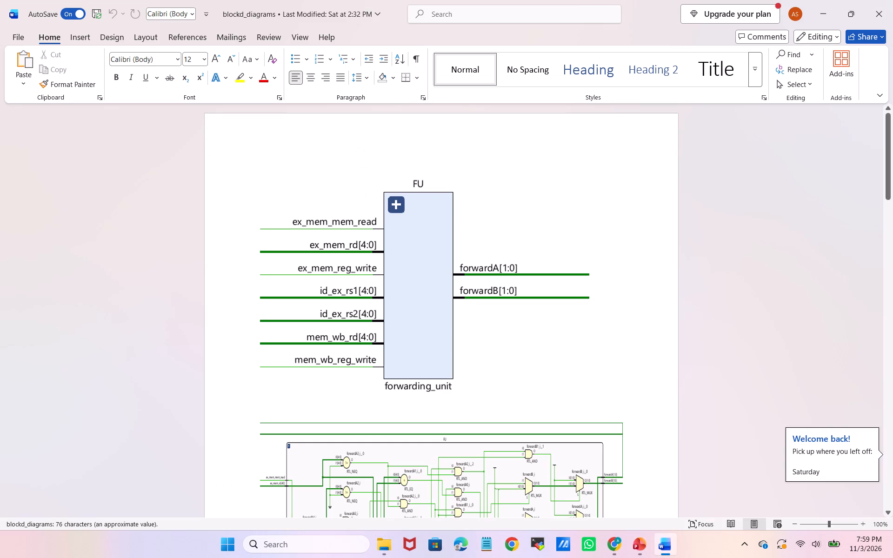
Copy the detailed IF_STAGE RTL schematic, the lowest picture on page 3 of blockd_diagrams.
scroll(379, 366, up, 3)
scroll(379, 366, down, 4)
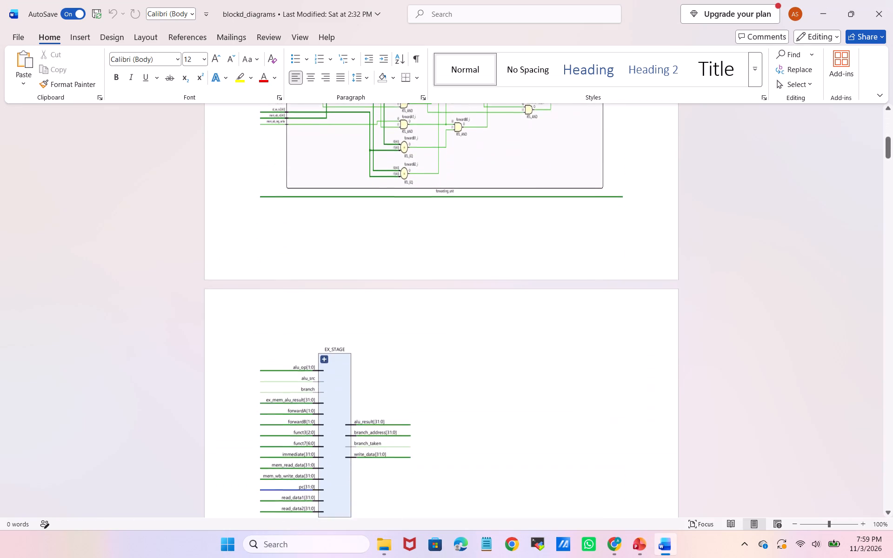
scroll(379, 366, down, 6)
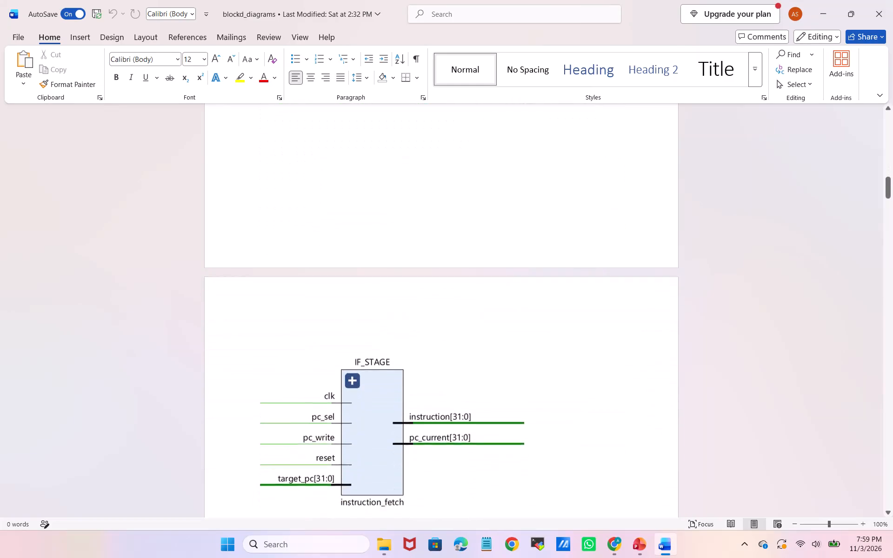
scroll(379, 366, down, 1)
click(379, 366)
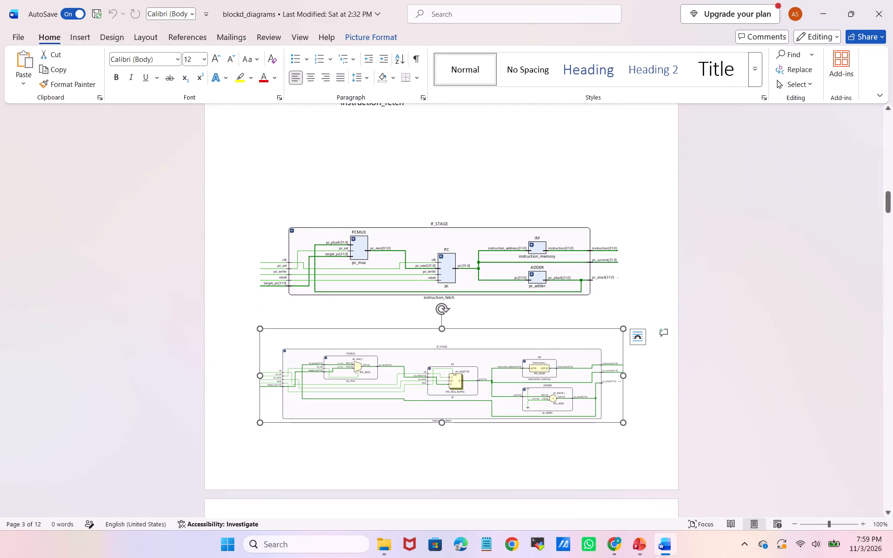
key(ctrl+c)
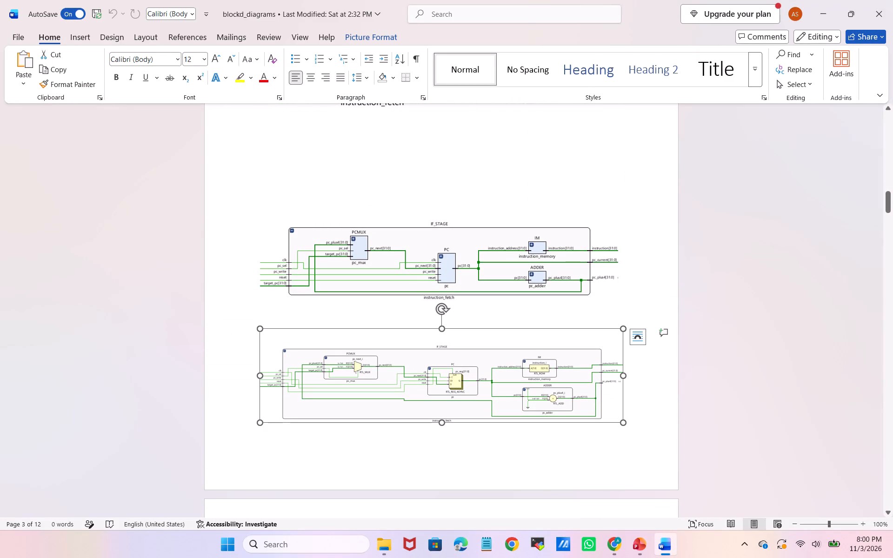
Switch back to PowerPoint, paste the copied schematic onto slide 21 and place it just below the "Instruction Decode Stage." bullet.
click(641, 541)
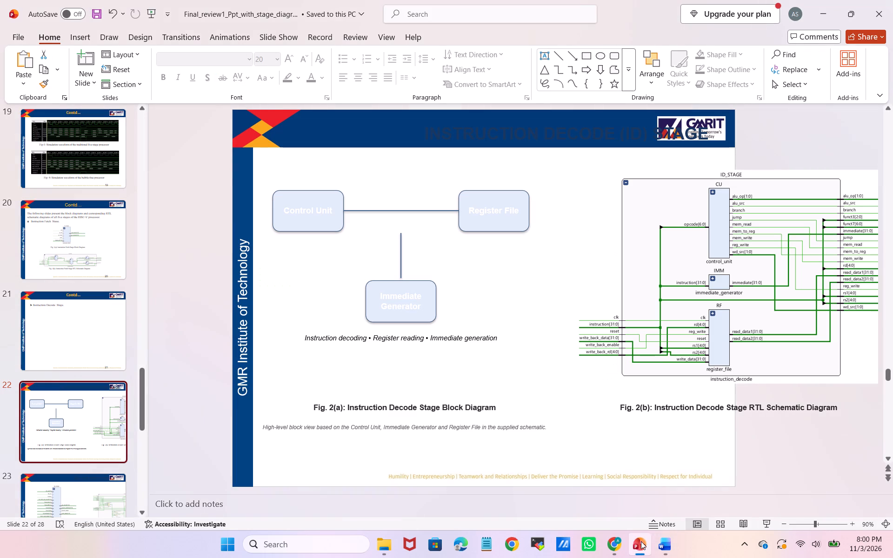
click(119, 347)
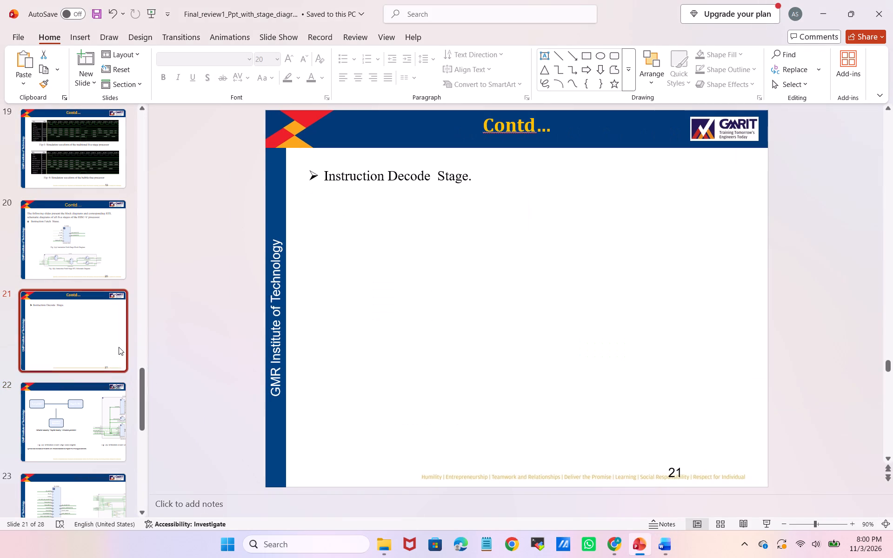
click(470, 217)
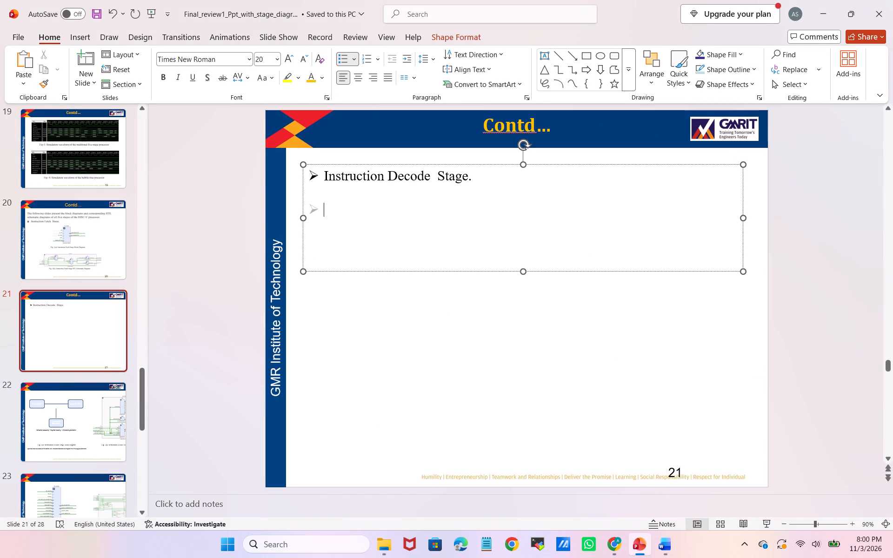
key(ctrl+v)
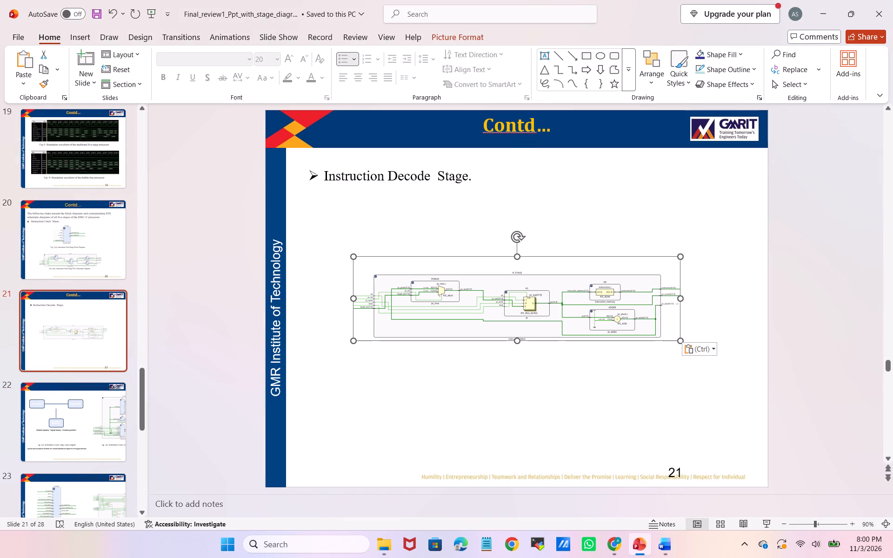
drag(528, 295, 506, 223)
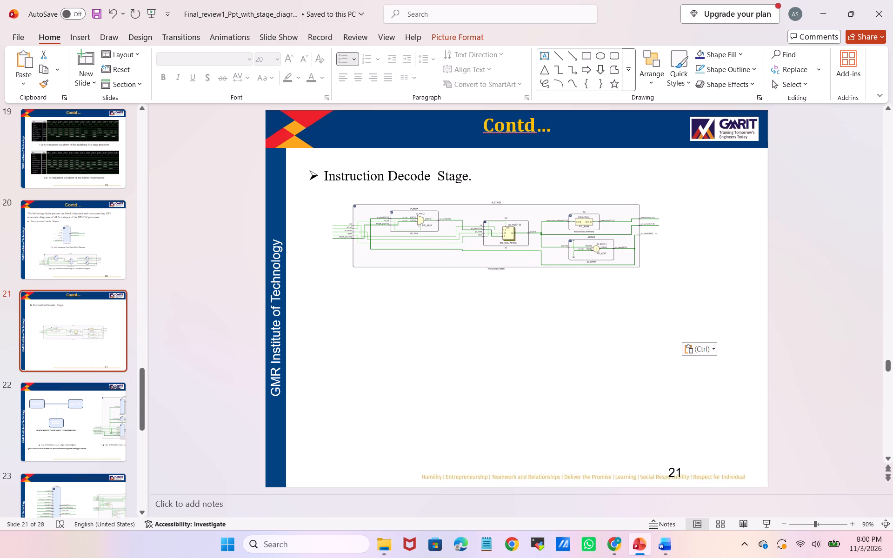
drag(506, 223, 507, 222)
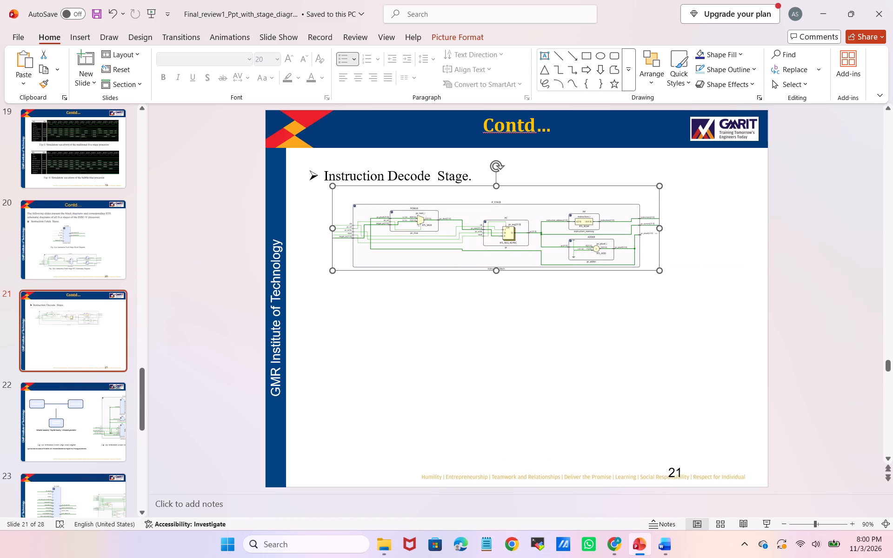
click(438, 174)
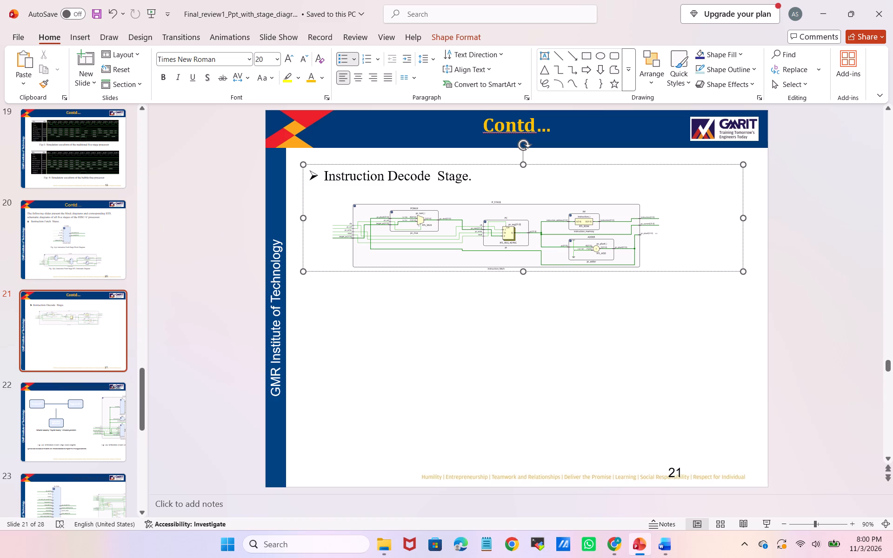
Delete the existing RTL schematic picture above the Fig. 1(b) caption on slide 20.
click(80, 231)
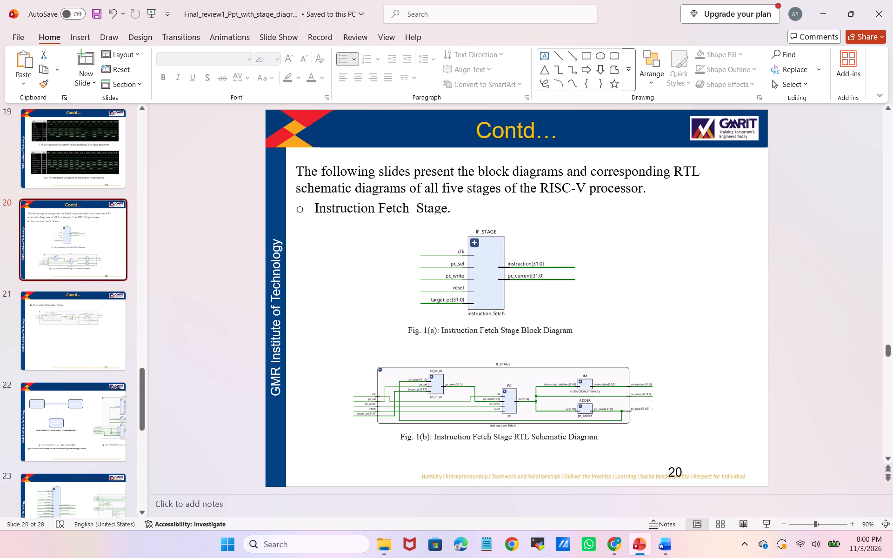
click(480, 395)
key(BackSpace)
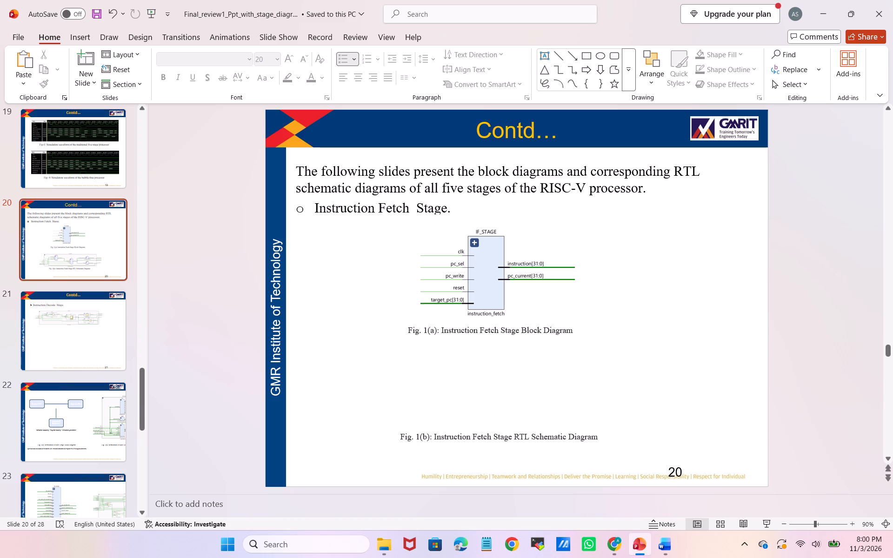
Copy the detailed IF_STAGE schematic from slide 21 onto slide 20 and position it between the Fig. 1(a) and Fig. 1(b) captions.
click(87, 332)
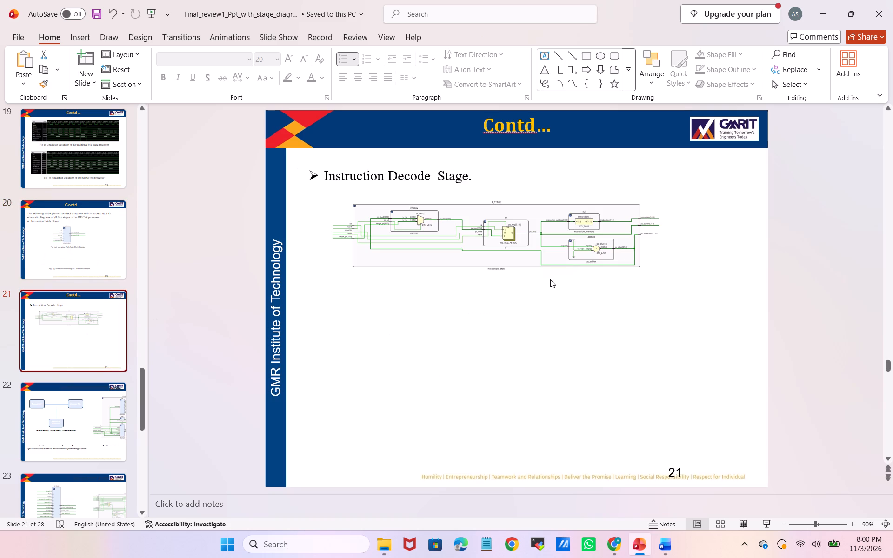
click(541, 250)
right_click(541, 250)
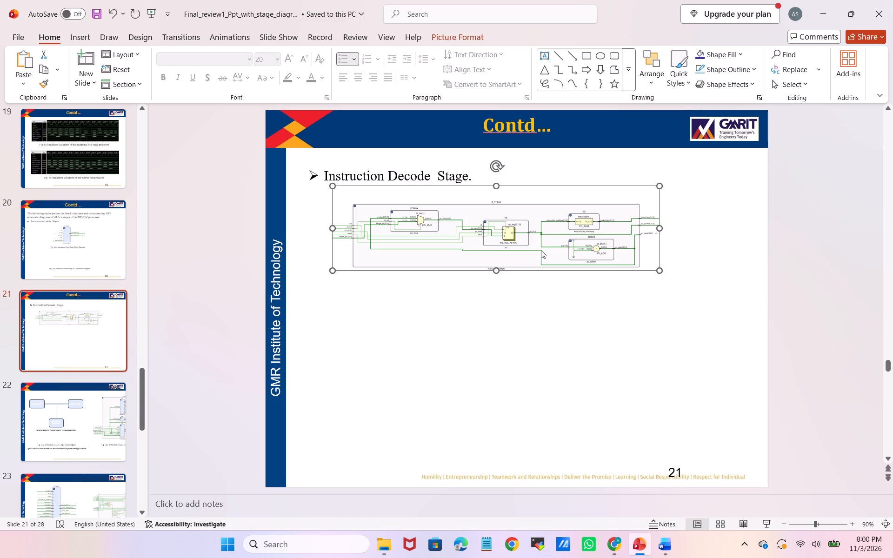
click(590, 296)
click(87, 267)
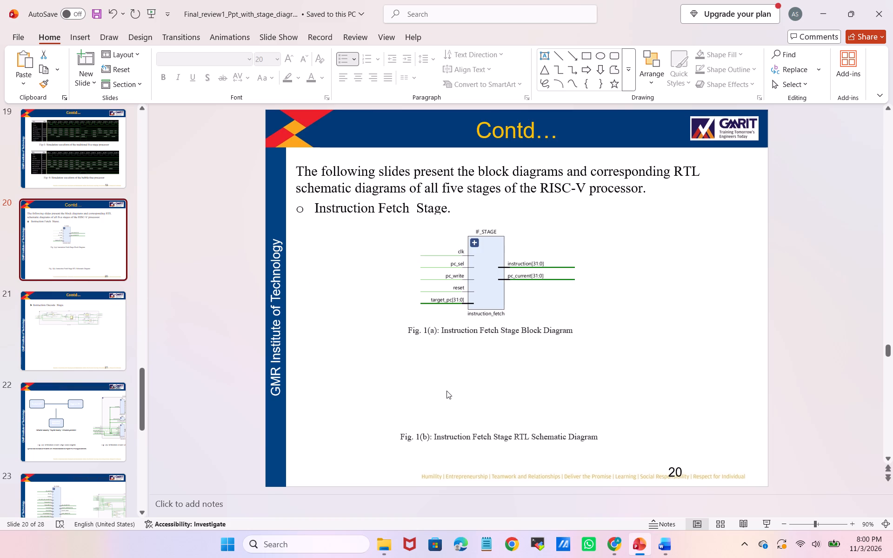
click(449, 390)
double_click(477, 392)
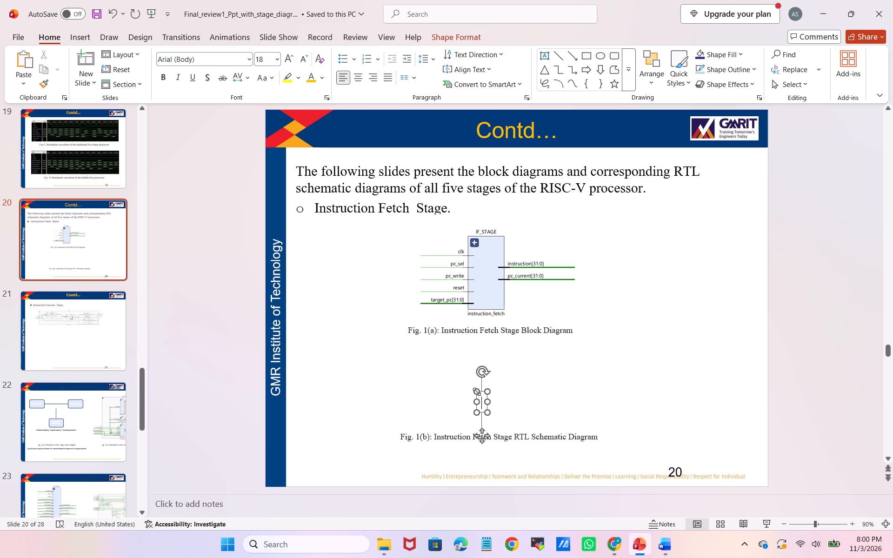
key(ctrl+v)
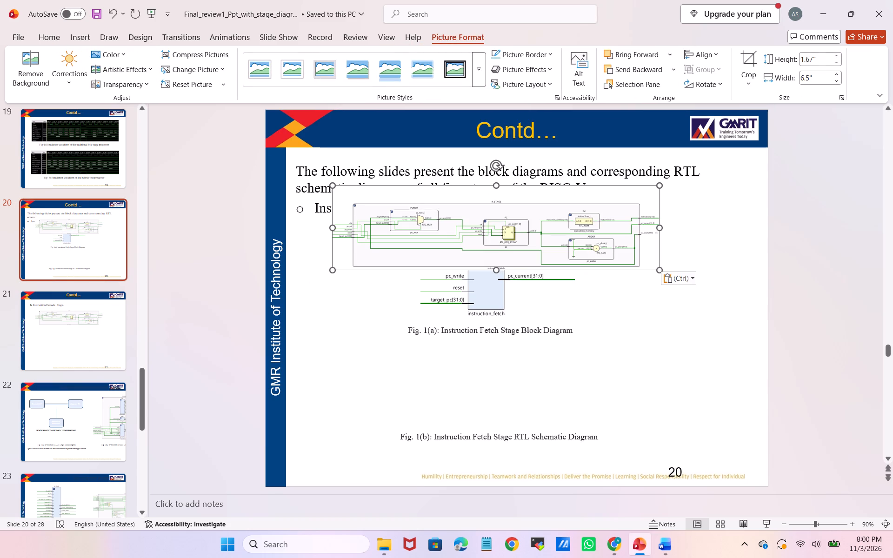
drag(503, 224, 524, 375)
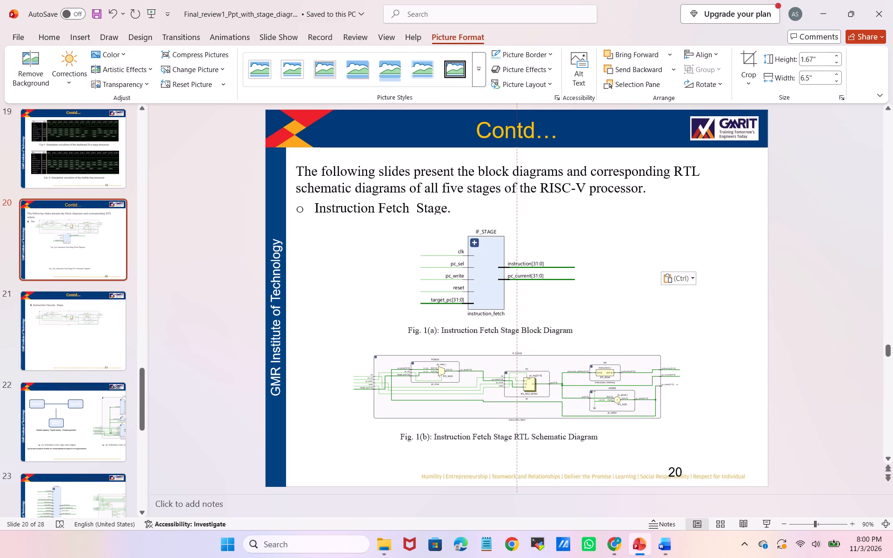
drag(524, 375, 513, 375)
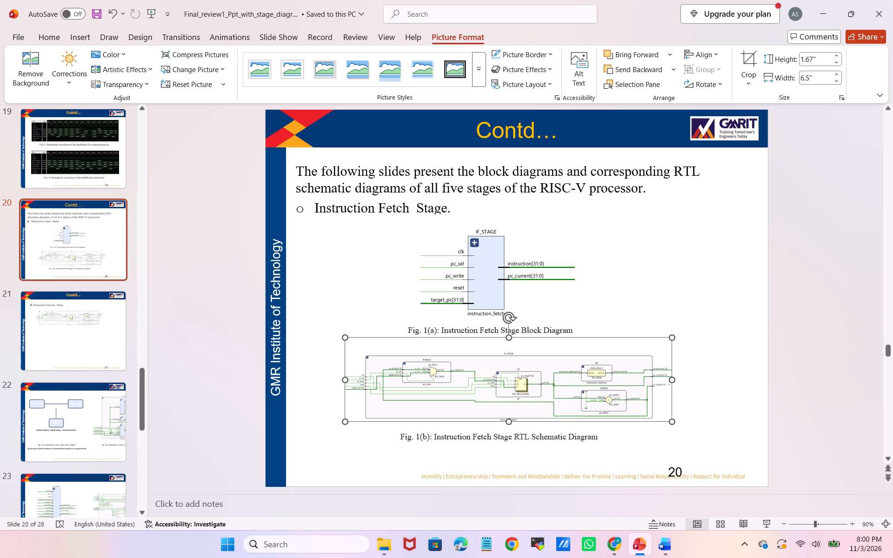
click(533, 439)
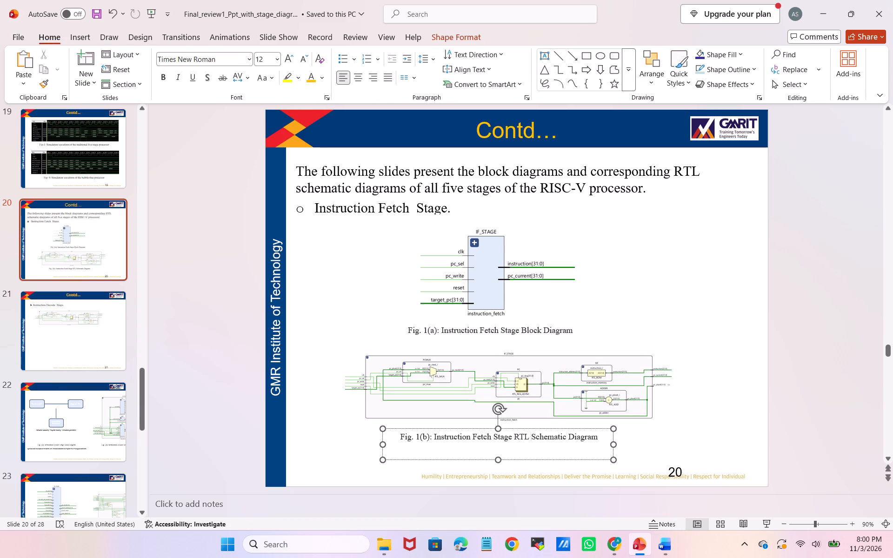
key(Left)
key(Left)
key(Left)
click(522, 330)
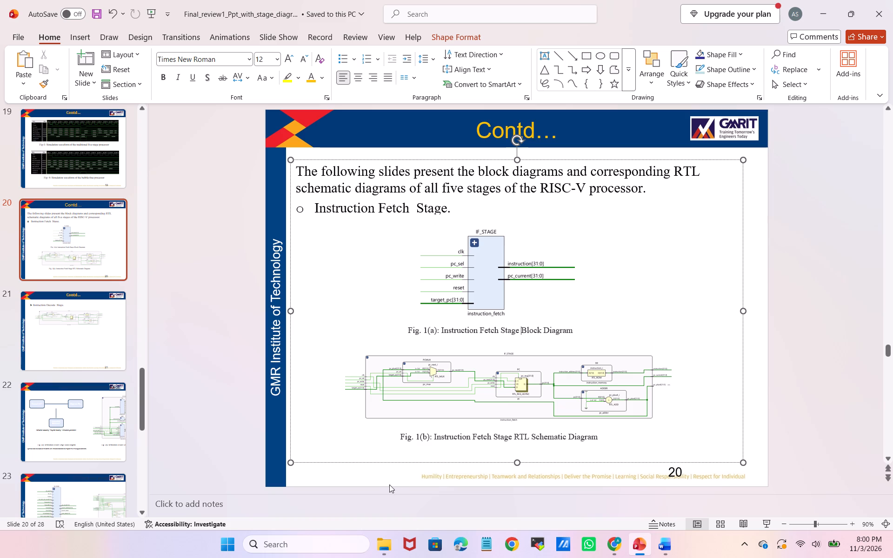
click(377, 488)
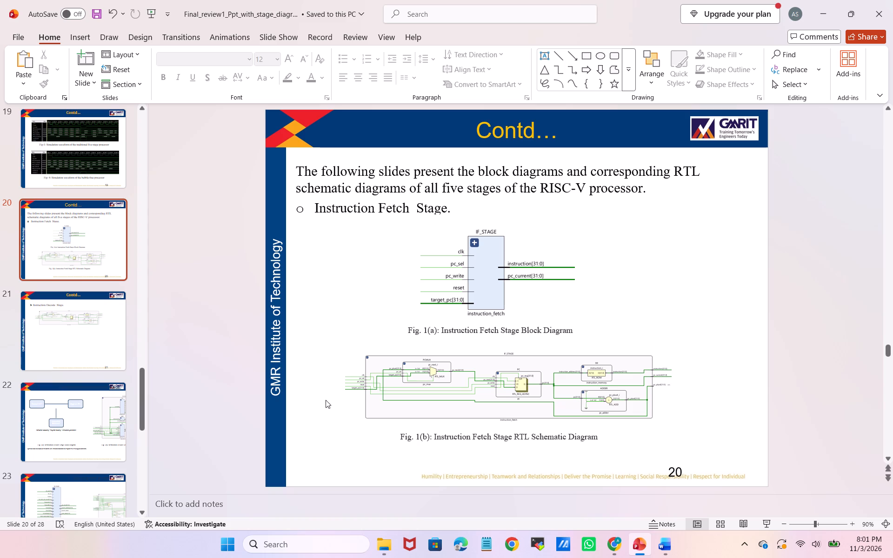
Delete only the IF_STAGE schematic picture from slide 21, keeping the slide and its stage bullet.
click(69, 334)
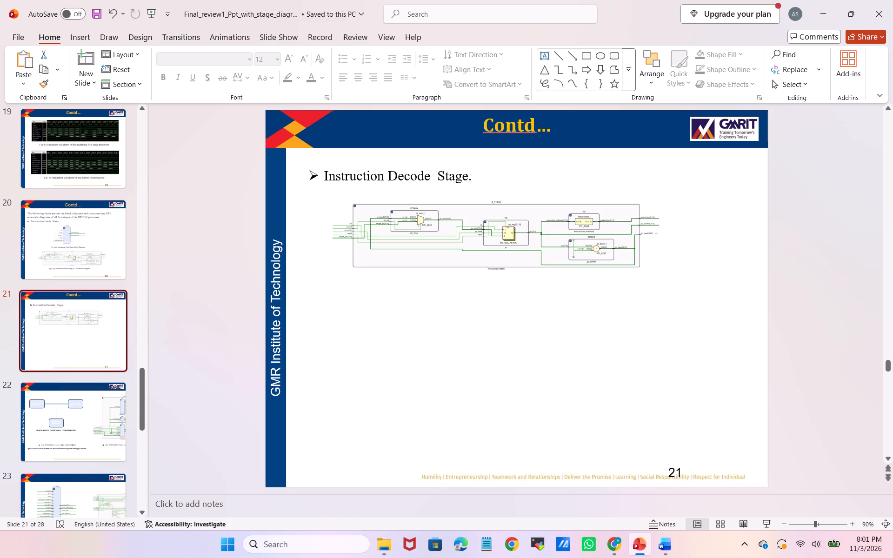
key(Delete)
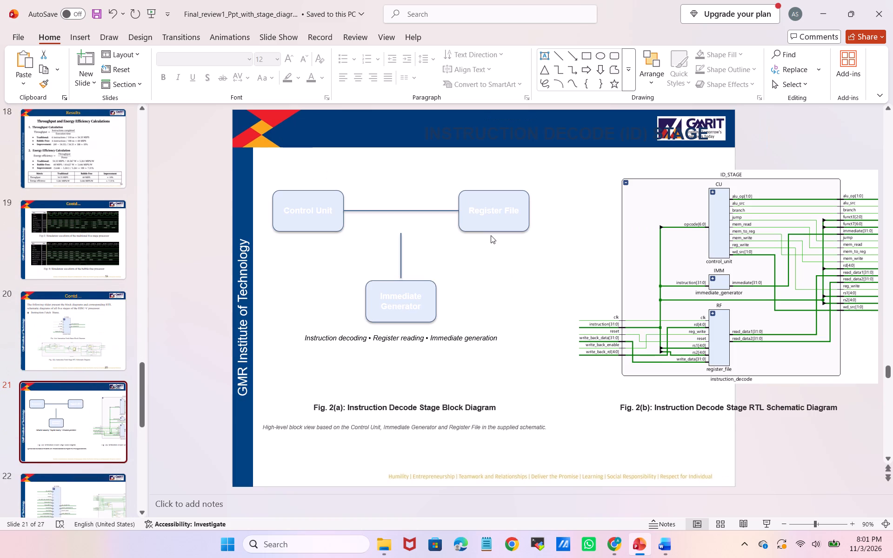
key(ctrl+z)
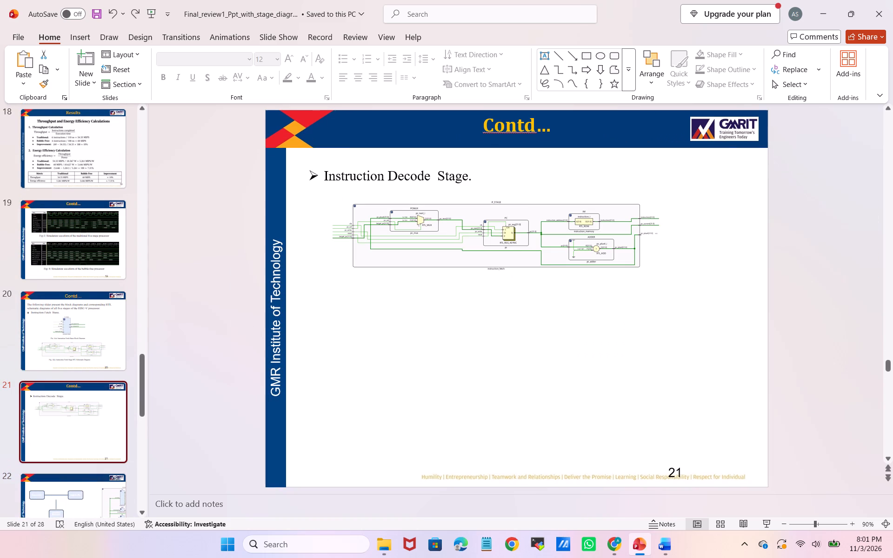
click(565, 234)
key(Delete)
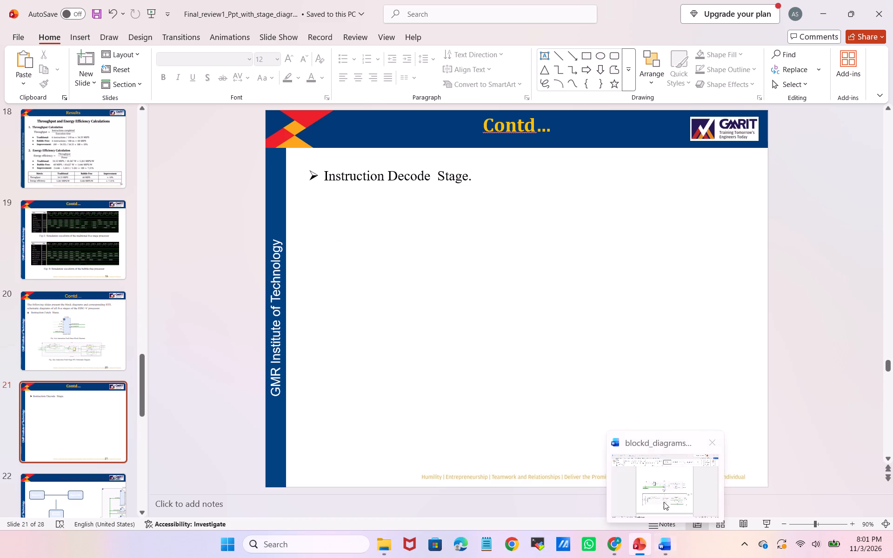
Switch to the blockd_diagrams document in Word and find and select the detailed ID_STAGE schematic.
click(666, 488)
scroll(518, 359, down, 2)
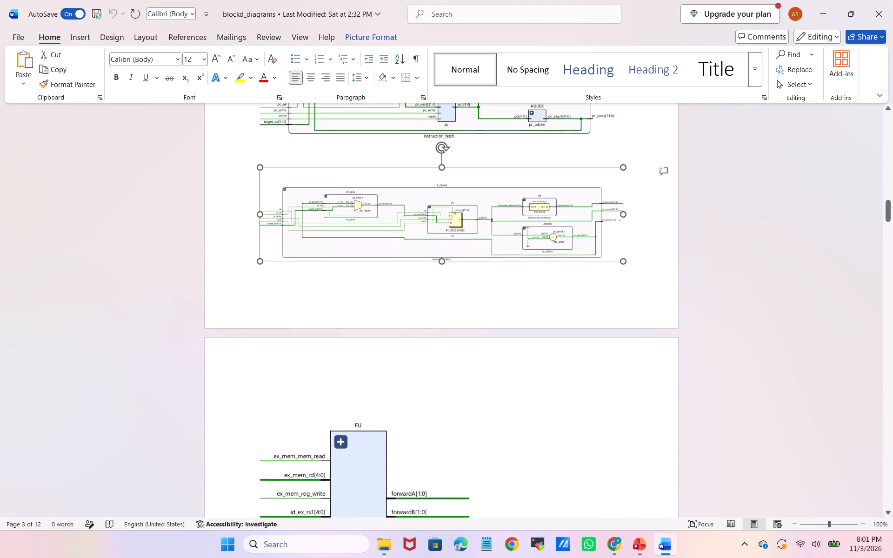
scroll(518, 359, down, 7)
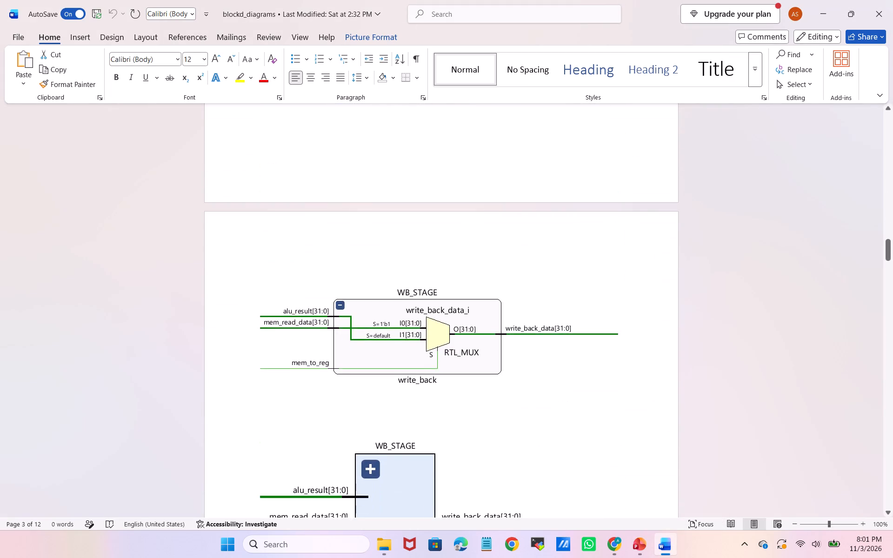
scroll(518, 359, down, 6)
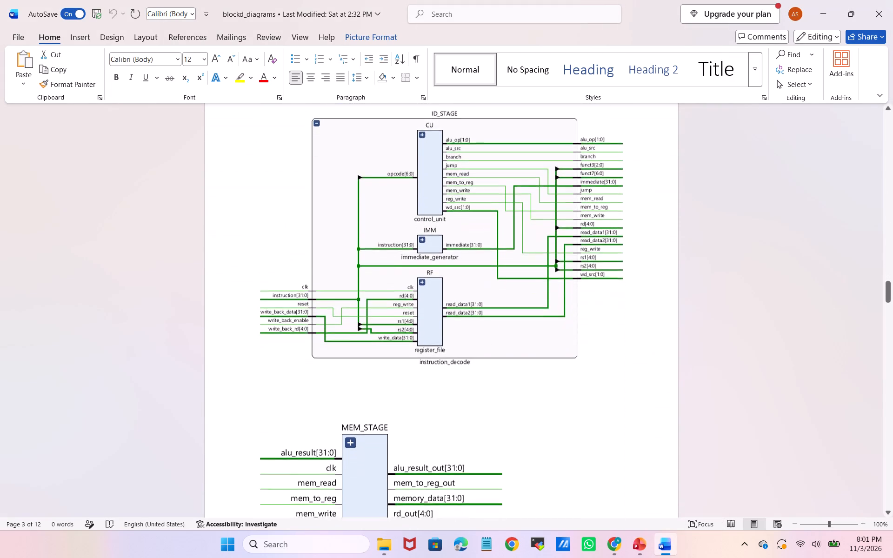
scroll(518, 359, down, 1)
scroll(518, 359, up, 1)
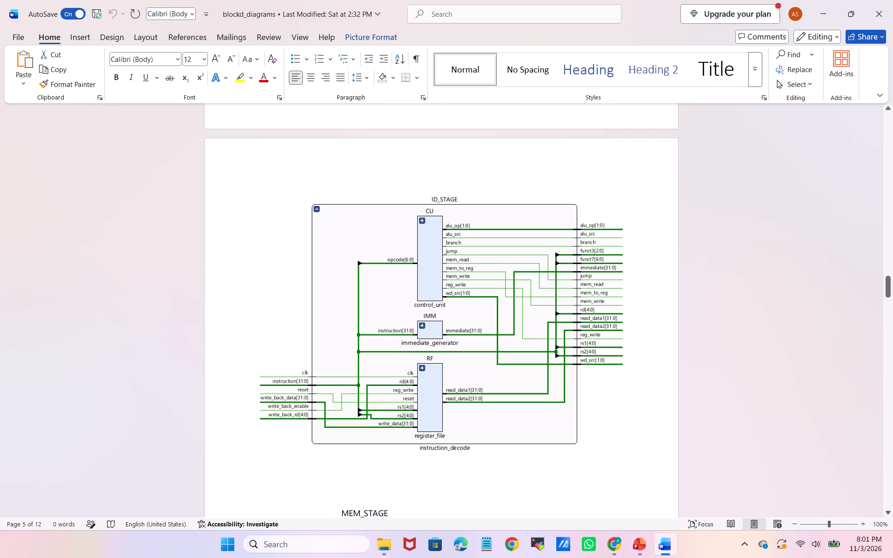
click(456, 277)
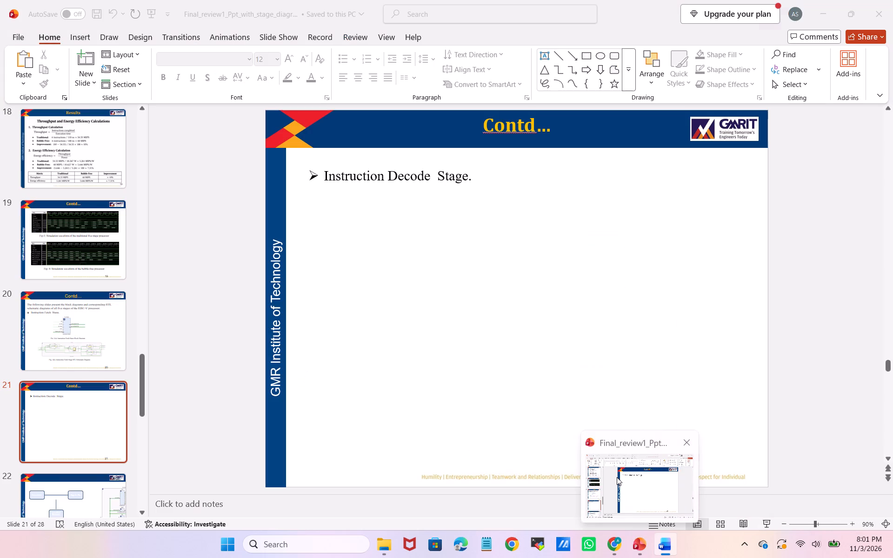
Switch back to PowerPoint, examine the processor block diagram on slide 15, and return to slide 21.
click(616, 477)
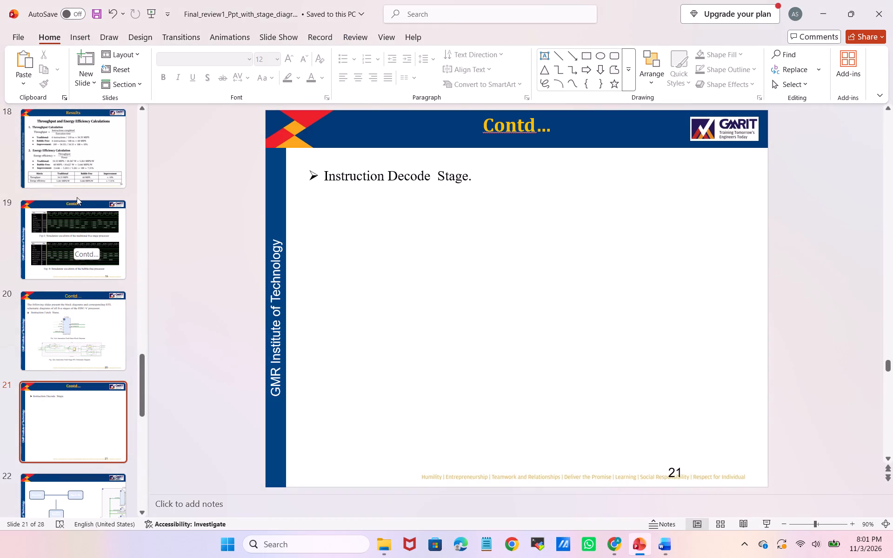
scroll(77, 197, up, 1)
click(72, 164)
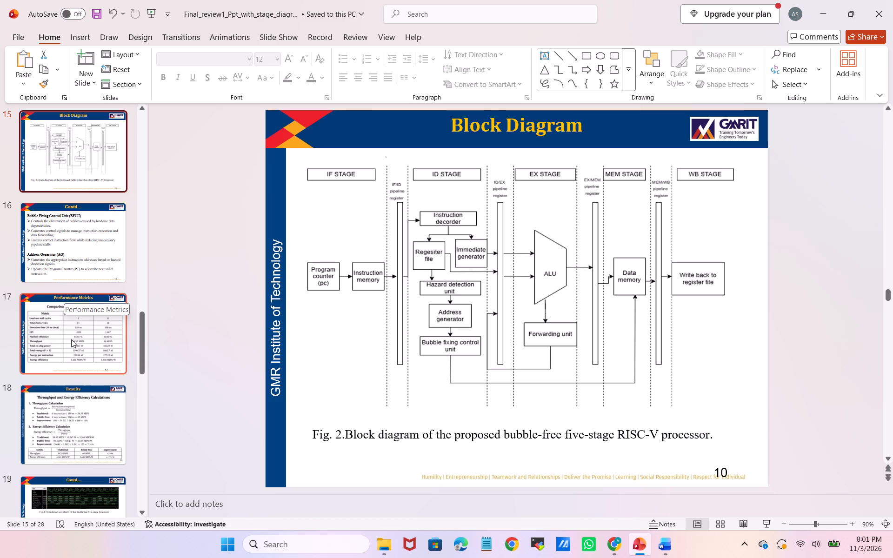
scroll(71, 339, down, 2)
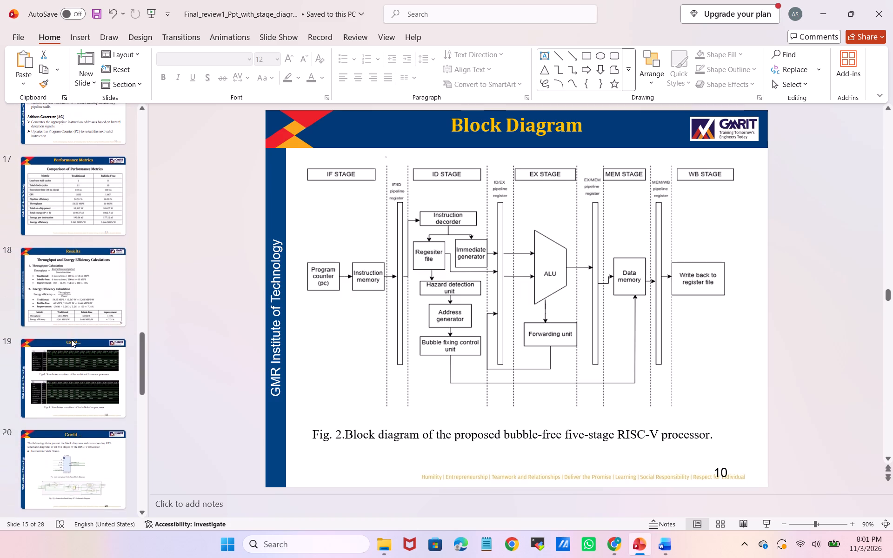
scroll(71, 339, down, 2)
scroll(71, 339, up, 1)
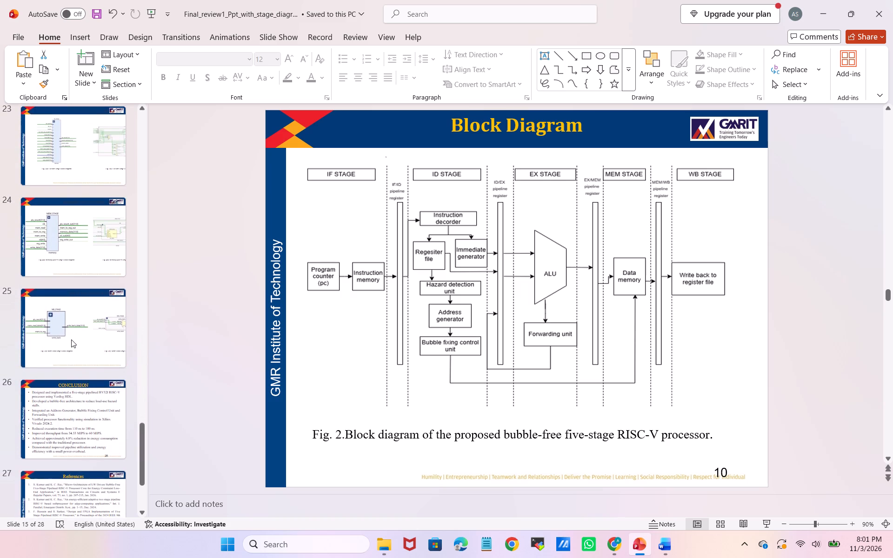
scroll(71, 339, up, 2)
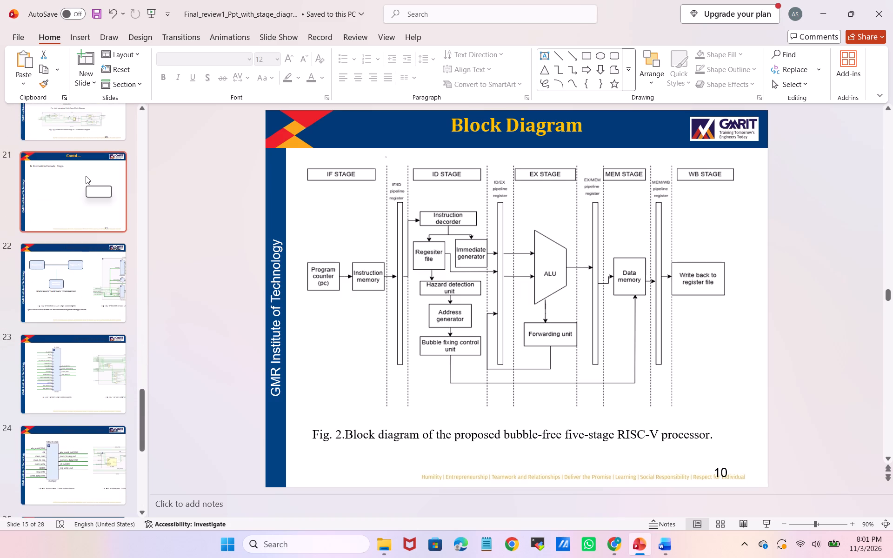
click(84, 171)
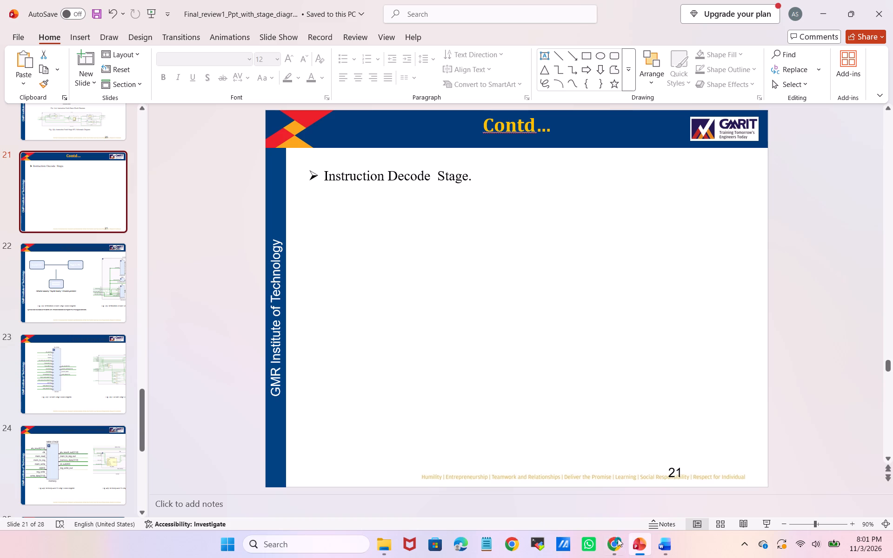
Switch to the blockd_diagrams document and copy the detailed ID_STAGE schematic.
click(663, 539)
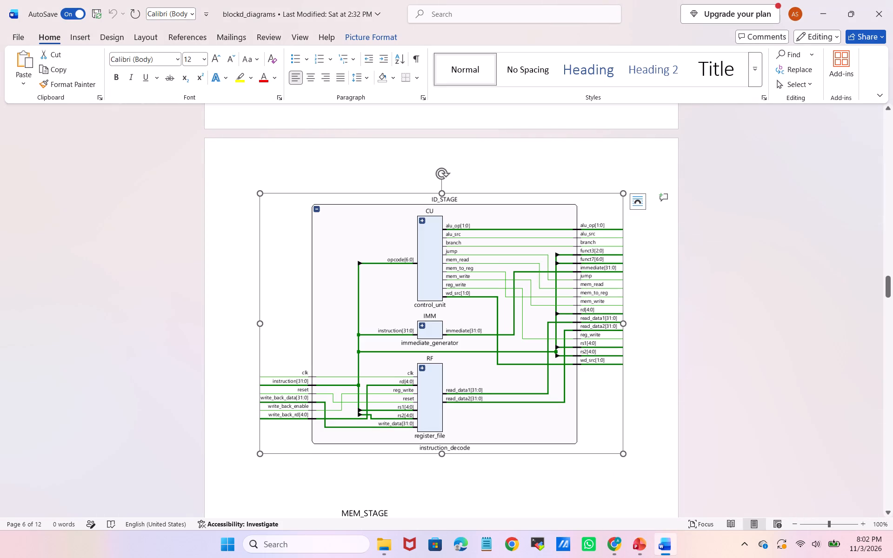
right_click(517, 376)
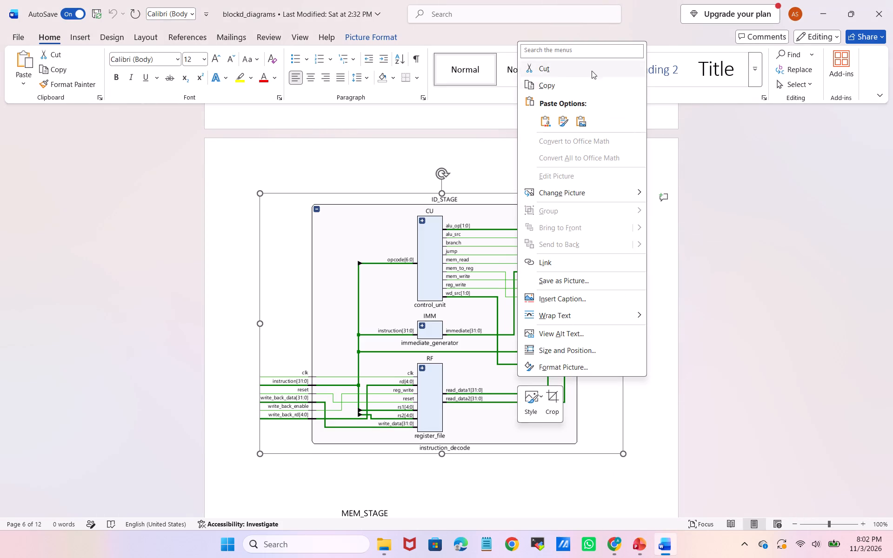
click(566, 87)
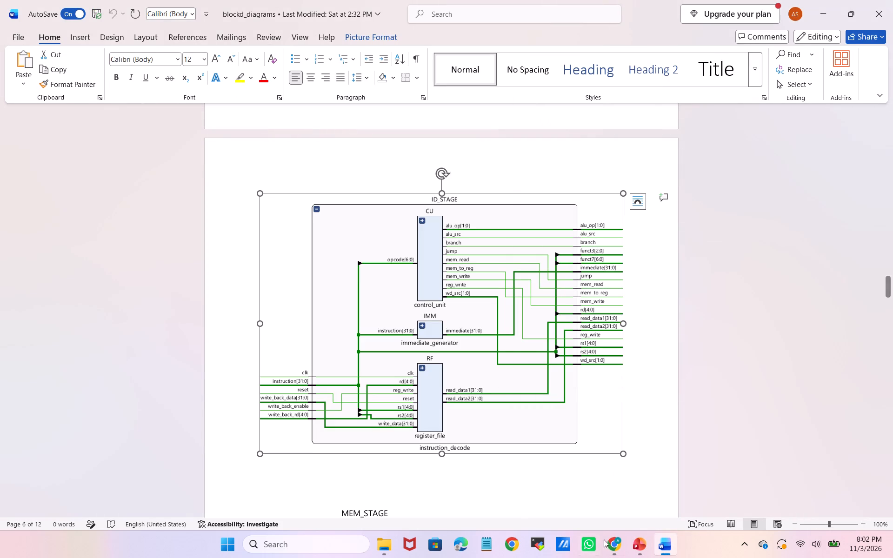
Find the collapsed IF_ID_STAGE block picture further down the blockd_diagrams document and copy it.
scroll(475, 394, down, 1)
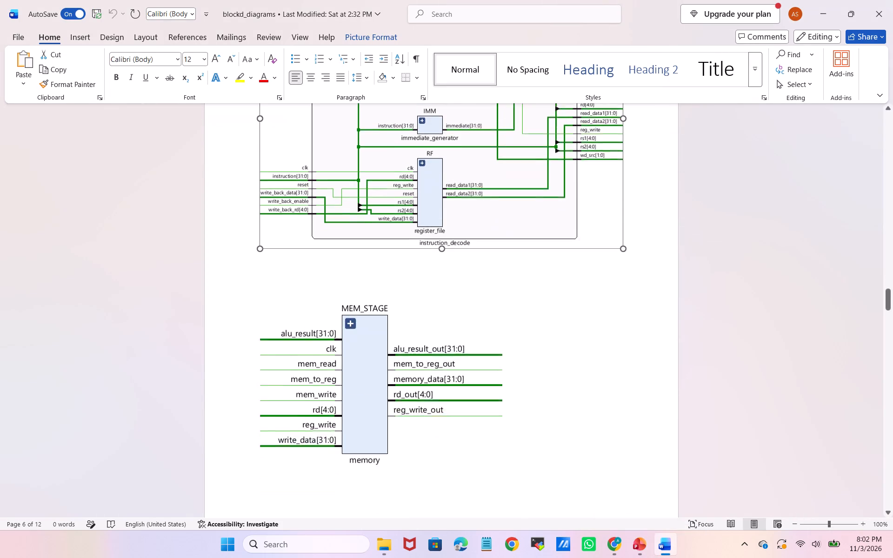
scroll(475, 394, down, 4)
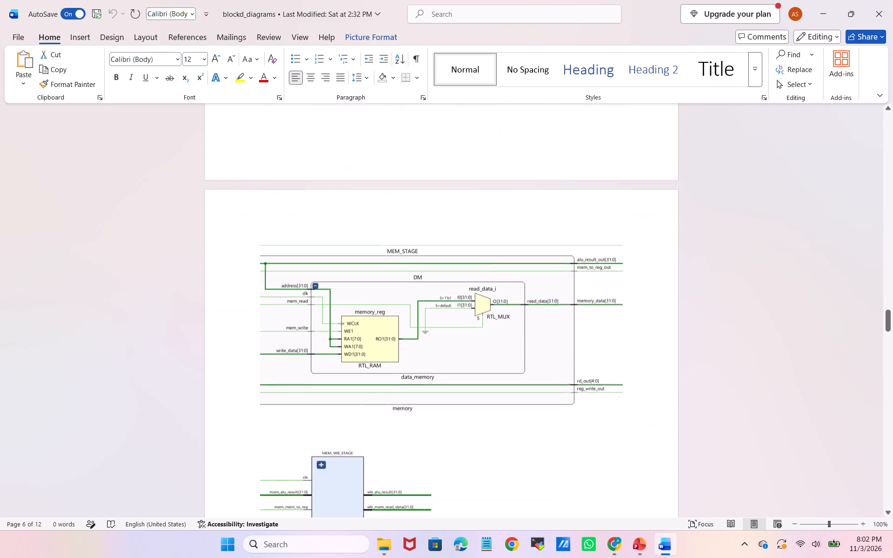
scroll(475, 394, down, 6)
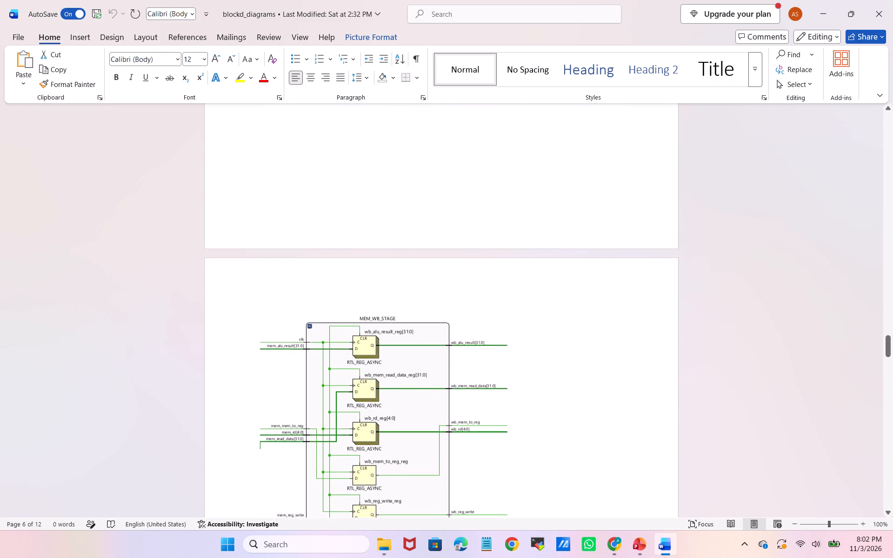
scroll(475, 394, down, 3)
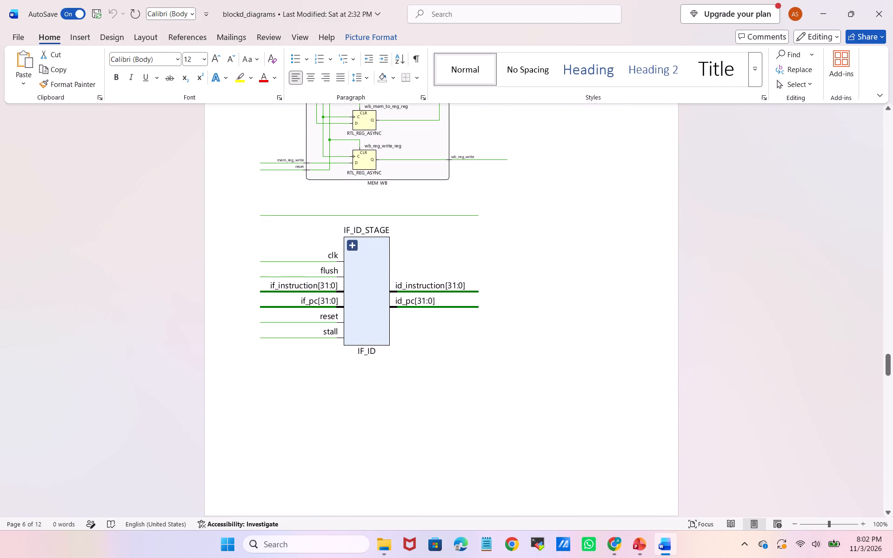
click(362, 295)
right_click(362, 295)
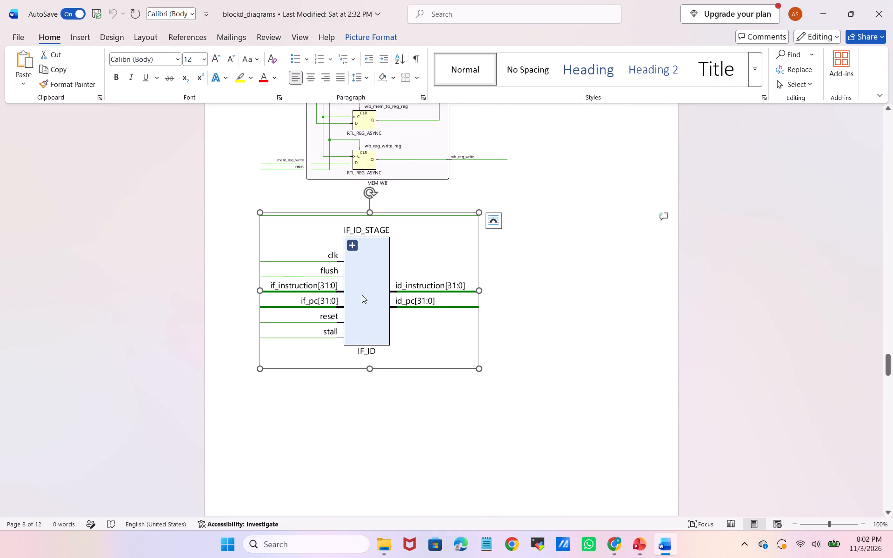
click(400, 241)
Switch to PowerPoint, paste the IF_ID_STAGE block onto slide 21, shrink it and place it just below the "Instruction Decode Stage." bullet.
click(644, 544)
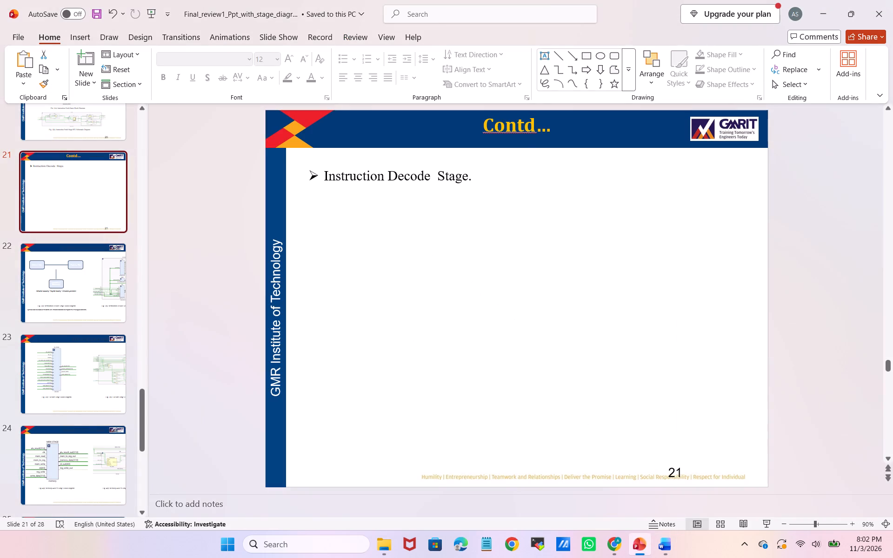
click(450, 228)
key(ctrl+v)
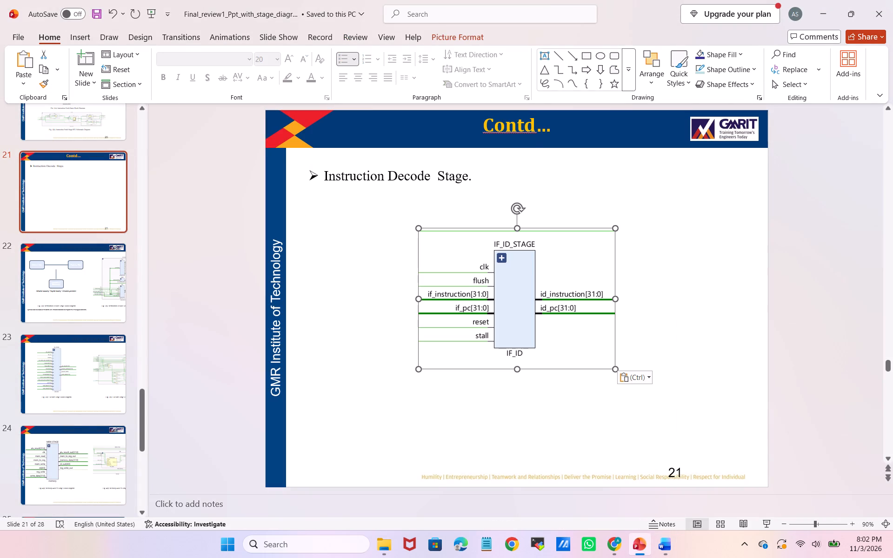
drag(617, 369, 569, 329)
drag(488, 288, 474, 258)
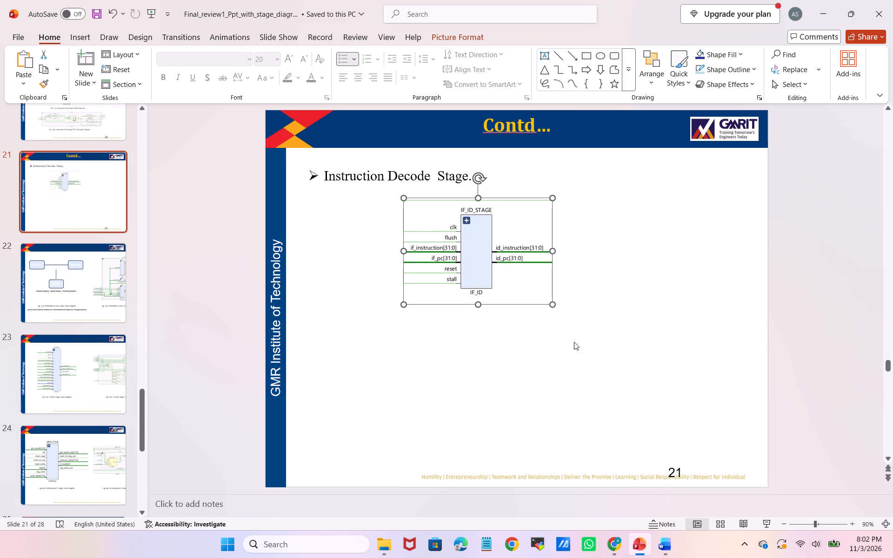
click(603, 330)
click(547, 297)
click(569, 306)
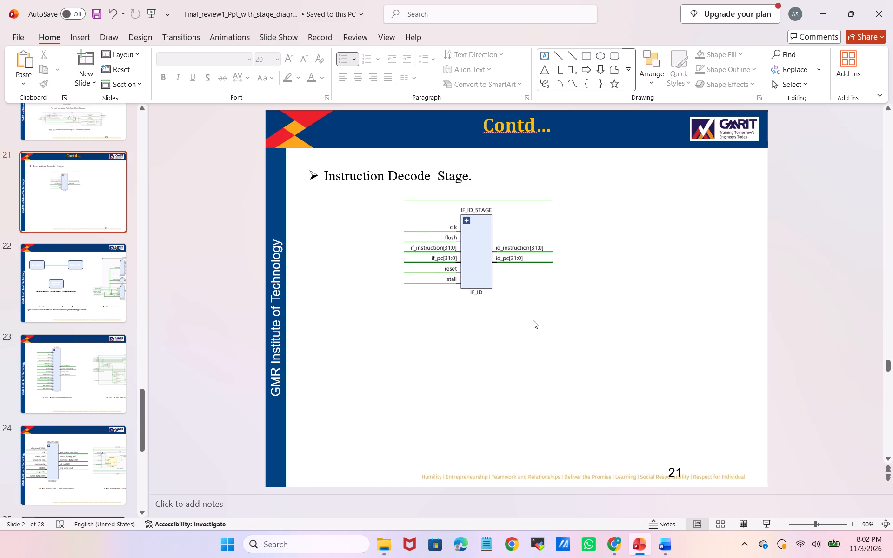
click(490, 317)
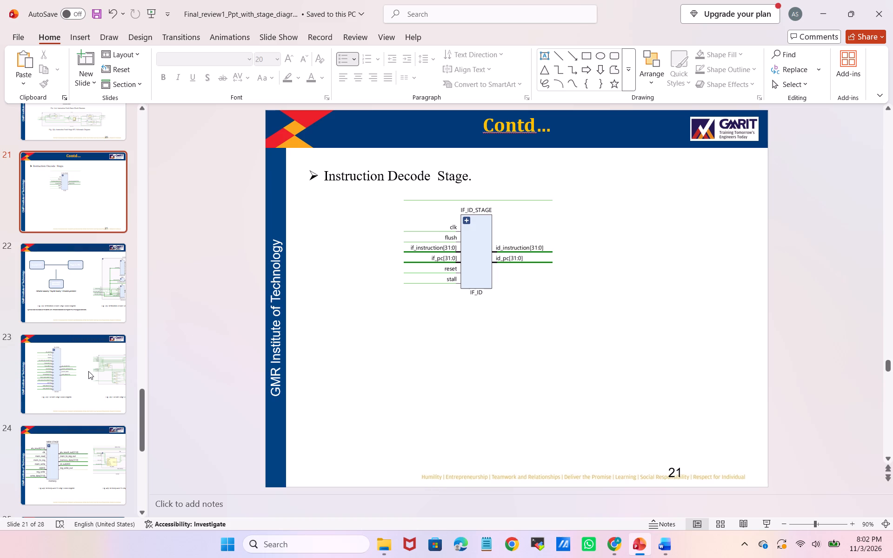
On slide 22, move the "Fig. 2(a): Instruction Decode Stage Block Diagram" caption slightly up and to the right.
click(85, 373)
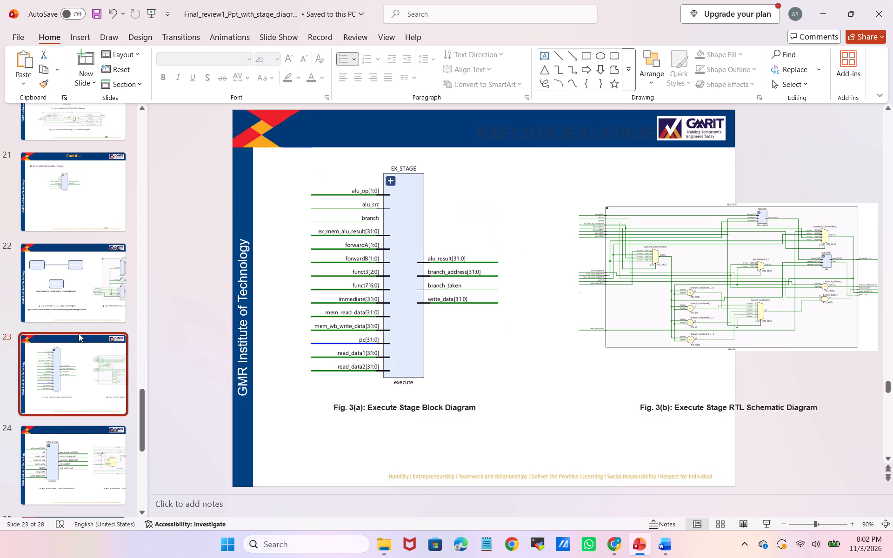
double_click(71, 295)
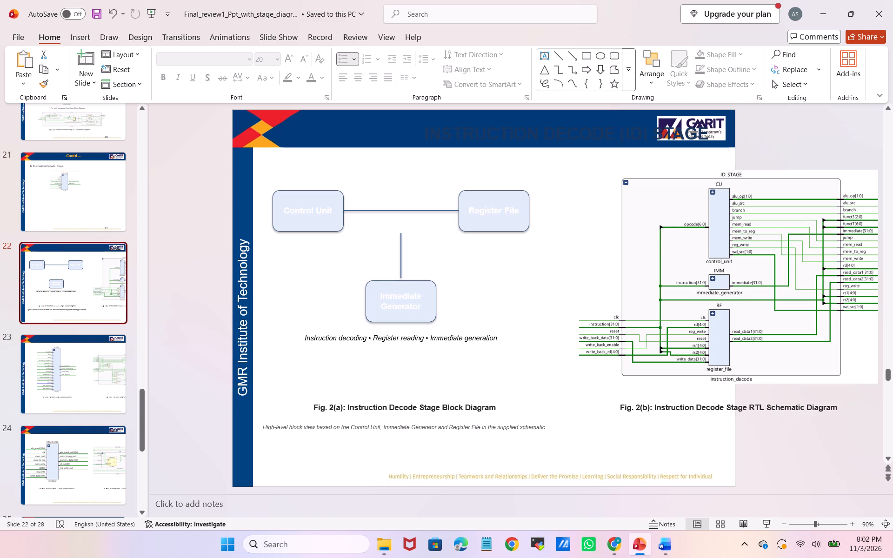
drag(497, 407, 491, 398)
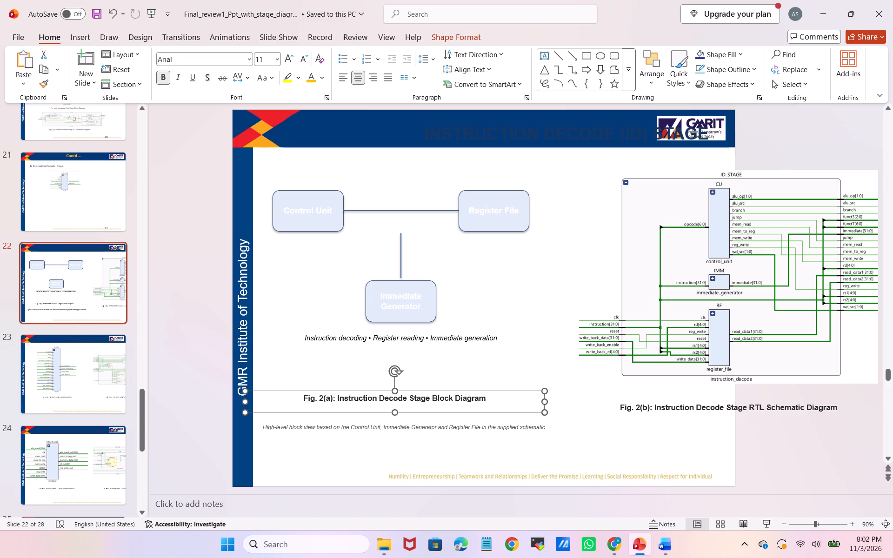
drag(303, 396, 369, 393)
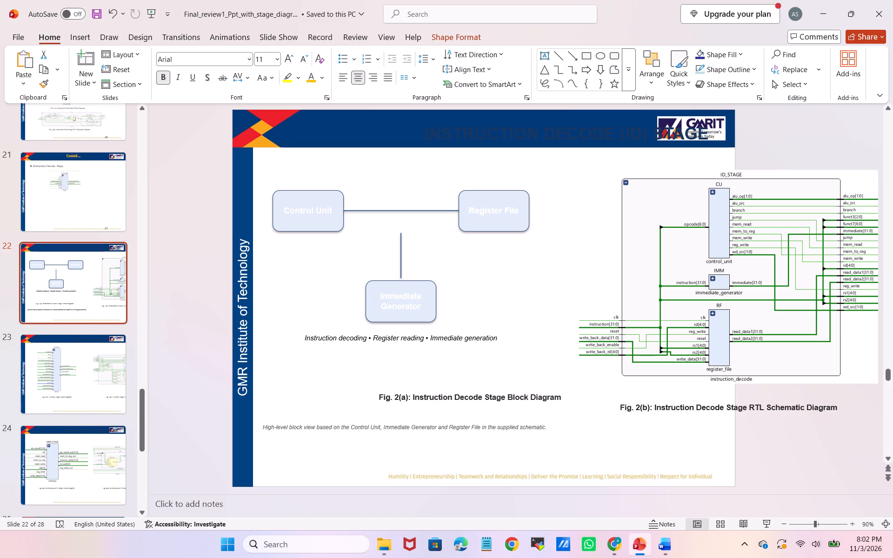
drag(369, 393, 329, 387)
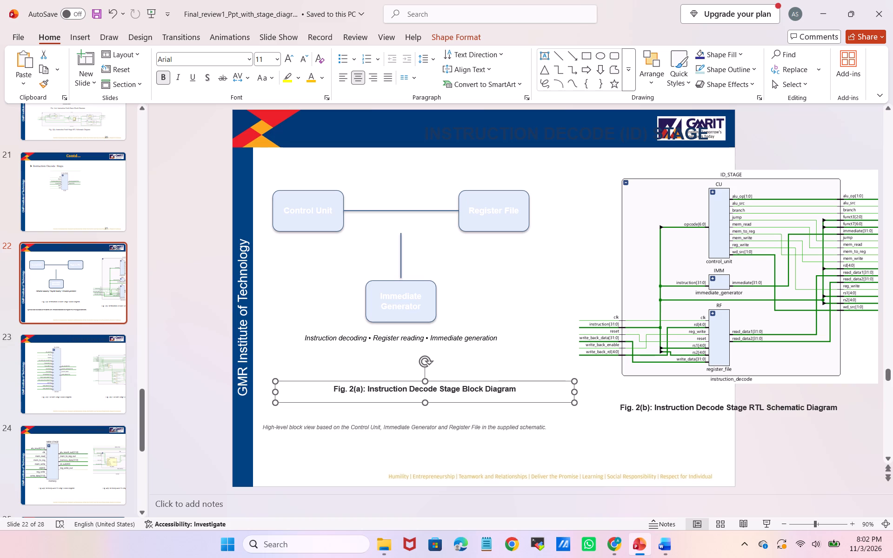
On slide 22, copy the full caption text "Fig. 2(a): Instruction Decode Stage Block Diagram".
click(520, 391)
key(ctrl+a)
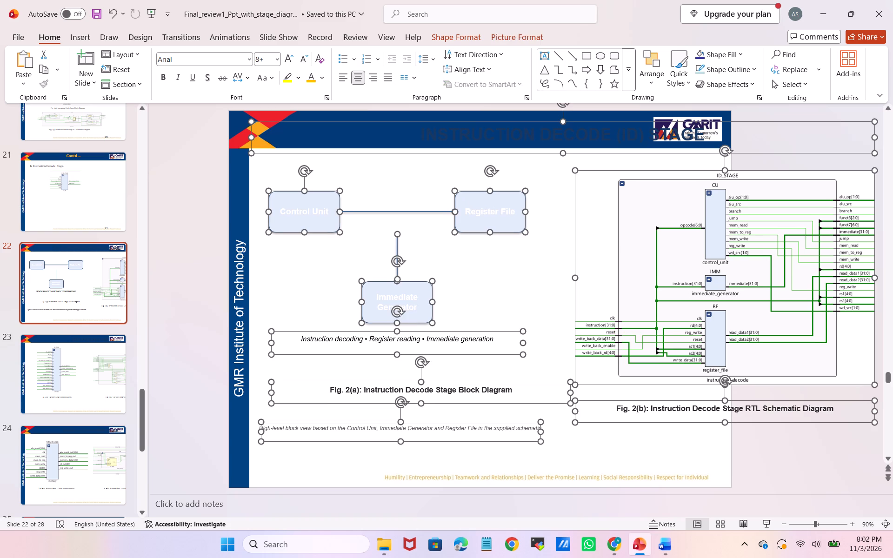
click(495, 395)
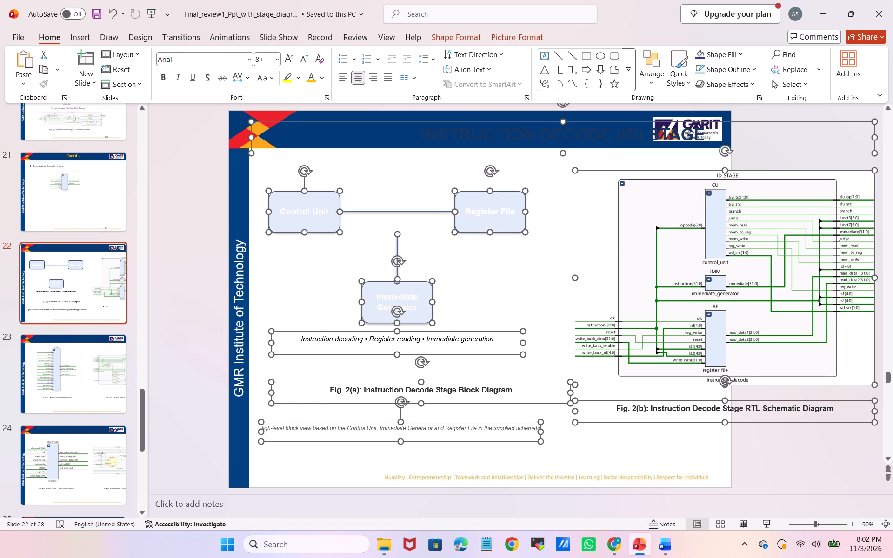
double_click(478, 385)
click(519, 389)
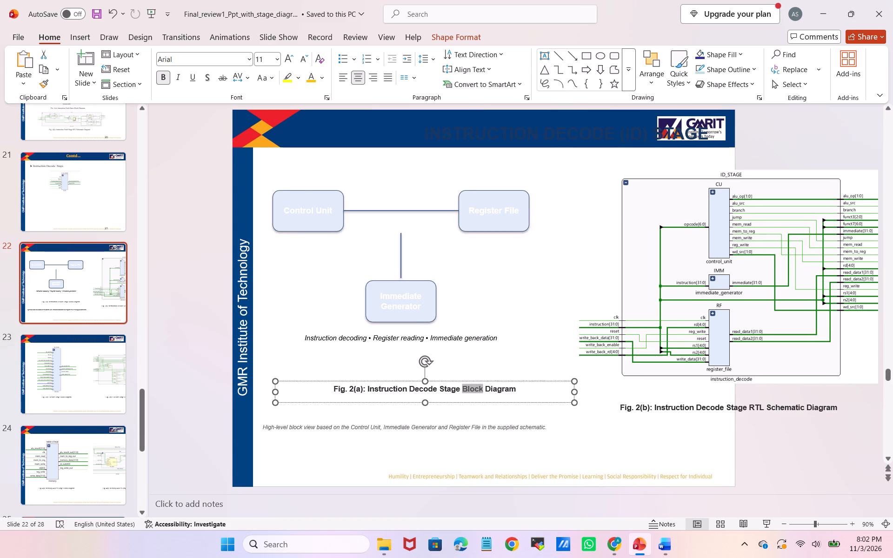
drag(473, 385, 336, 382)
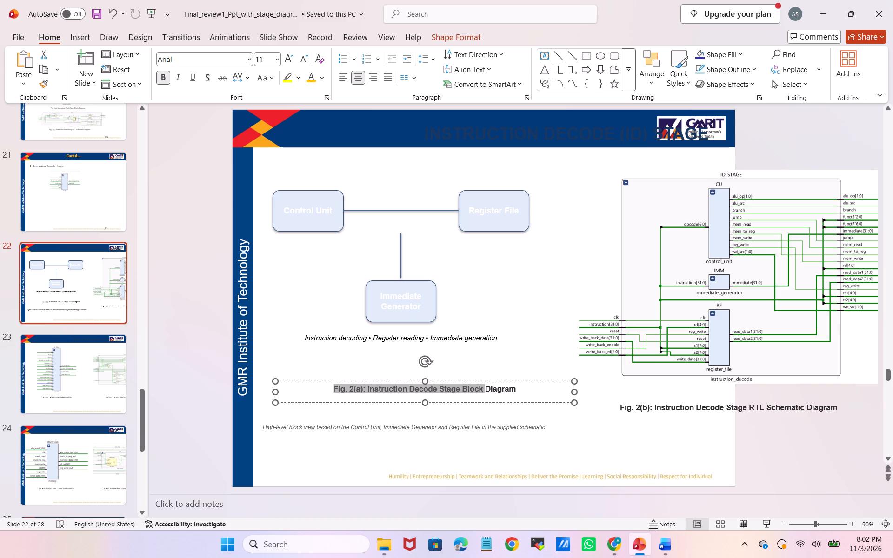
drag(336, 382, 556, 387)
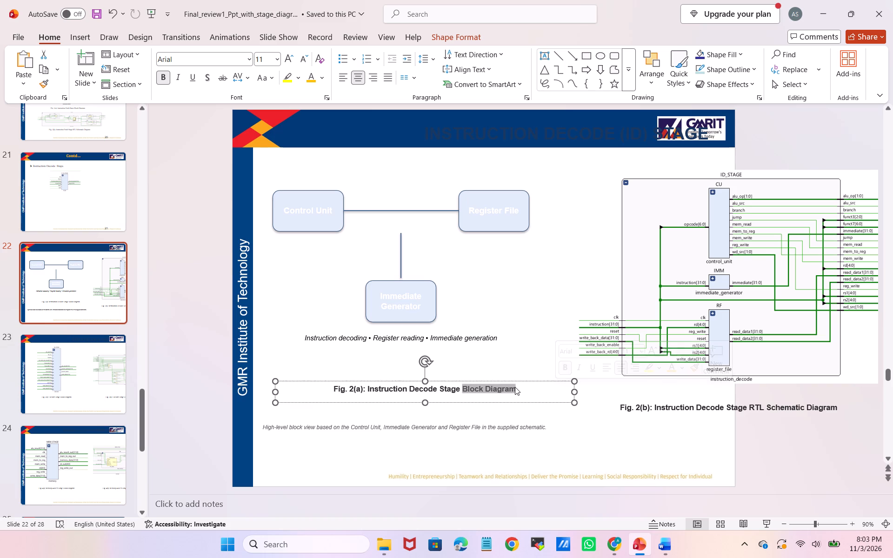
double_click(513, 387)
click(513, 387)
drag(513, 387, 479, 387)
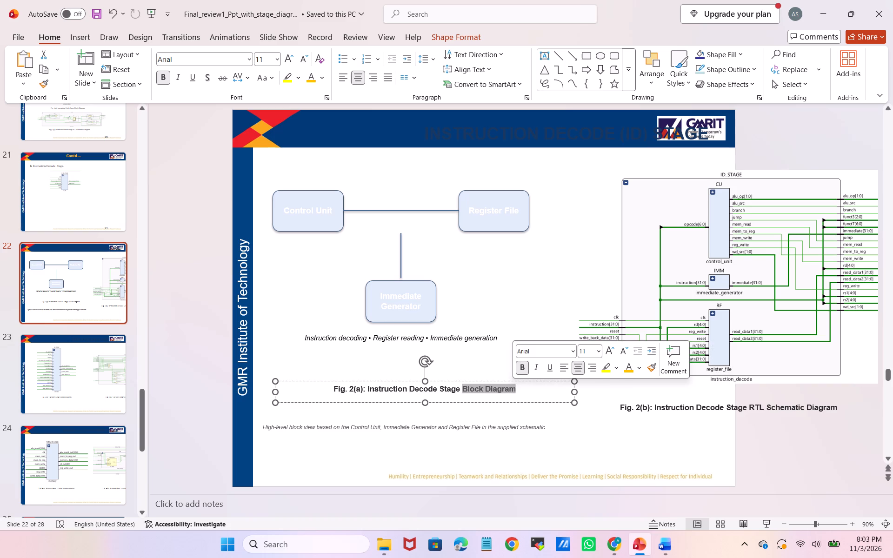
drag(479, 387, 335, 390)
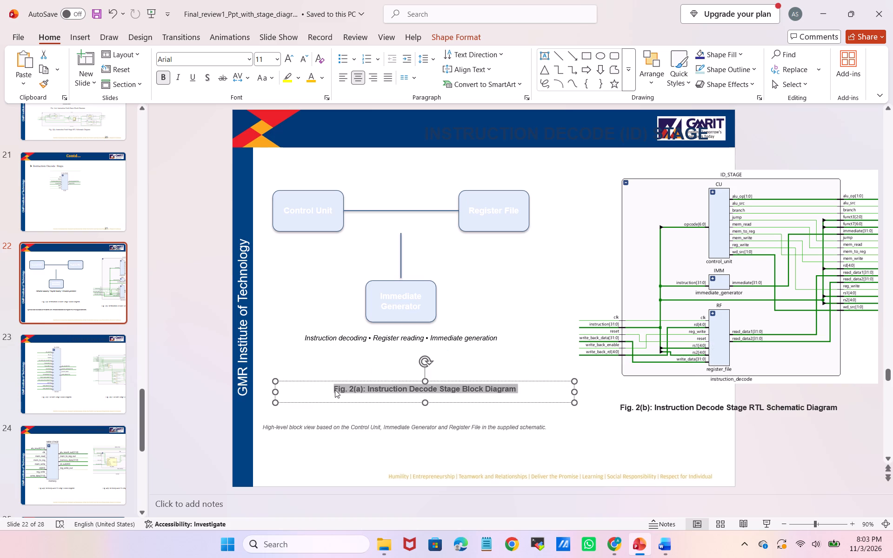
key(ctrl+c)
Paste the Fig. 2(a) caption onto slide 21 and narrow its text box so it sits just beneath the IF_ID_STAGE block.
double_click(68, 219)
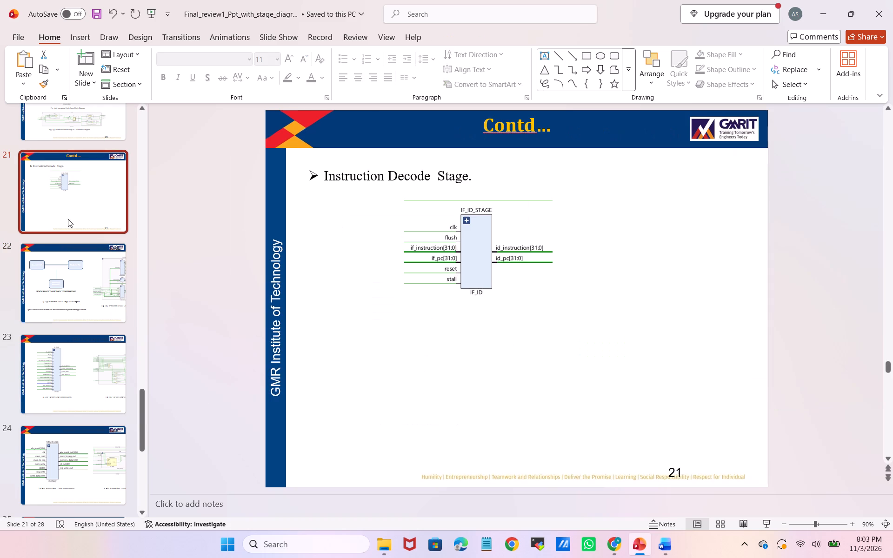
click(486, 325)
click(476, 277)
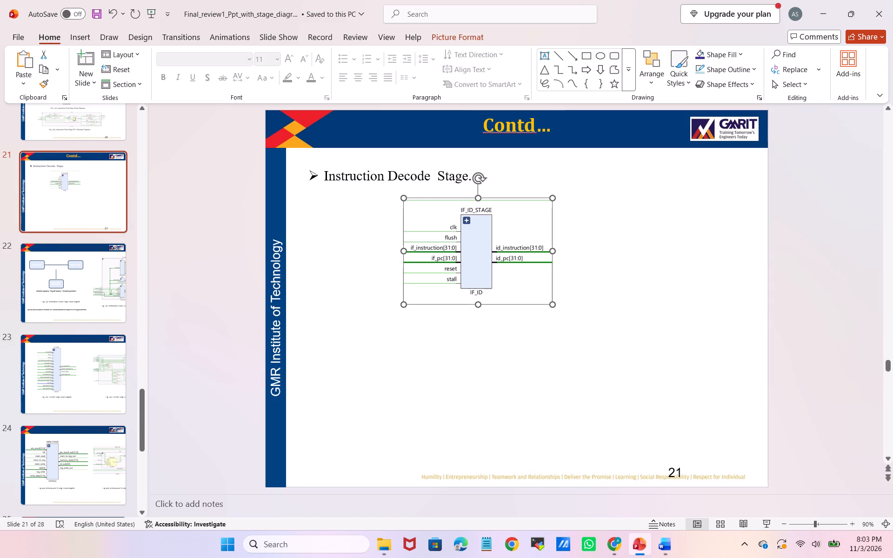
click(456, 321)
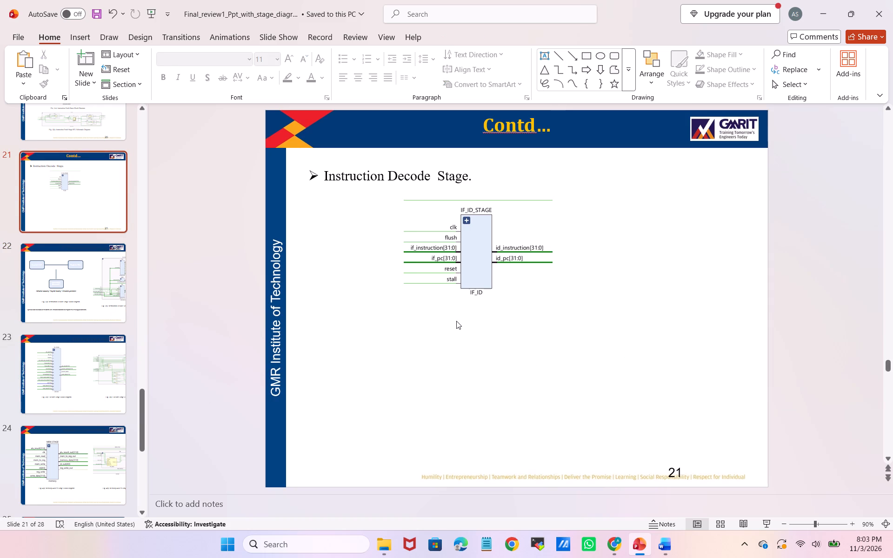
key(ctrl+v)
click(525, 296)
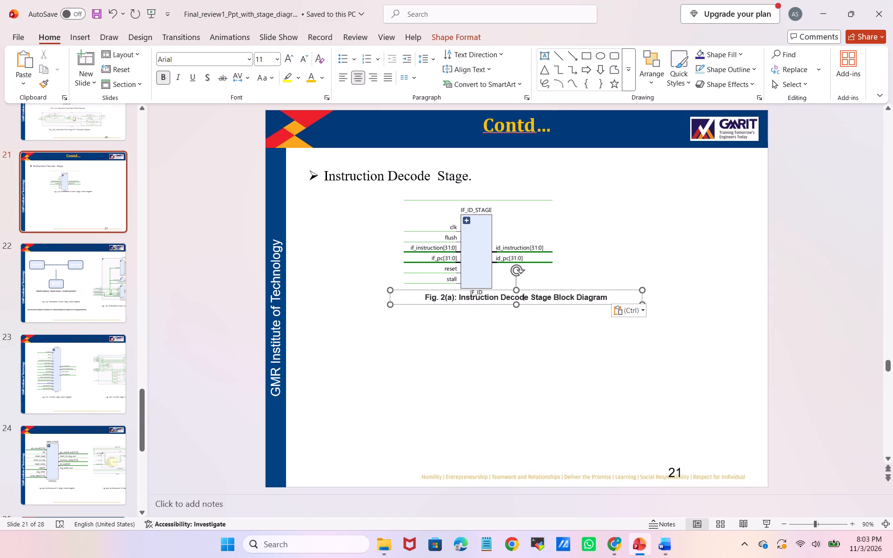
drag(641, 289, 580, 299)
Remove the bold from slide 21's Fig. 2(a) caption and set its font to Times New Roman.
drag(517, 314, 419, 303)
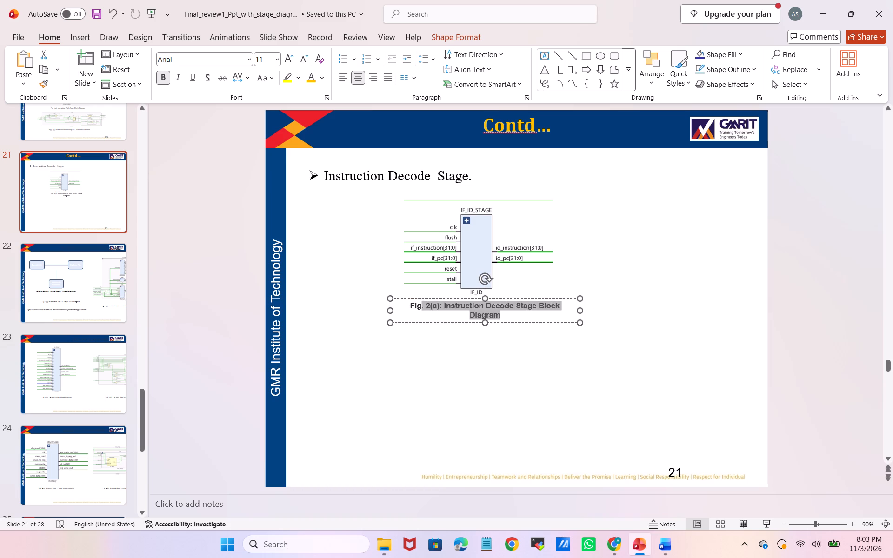
drag(419, 303, 406, 305)
click(416, 284)
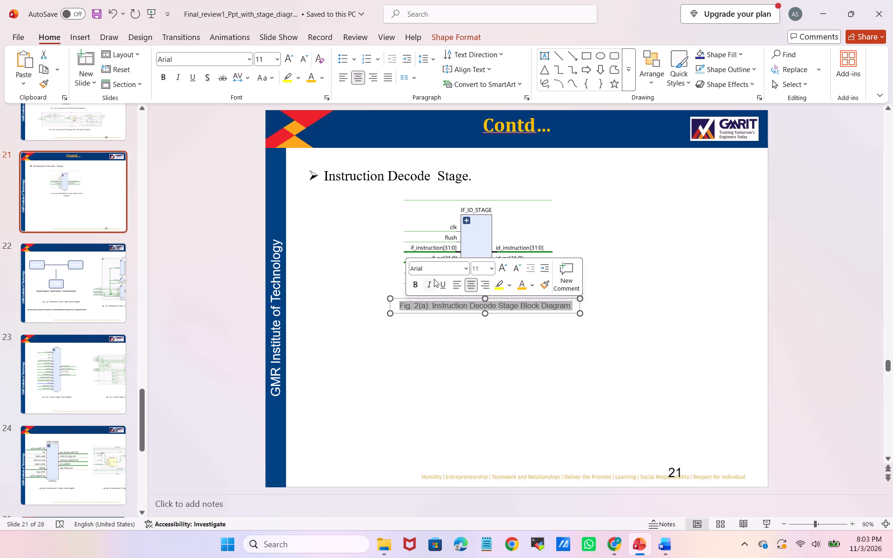
click(469, 269)
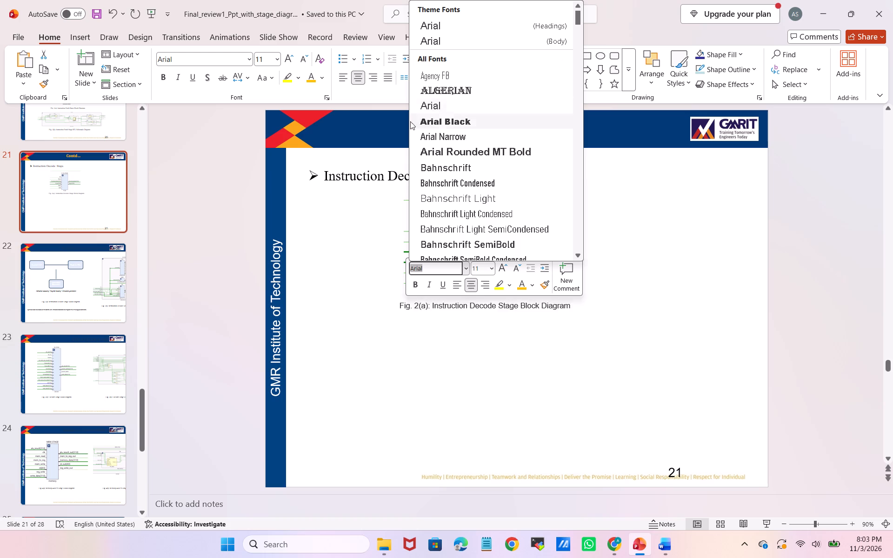
key(BackSpace)
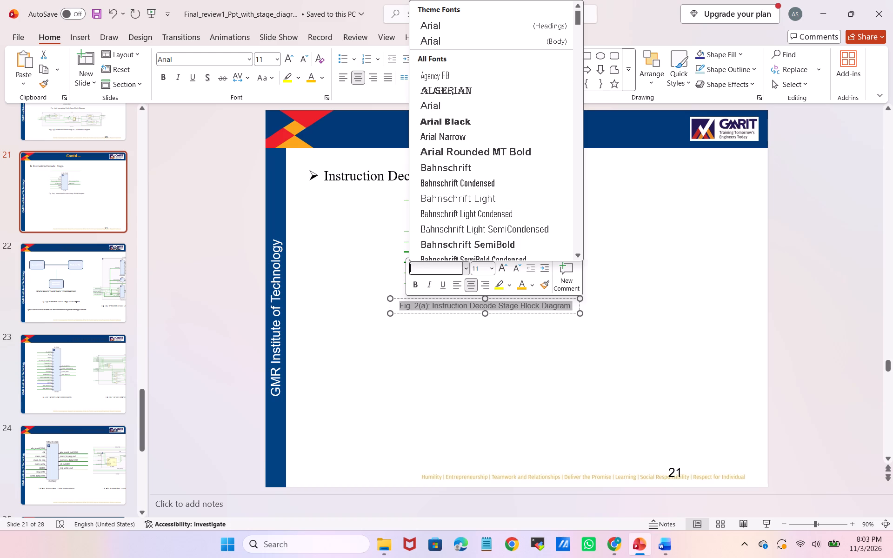
text(times)
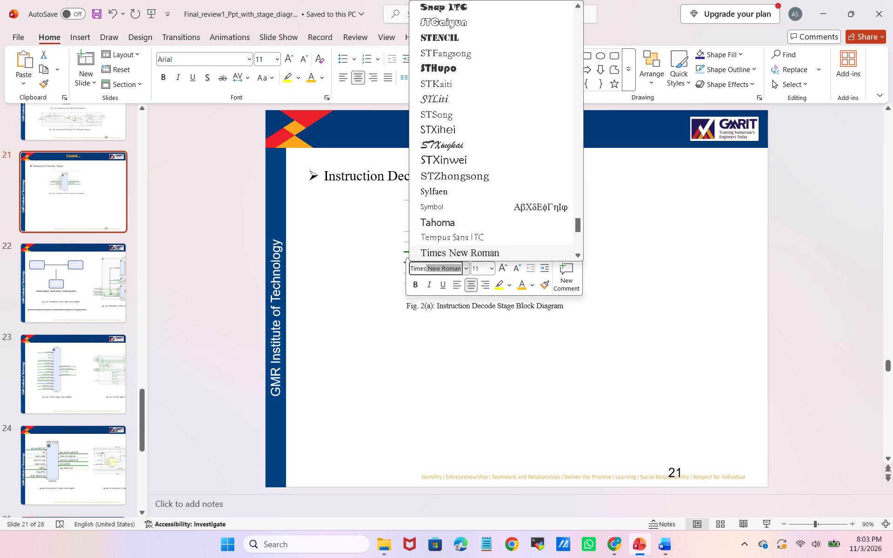
key(Return)
click(396, 333)
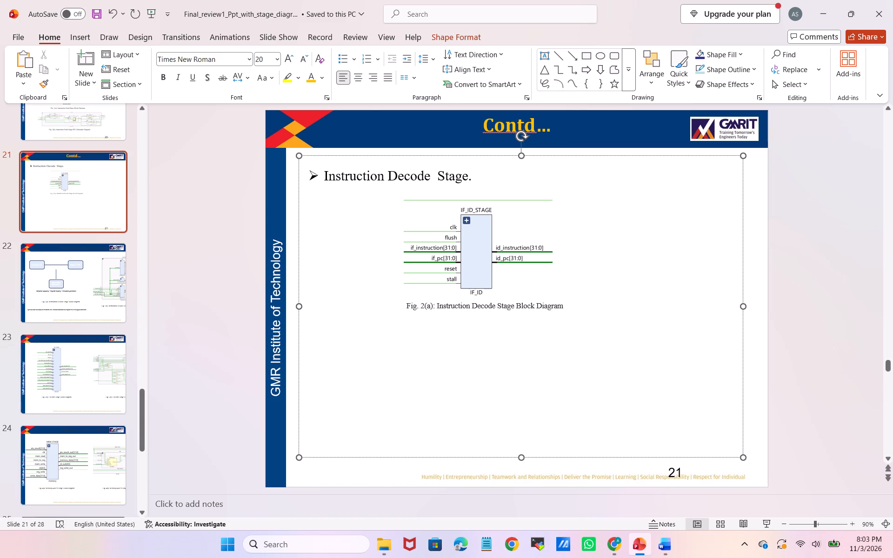
click(576, 310)
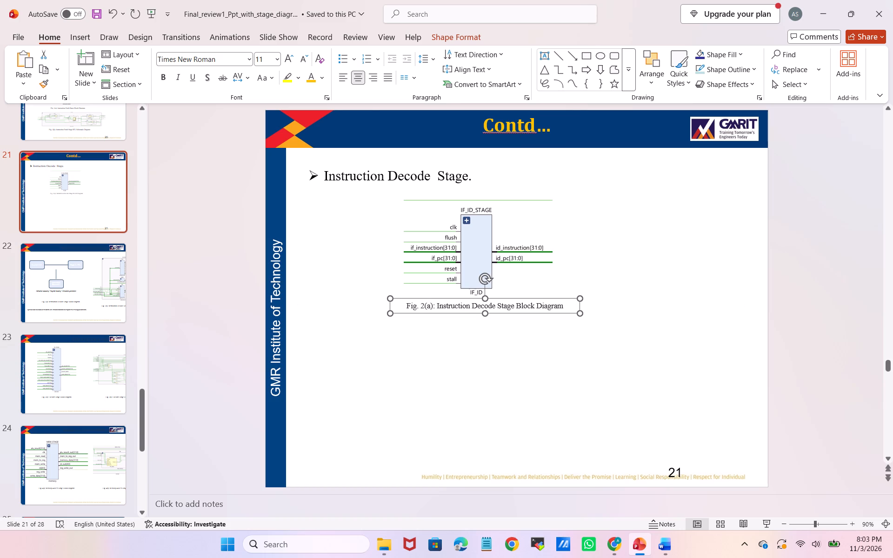
click(598, 313)
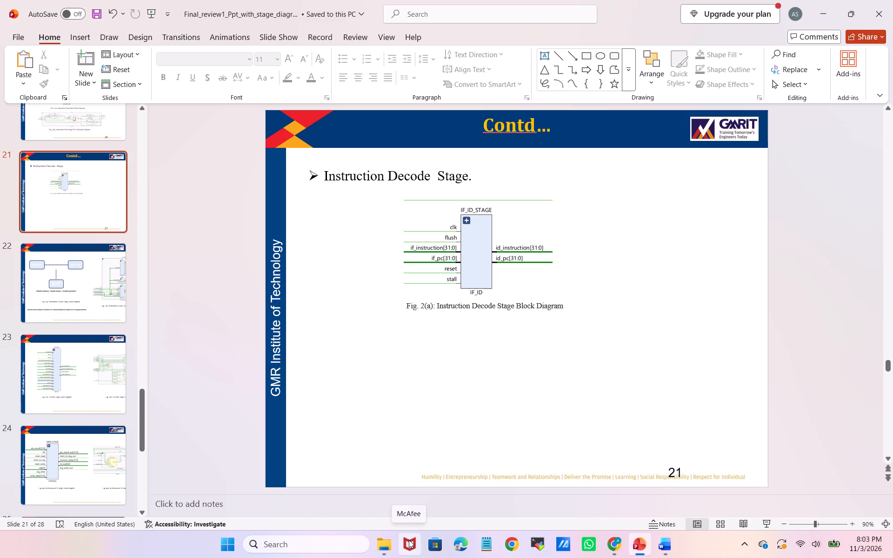
Delete the IF_ID_STAGE block picture from slide 21, keeping the caption.
click(538, 232)
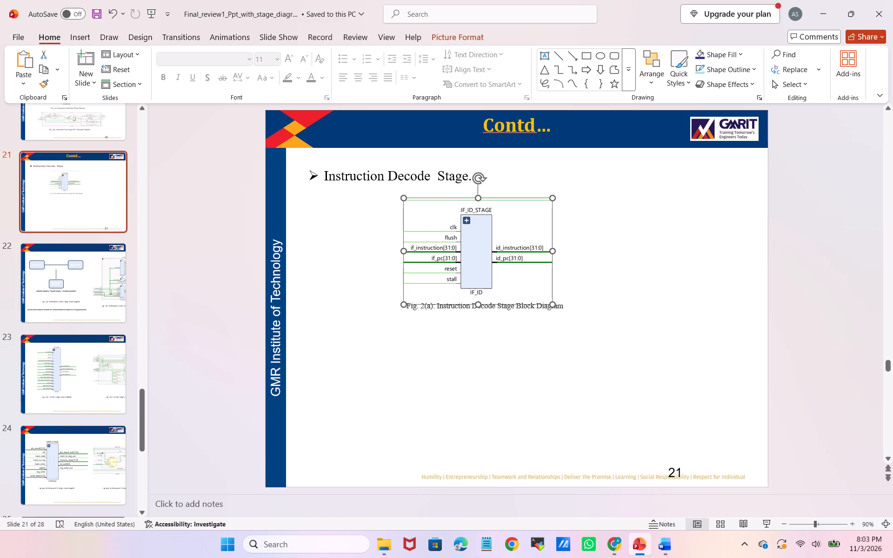
key(Delete)
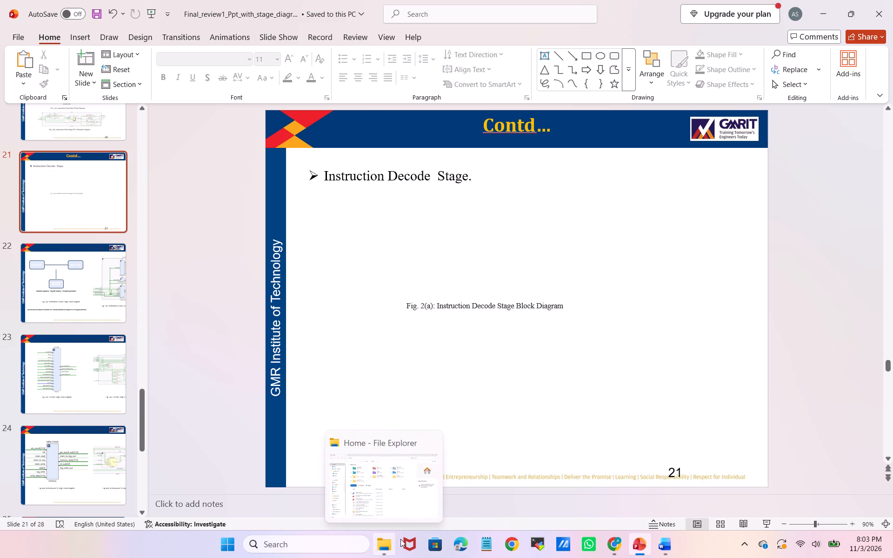
Switch to the blockd_diagrams document and look through its remaining pages for a collapsed ID_STAGE block picture.
click(661, 538)
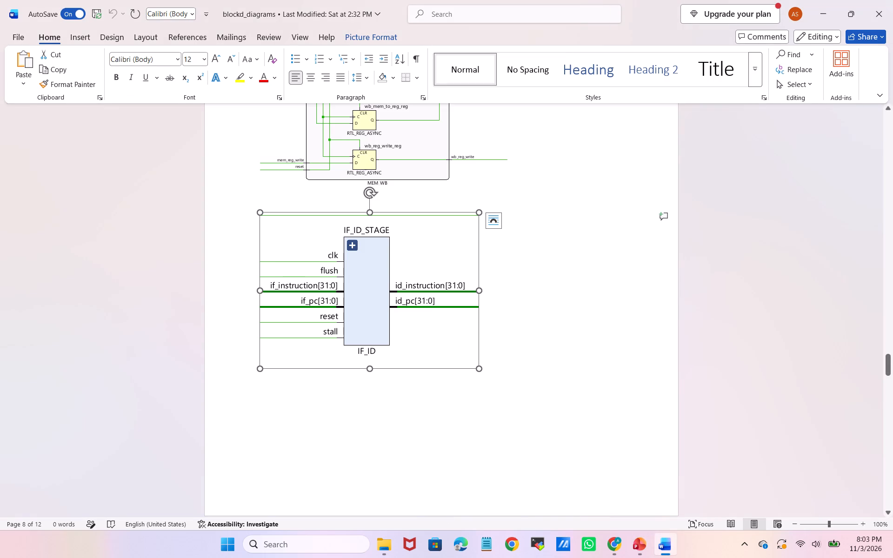
scroll(461, 303, down, 7)
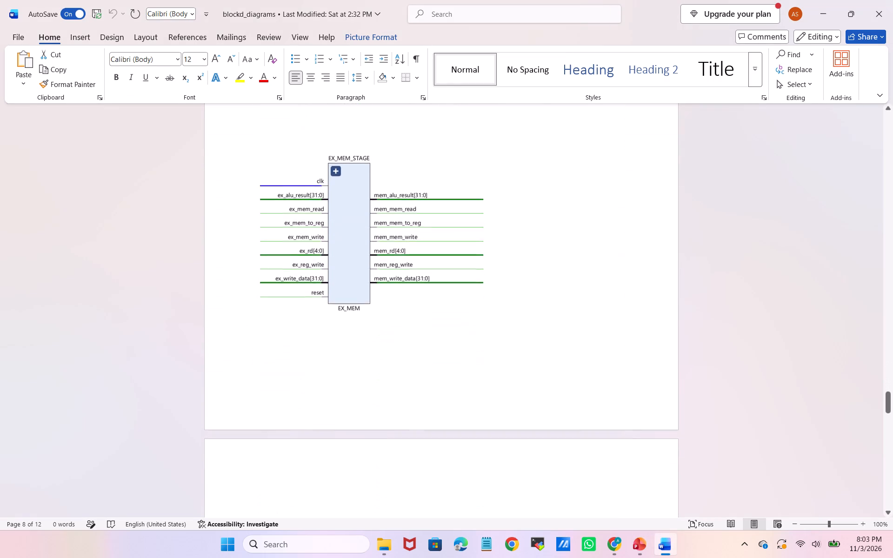
scroll(461, 303, down, 6)
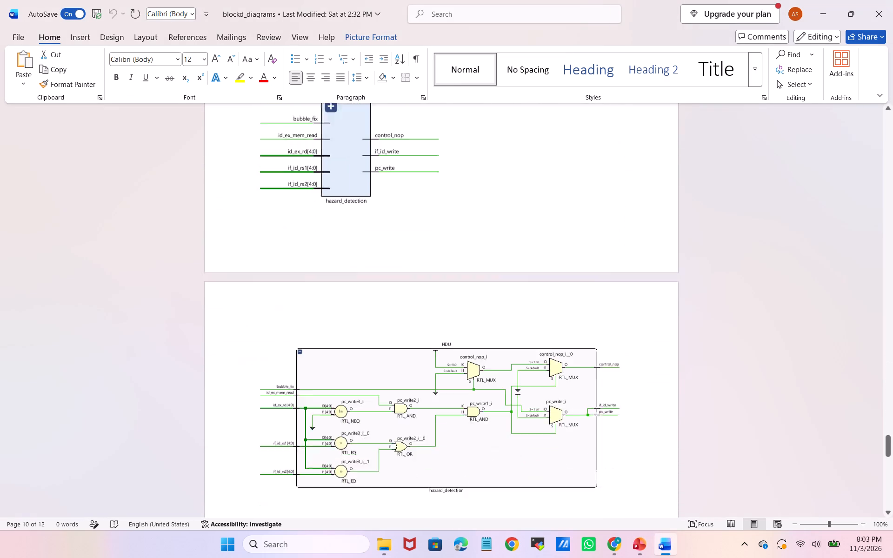
scroll(461, 303, down, 7)
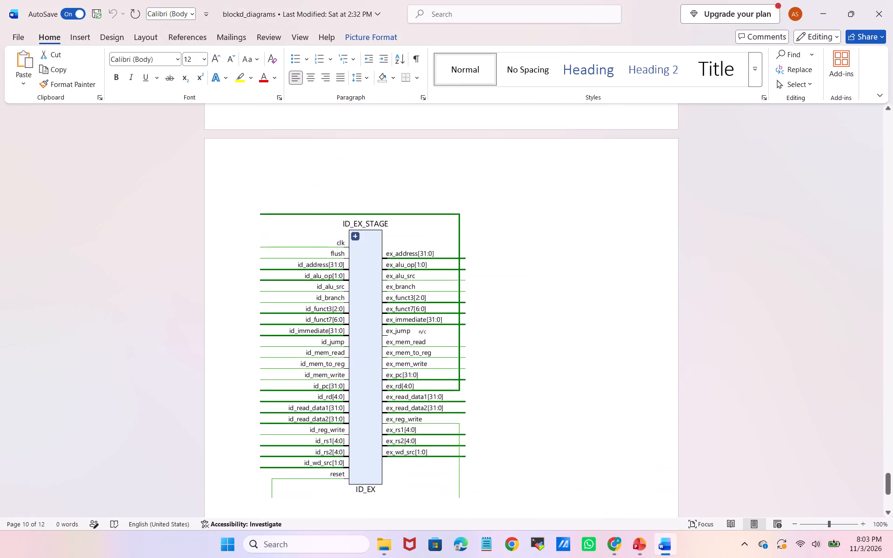
scroll(461, 303, down, 6)
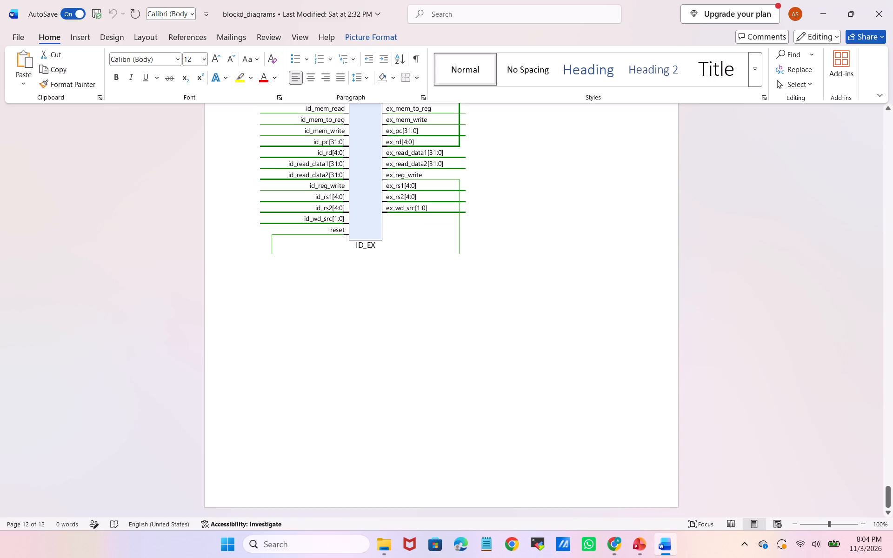
Search the computer for Vivado and launch Vivado 2024.2.
click(307, 542)
text(vivado)
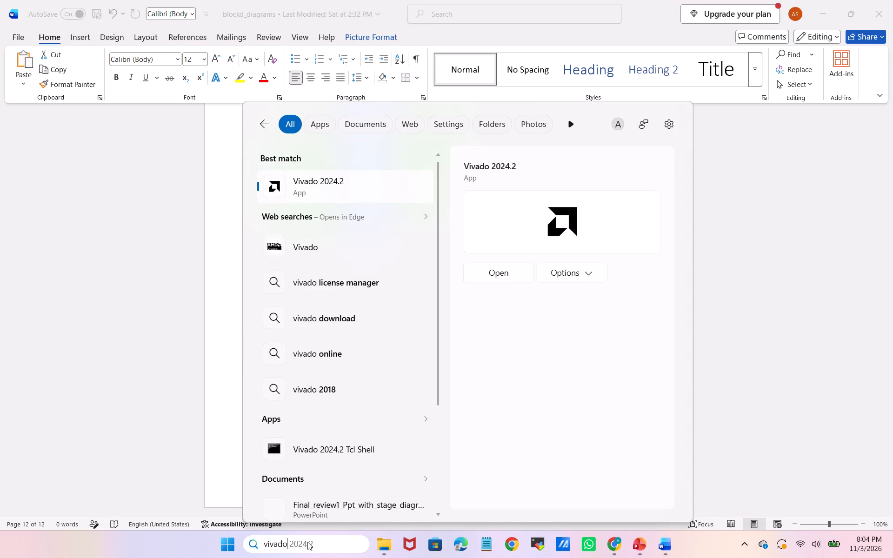
click(517, 269)
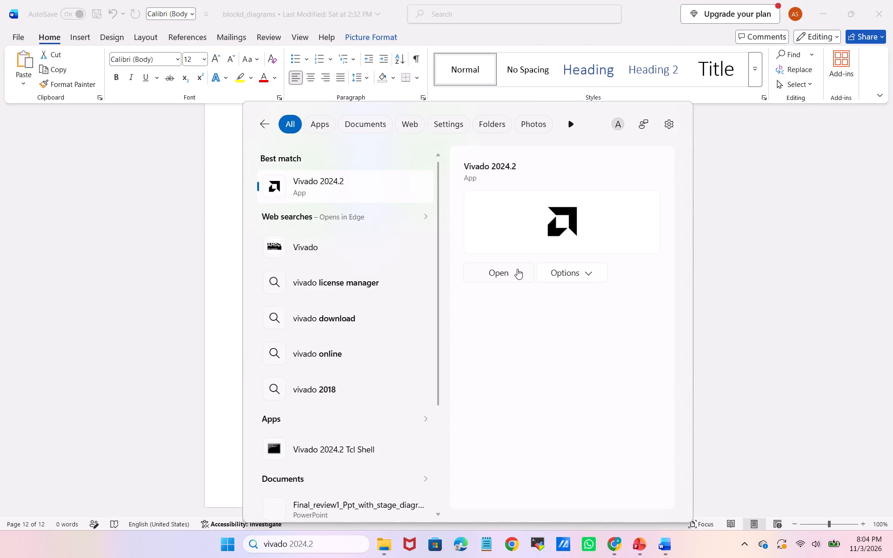
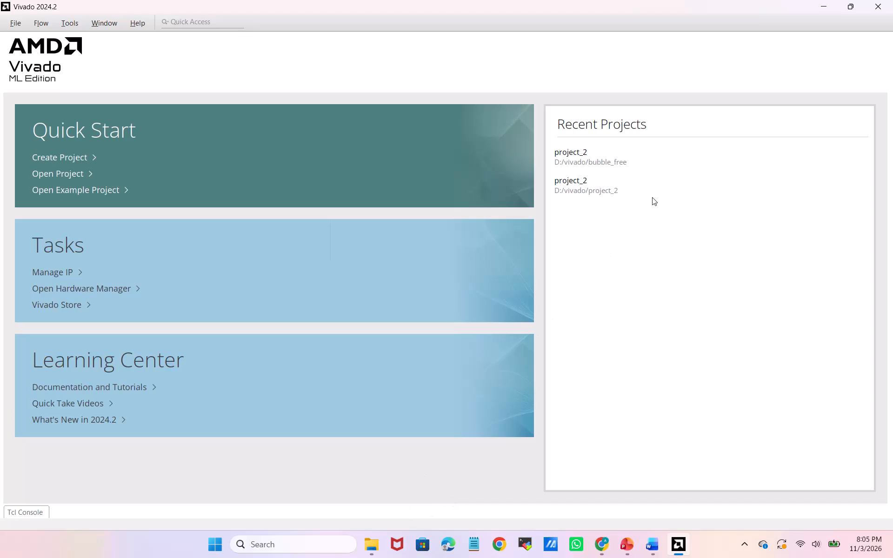
Open the recent project_2 stored in D:/vivado/bubble_free.
double_click(626, 145)
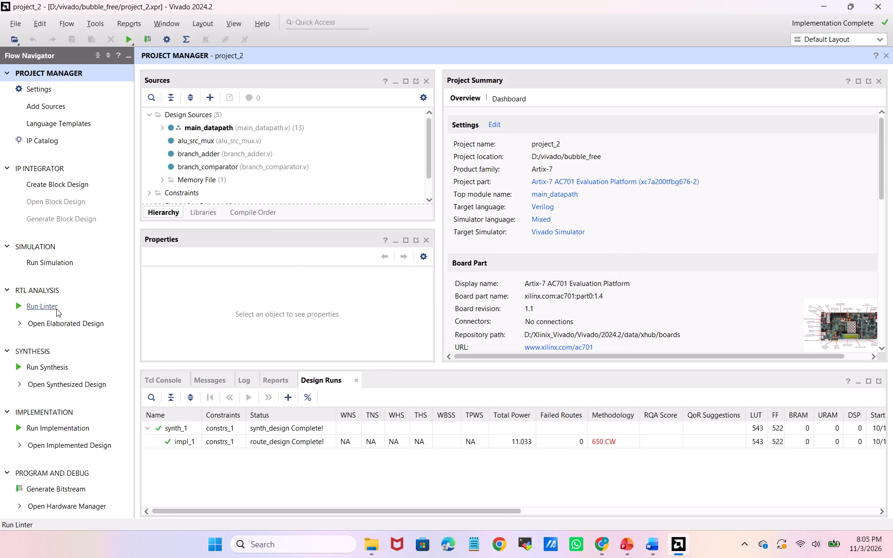
Run the behavioral simulation of project_2.
click(51, 269)
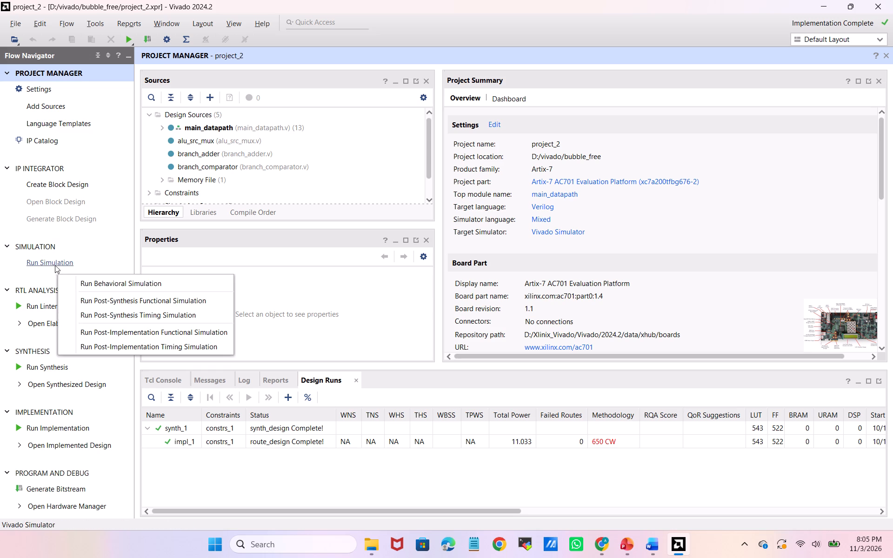
double_click(58, 264)
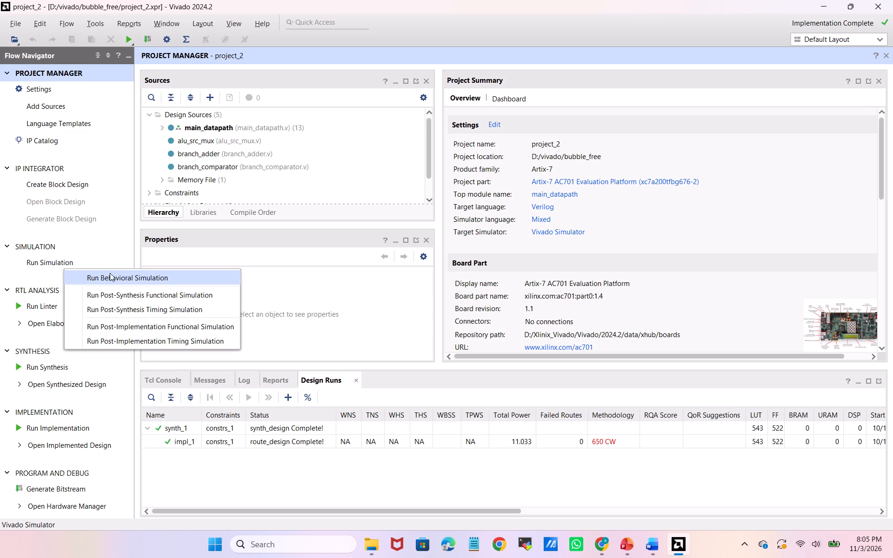
click(110, 273)
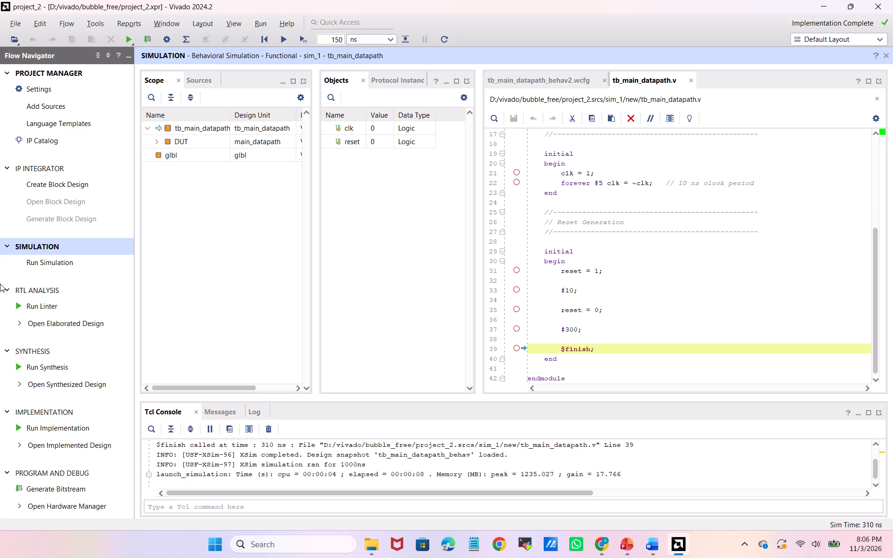
Open the elaborated design of main_datapath under RTL analysis, accepting the current elaboration settings.
click(85, 319)
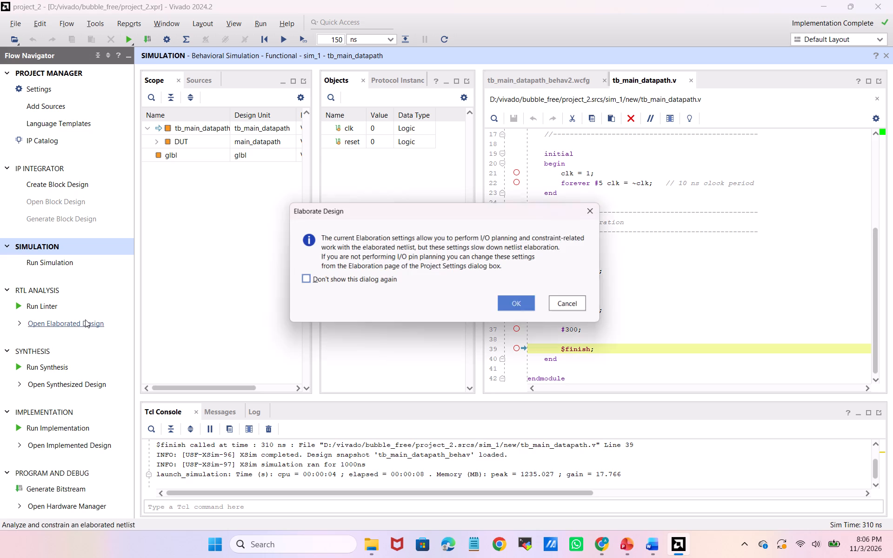
click(517, 305)
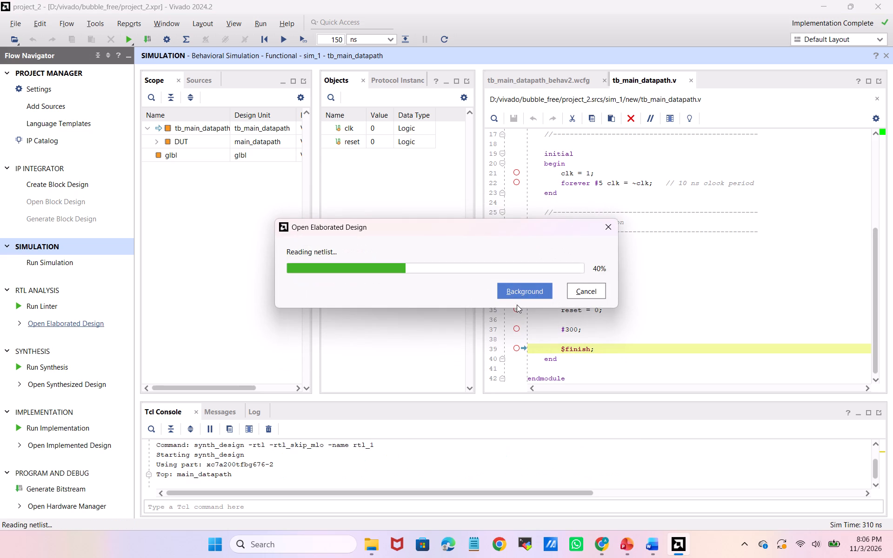
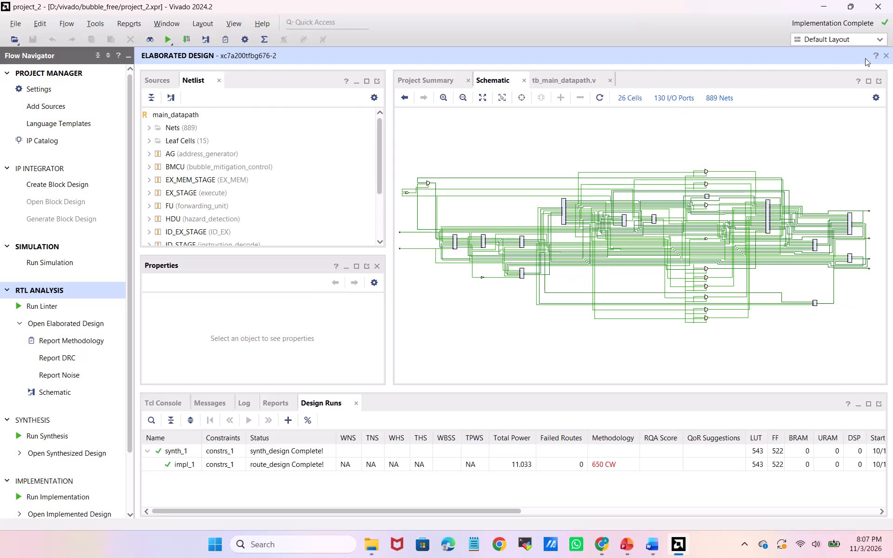
Maximize the schematic of main_datapath and locate the ID_STAGE (instruction_decode) block with all its port labels readable.
click(870, 80)
ctrl+scroll(640, 212, up, 2)
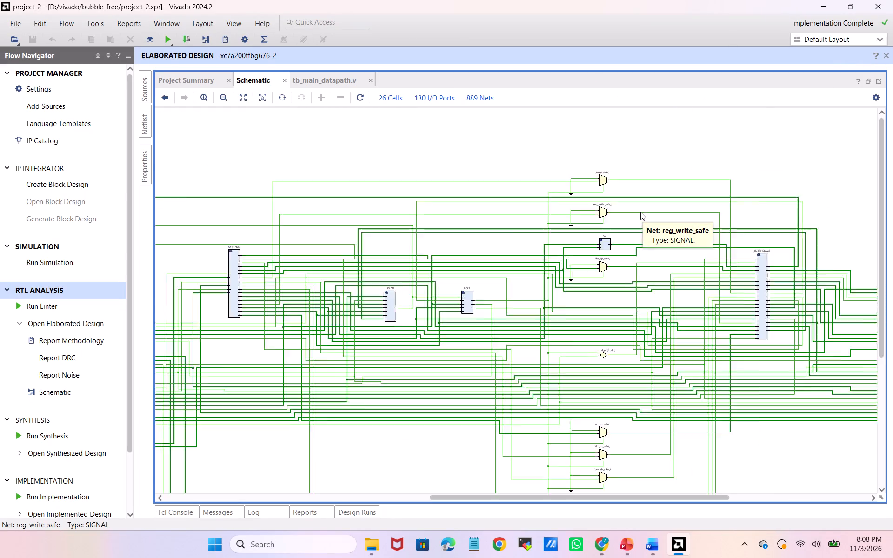
ctrl+scroll(640, 212, up, 4)
scroll(640, 212, right, 2)
scroll(640, 212, down, 1)
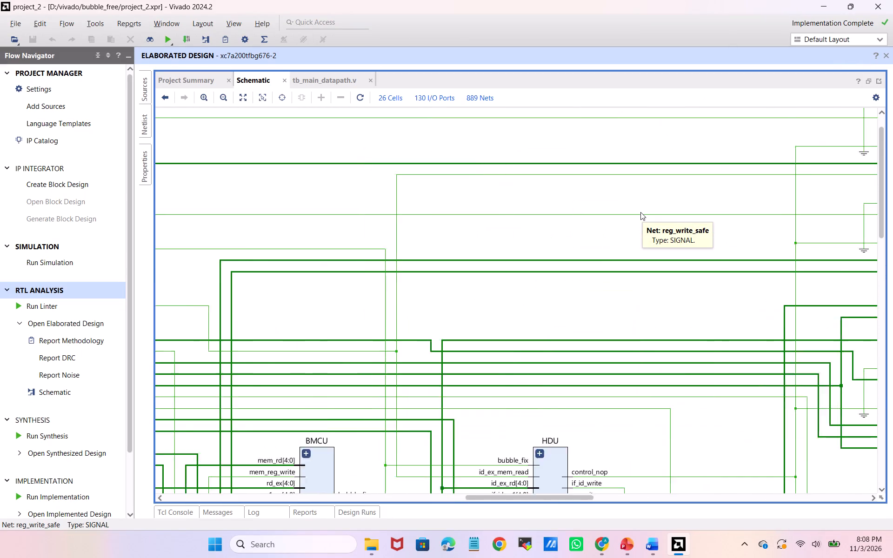
scroll(640, 212, down, 2)
scroll(640, 212, right, 1)
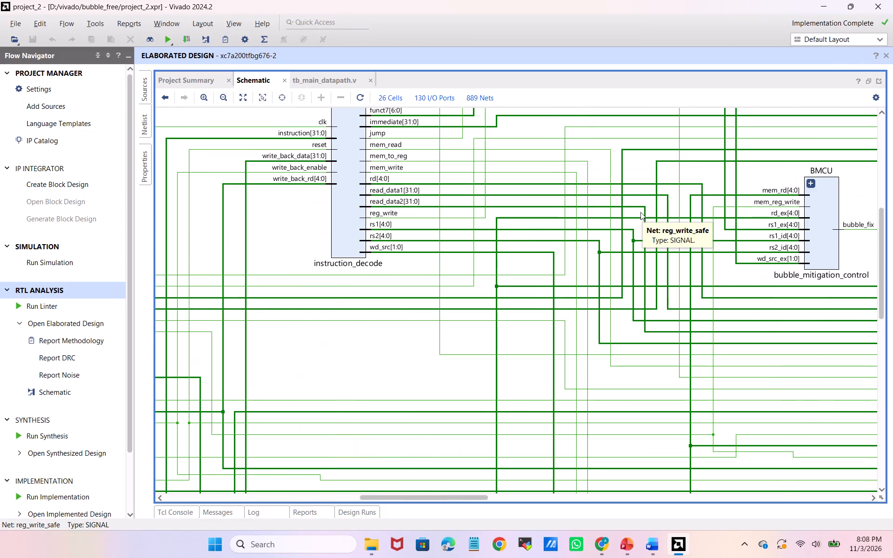
scroll(640, 212, up, 1)
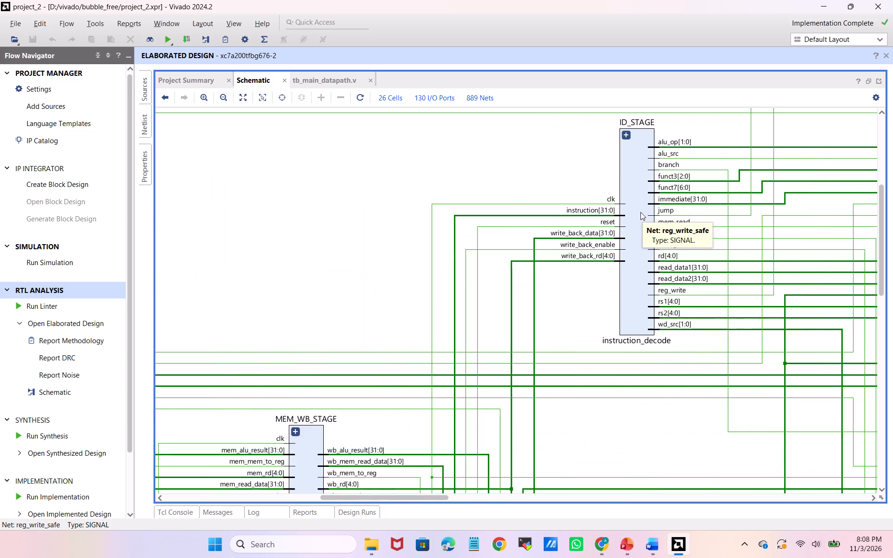
scroll(640, 212, up, 1)
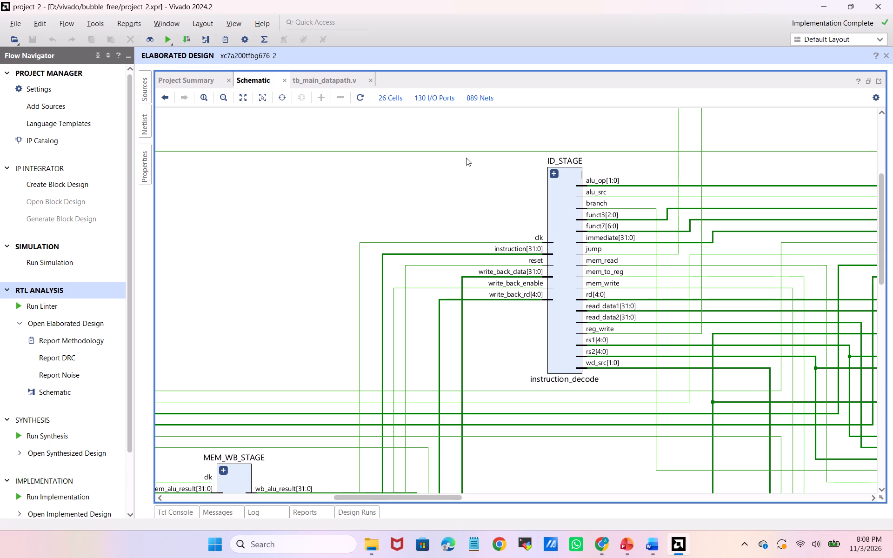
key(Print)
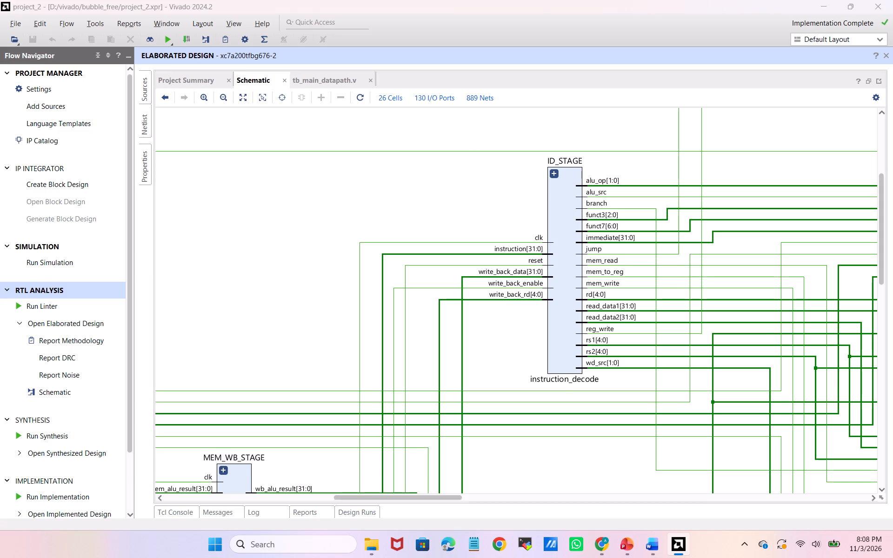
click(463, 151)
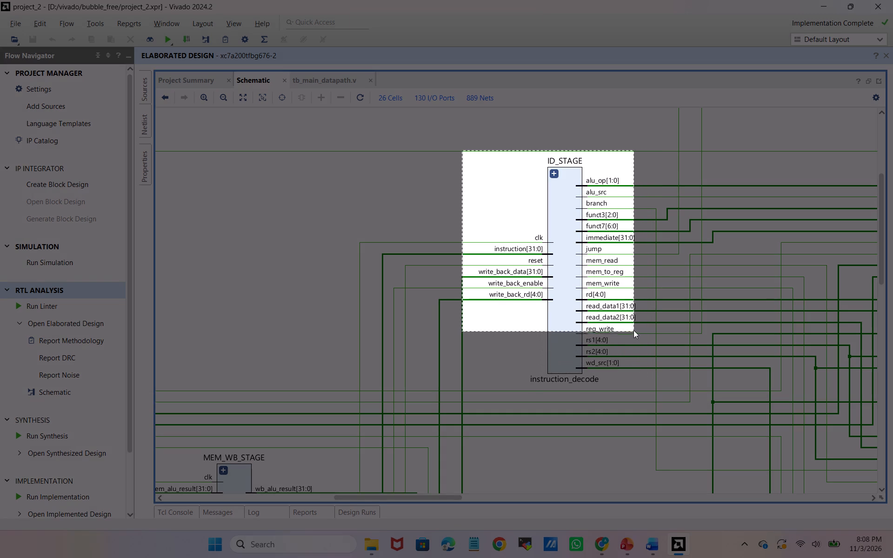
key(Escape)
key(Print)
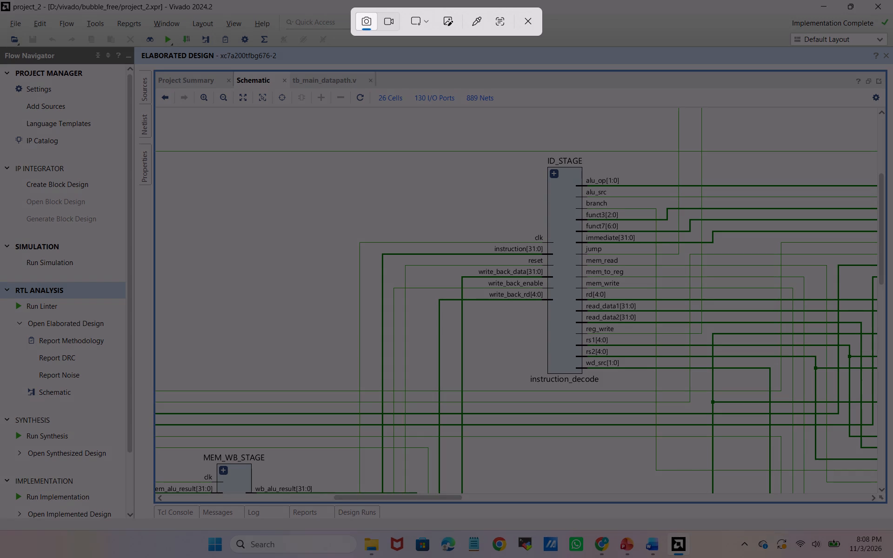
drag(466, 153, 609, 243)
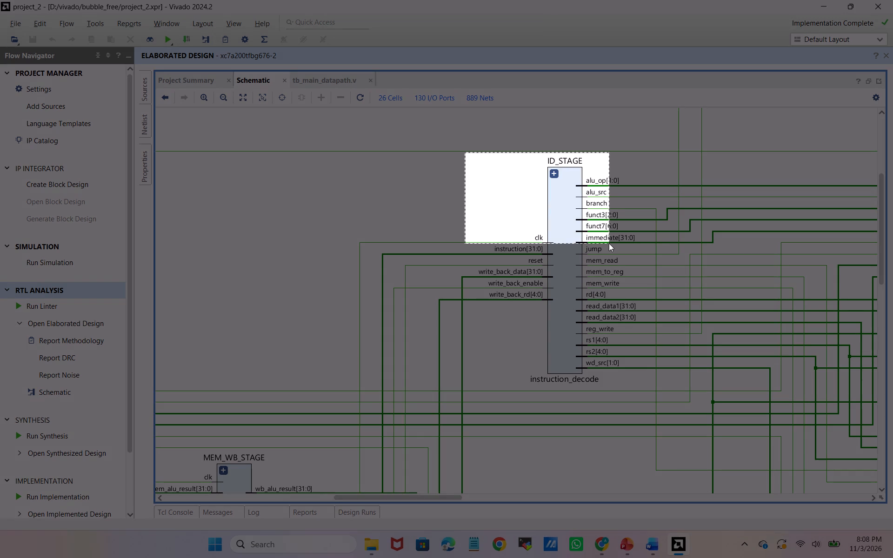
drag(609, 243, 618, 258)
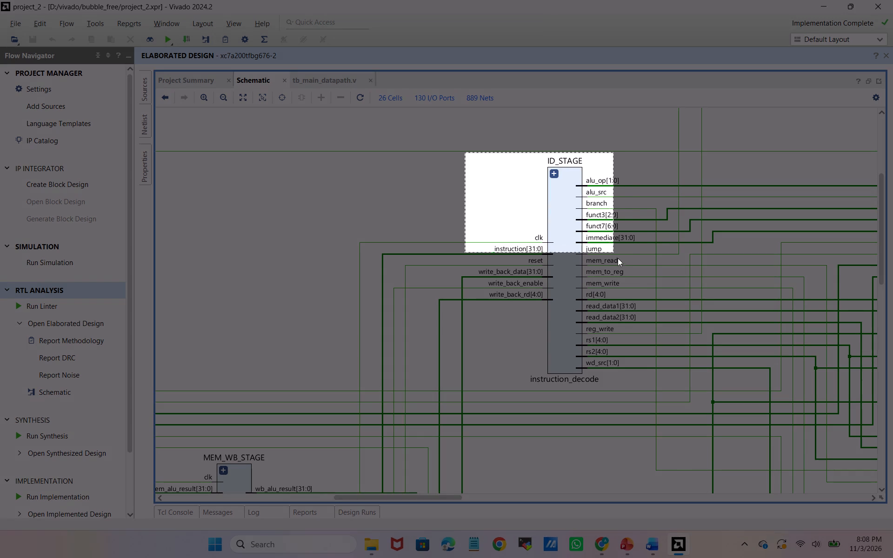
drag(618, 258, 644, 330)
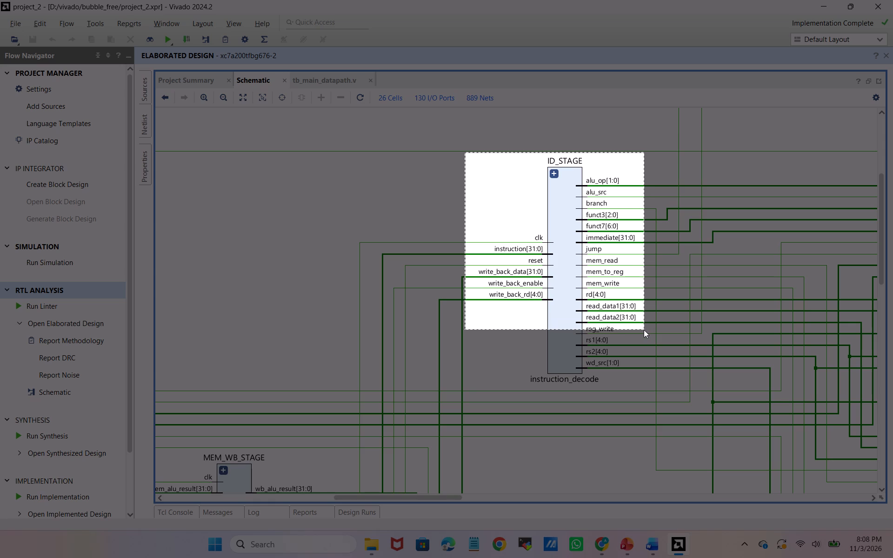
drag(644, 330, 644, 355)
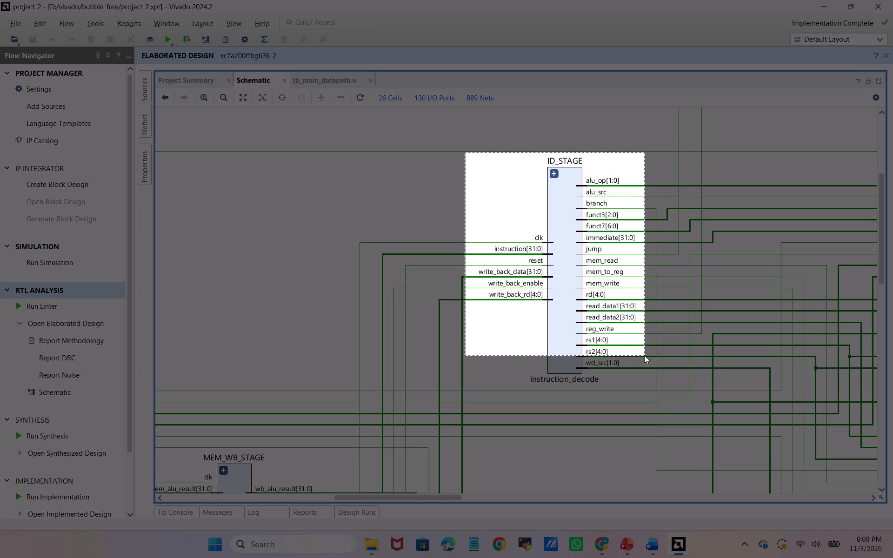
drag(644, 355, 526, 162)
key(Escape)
Capture a rectangular screenshot of the ID_STAGE block, including its port labels and the instruction_decode label beneath it.
key(Print)
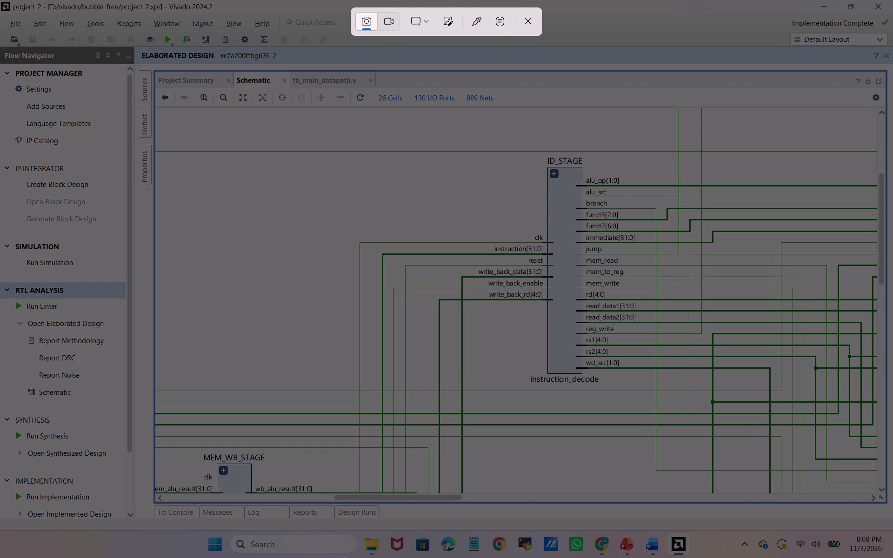
drag(477, 156, 655, 351)
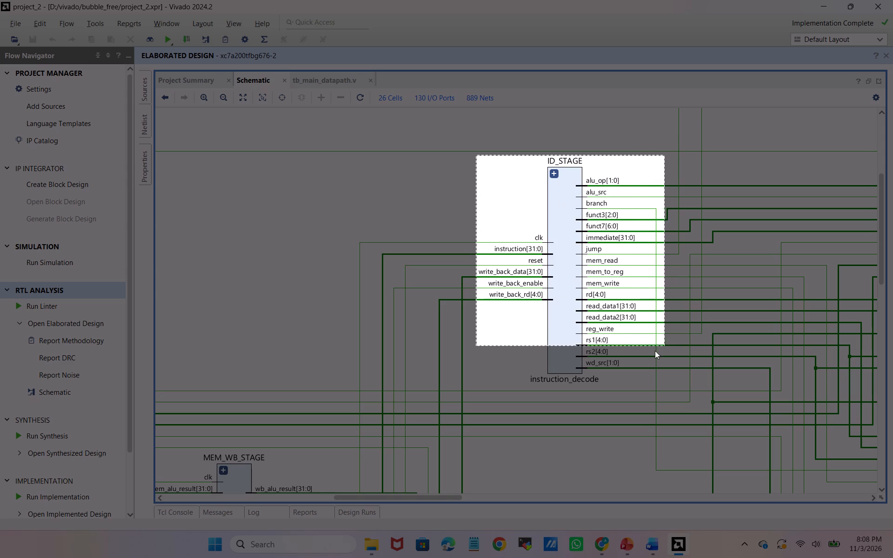
drag(655, 351, 641, 372)
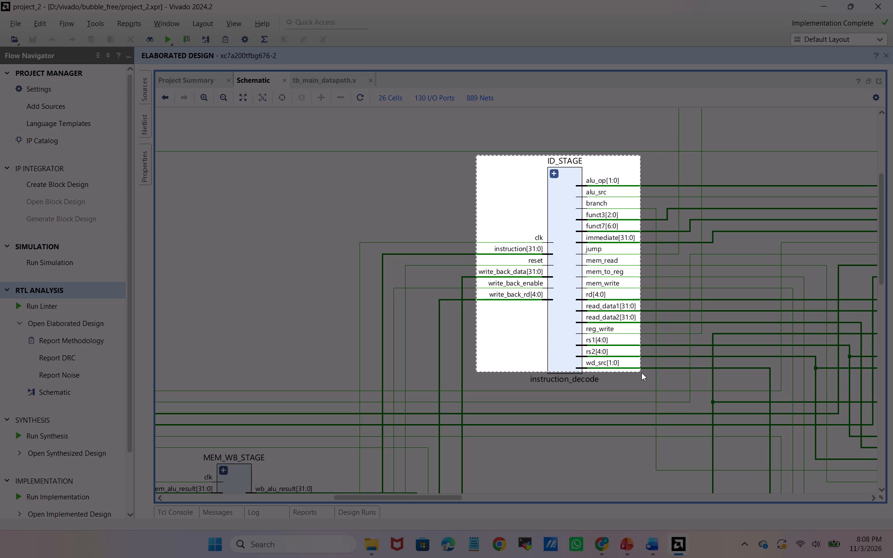
drag(641, 372, 643, 384)
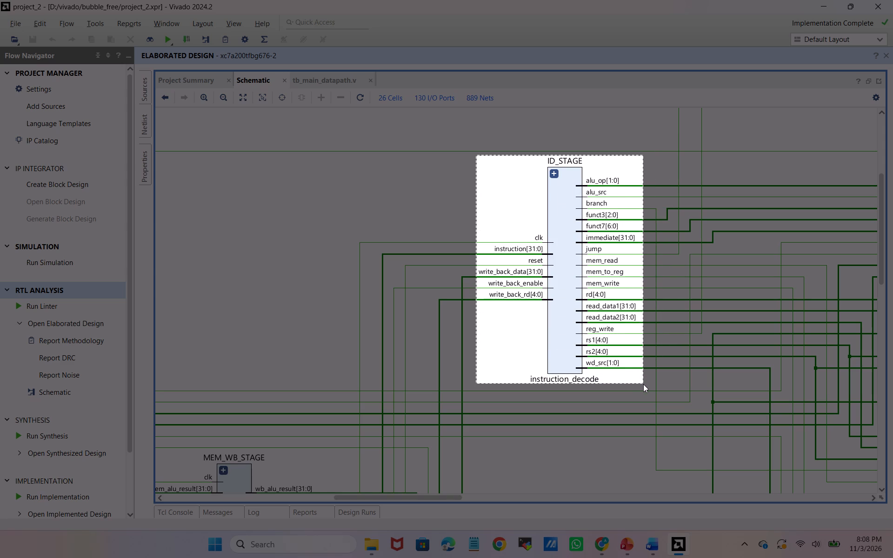
drag(643, 384, 642, 391)
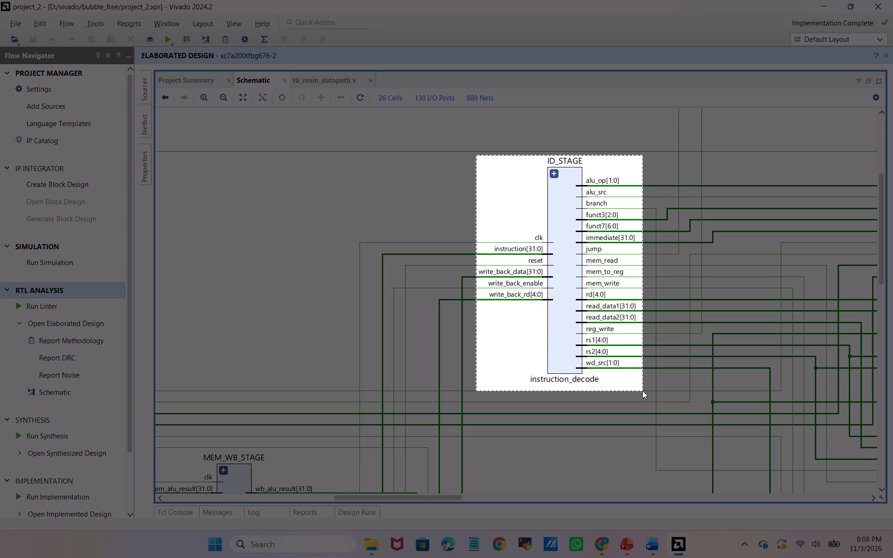
drag(642, 391, 644, 386)
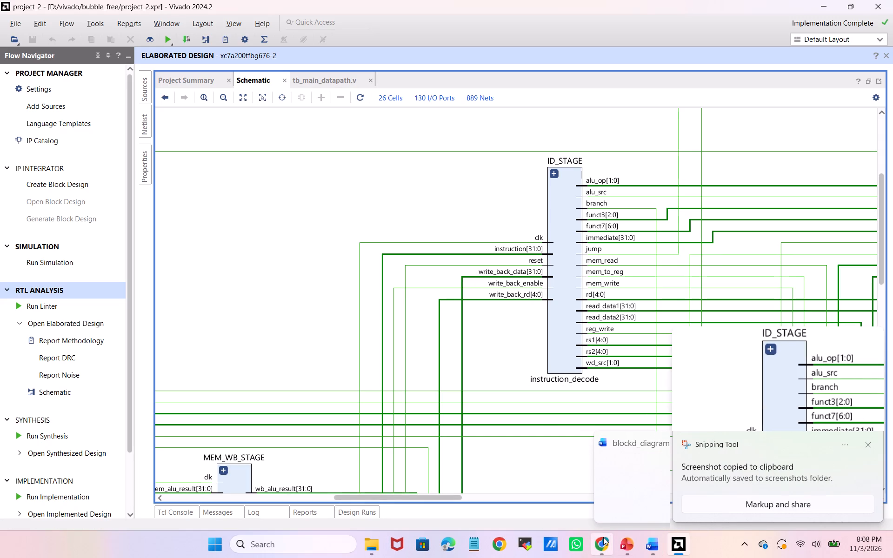
Switch to PowerPoint, paste the ID_STAGE screenshot on slide 21 and shrink it to about 2.06" high by 1.49" wide.
click(626, 538)
click(467, 225)
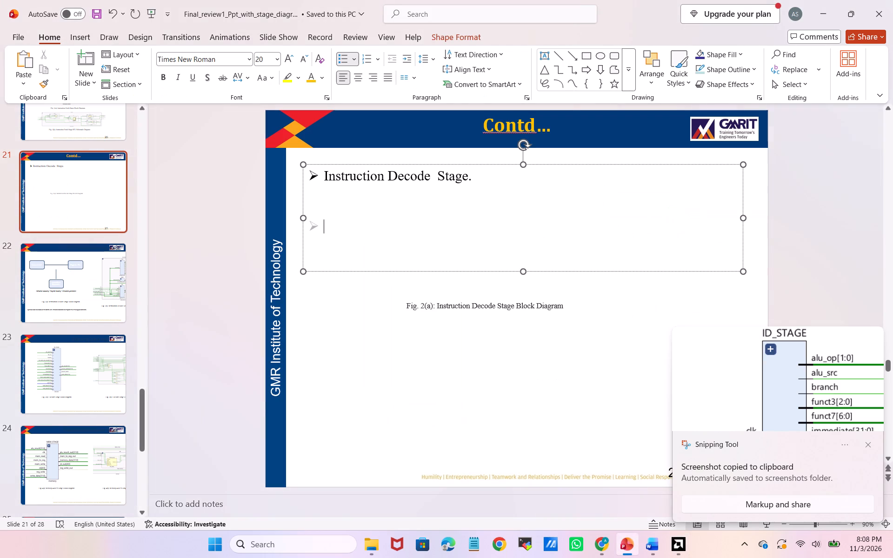
key(ctrl+v)
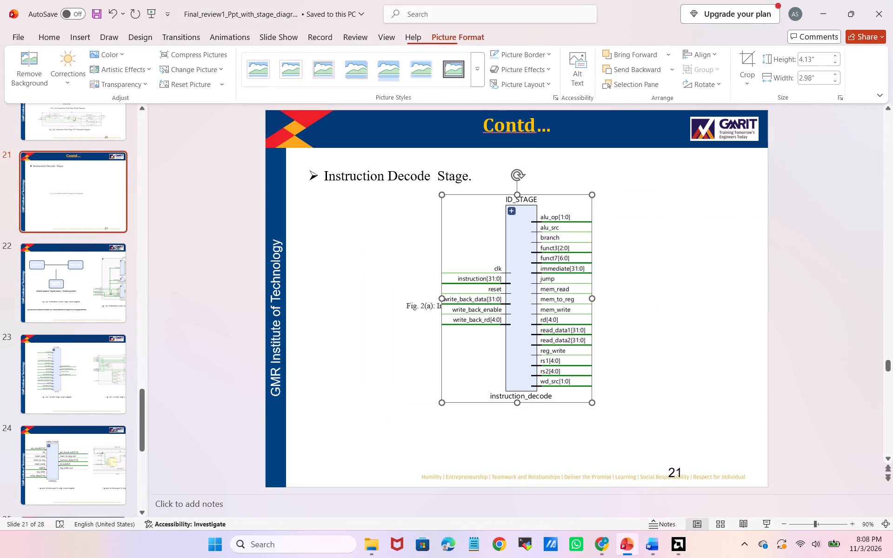
drag(592, 402, 580, 376)
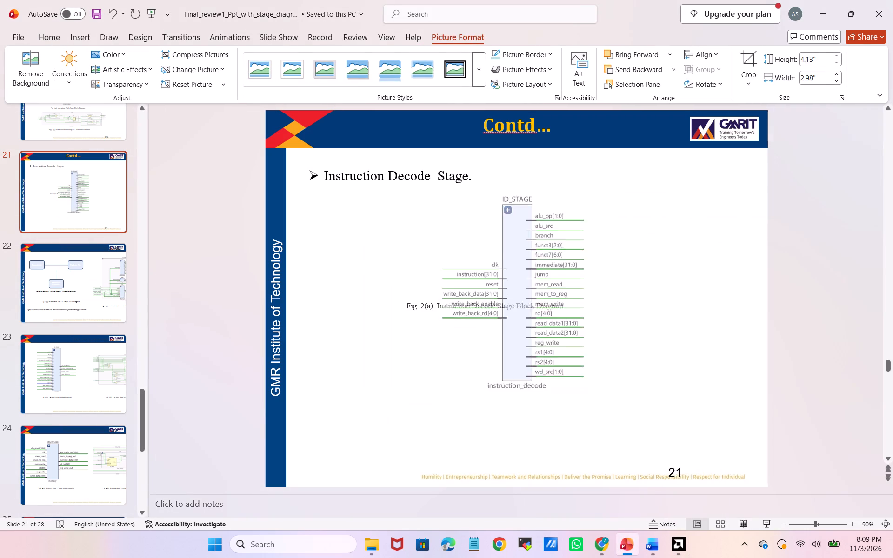
drag(580, 376, 514, 255)
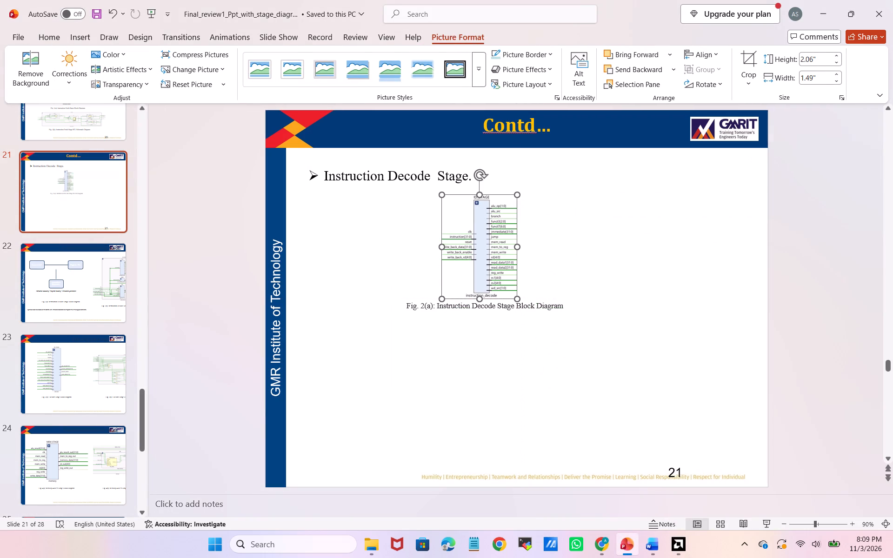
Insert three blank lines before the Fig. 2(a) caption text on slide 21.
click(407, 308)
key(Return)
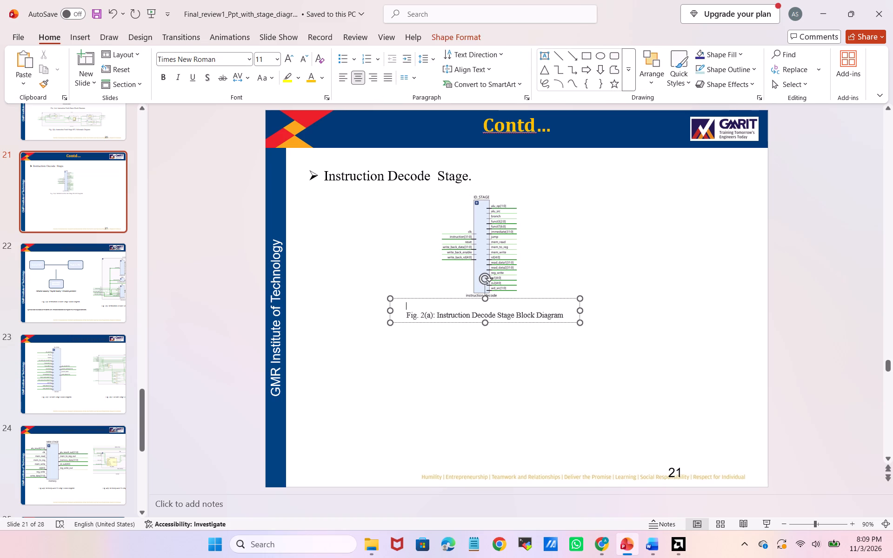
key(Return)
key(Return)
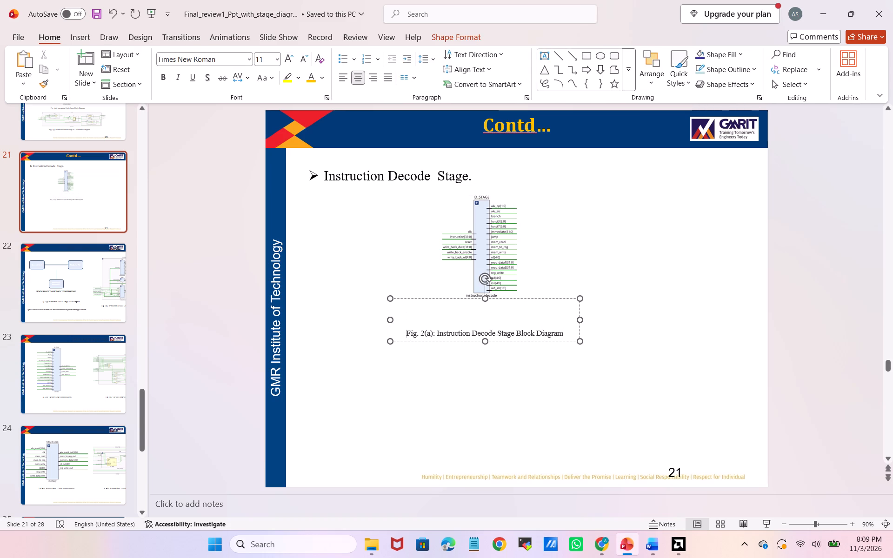
Lower the Fig. 2(a) caption's text box below the ID_STAGE picture and narrow it from its left edge.
drag(388, 299, 396, 313)
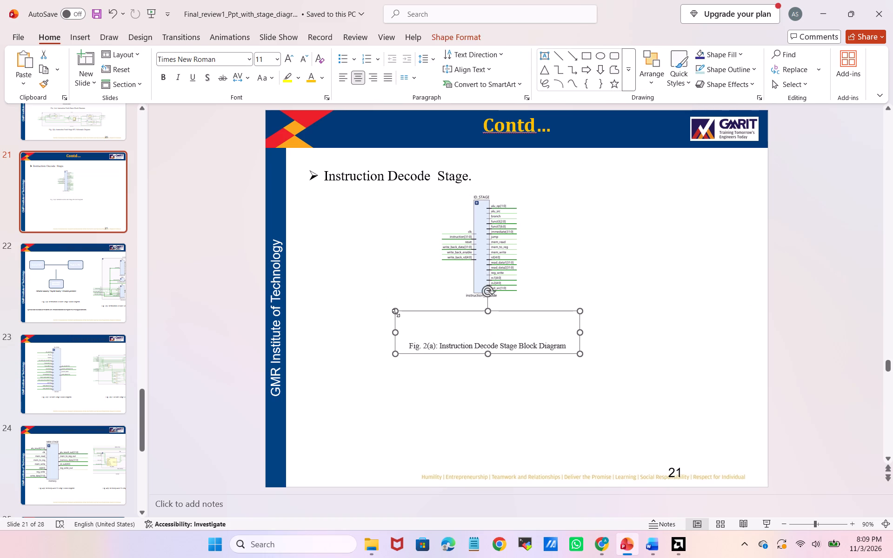
drag(485, 313, 486, 325)
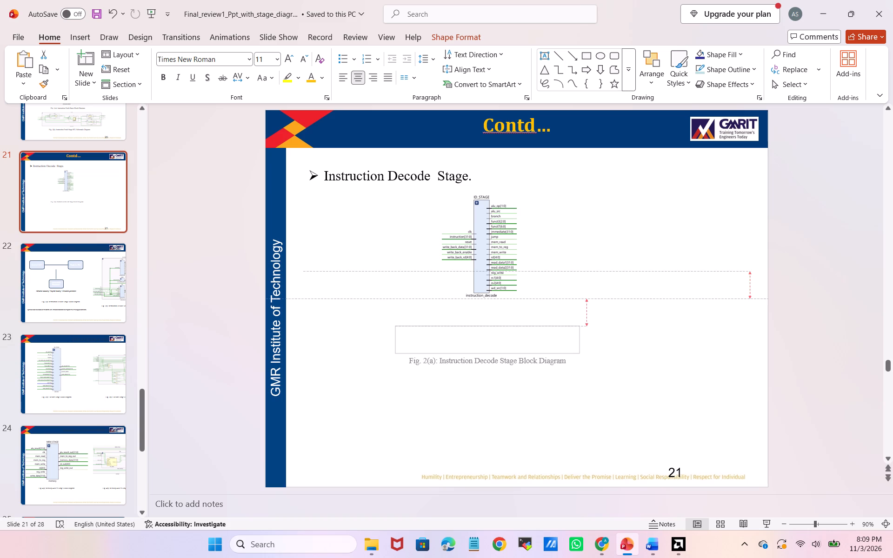
drag(486, 325, 486, 304)
drag(488, 352, 487, 340)
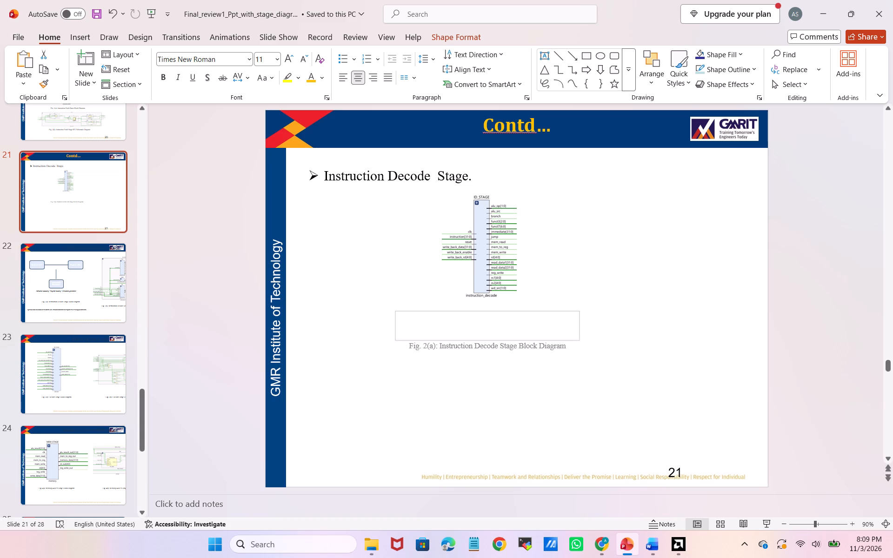
drag(487, 340, 486, 322)
click(409, 337)
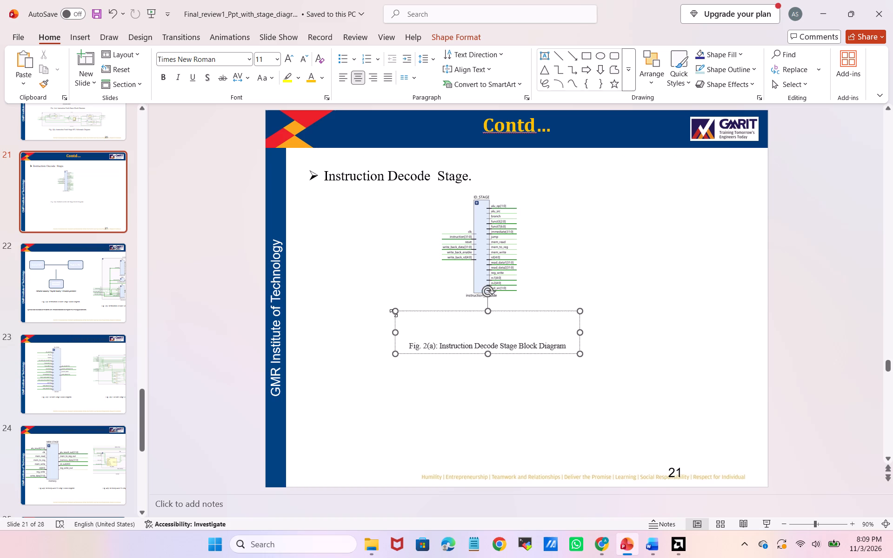
drag(393, 313, 410, 341)
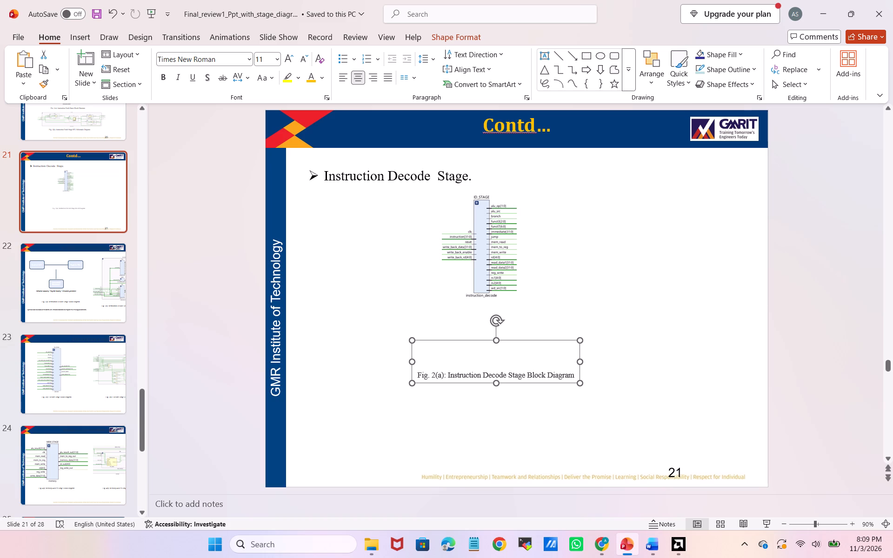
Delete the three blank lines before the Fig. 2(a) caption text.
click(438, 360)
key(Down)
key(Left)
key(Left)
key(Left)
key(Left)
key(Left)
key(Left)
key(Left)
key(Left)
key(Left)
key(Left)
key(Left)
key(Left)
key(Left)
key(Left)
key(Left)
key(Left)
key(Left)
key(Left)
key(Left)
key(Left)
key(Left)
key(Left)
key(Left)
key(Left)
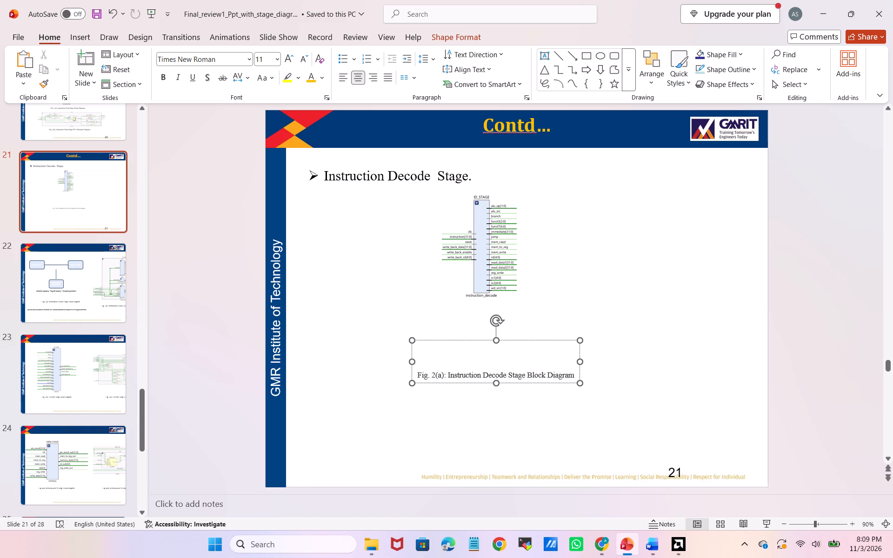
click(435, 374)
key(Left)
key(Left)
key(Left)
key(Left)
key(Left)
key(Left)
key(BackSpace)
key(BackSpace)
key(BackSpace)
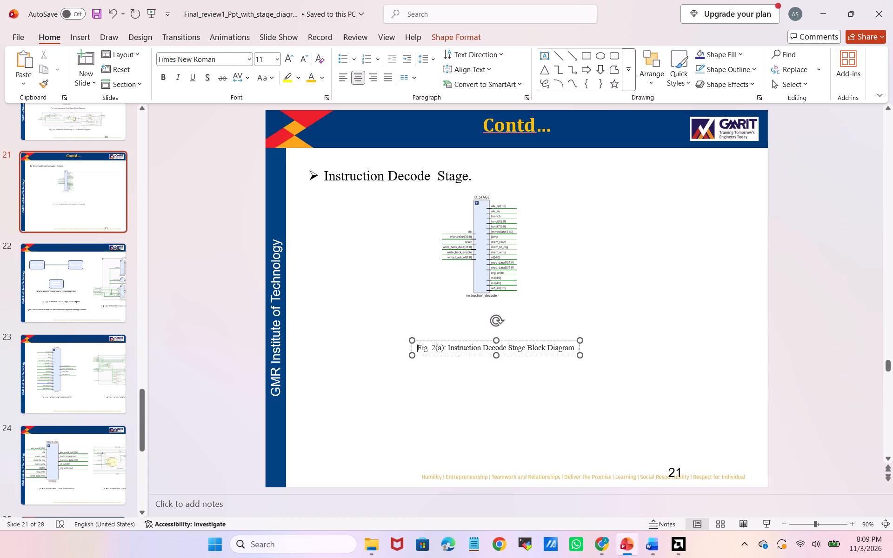
Enlarge the ID_STAGE picture on slide 21 down to just above its caption and widen it on both sides.
click(477, 259)
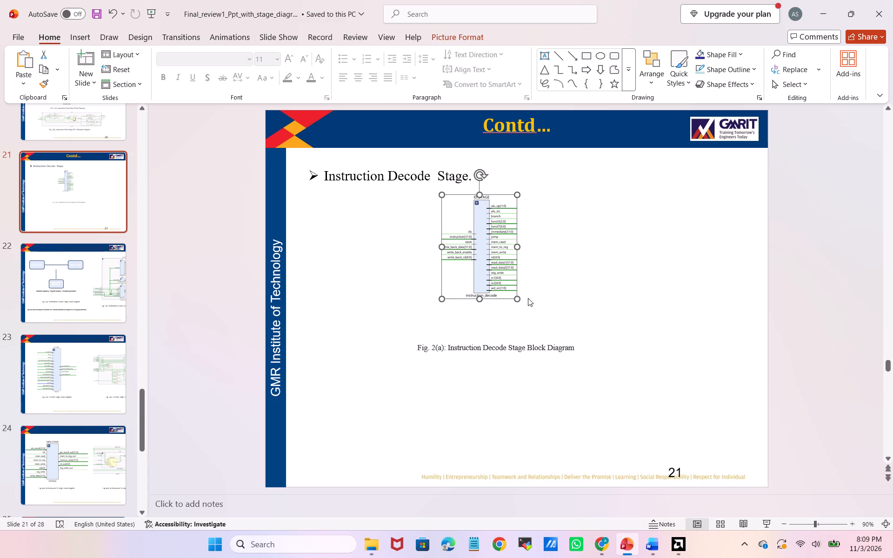
drag(518, 299, 536, 317)
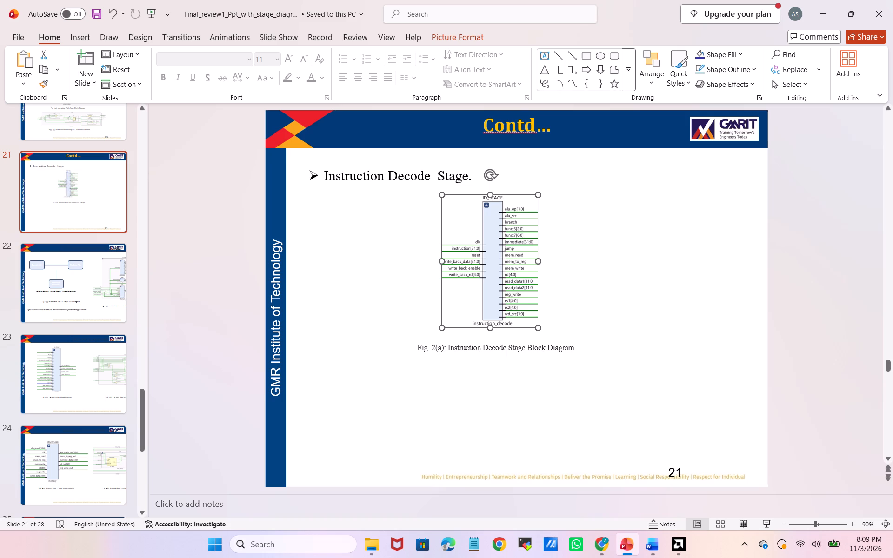
drag(442, 263, 424, 266)
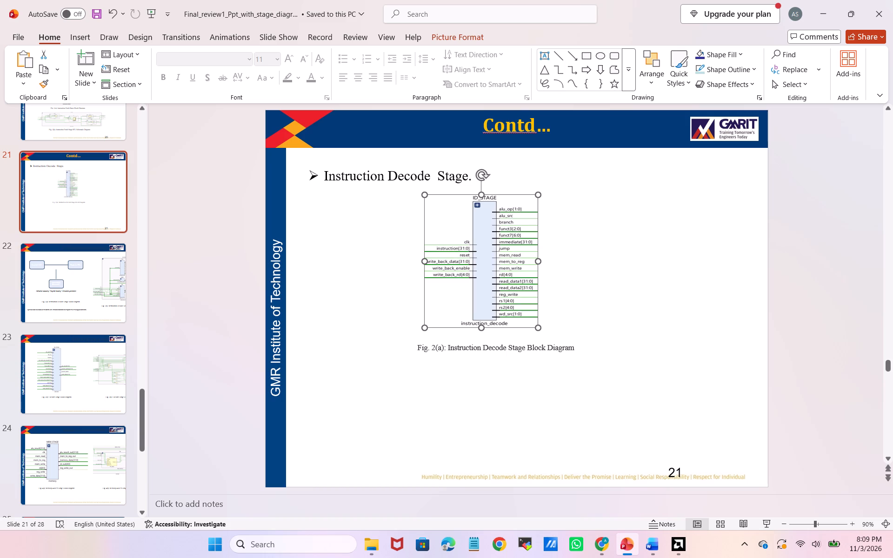
drag(538, 264, 547, 263)
click(577, 260)
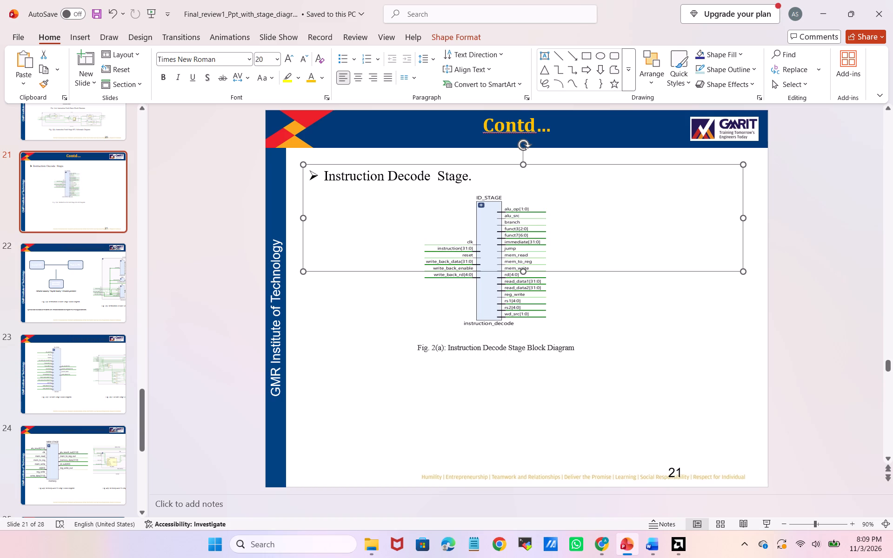
click(565, 280)
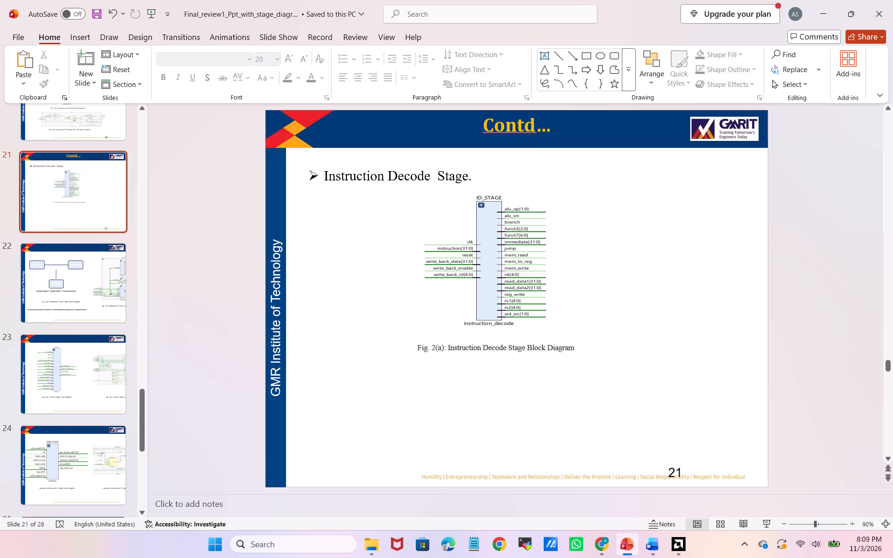
Move the Fig. 2(a) caption's text box up and slightly left, closer beneath the enlarged ID_STAGE picture.
click(460, 341)
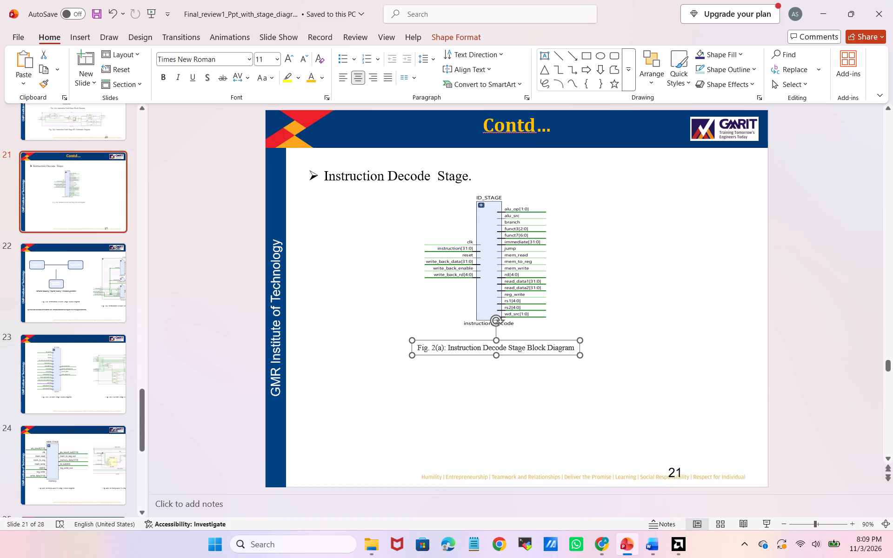
drag(412, 341, 409, 336)
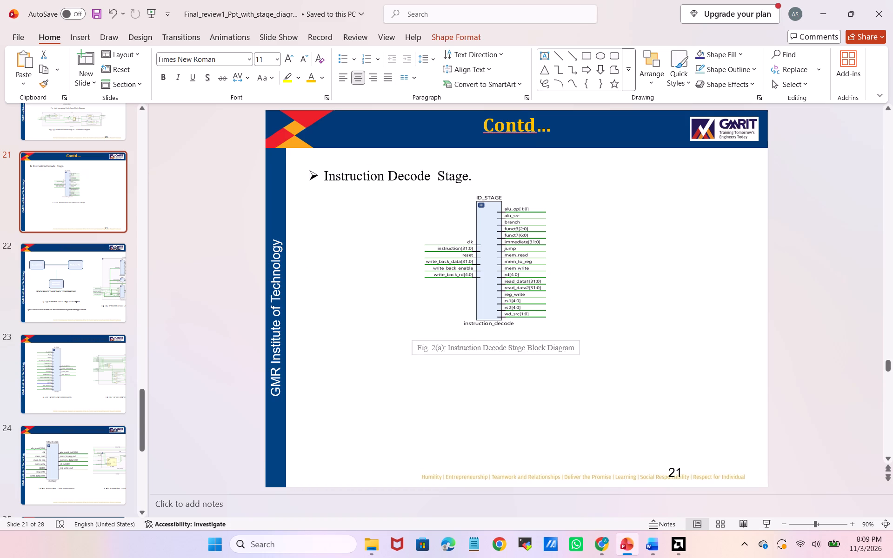
drag(409, 336, 405, 332)
click(593, 360)
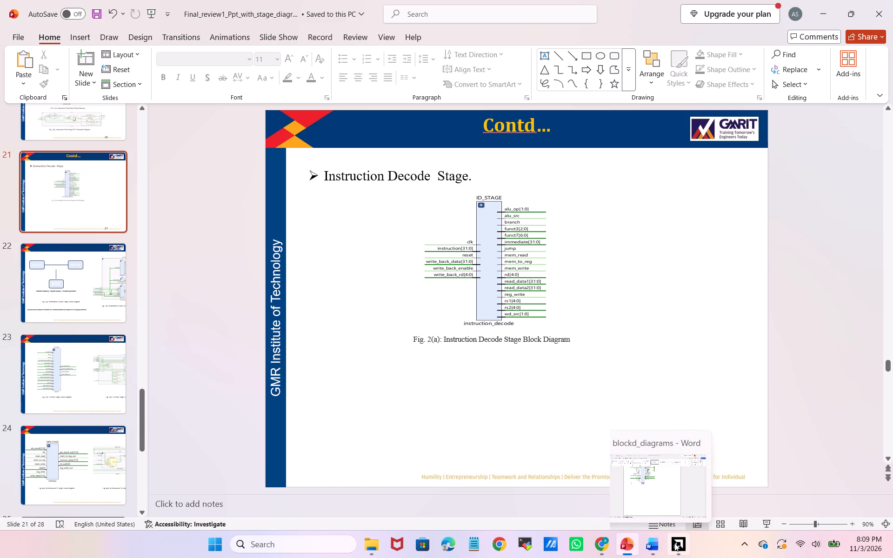
Switch to Vivado and expand the ID_STAGE block in the elaborated design schematic.
click(687, 492)
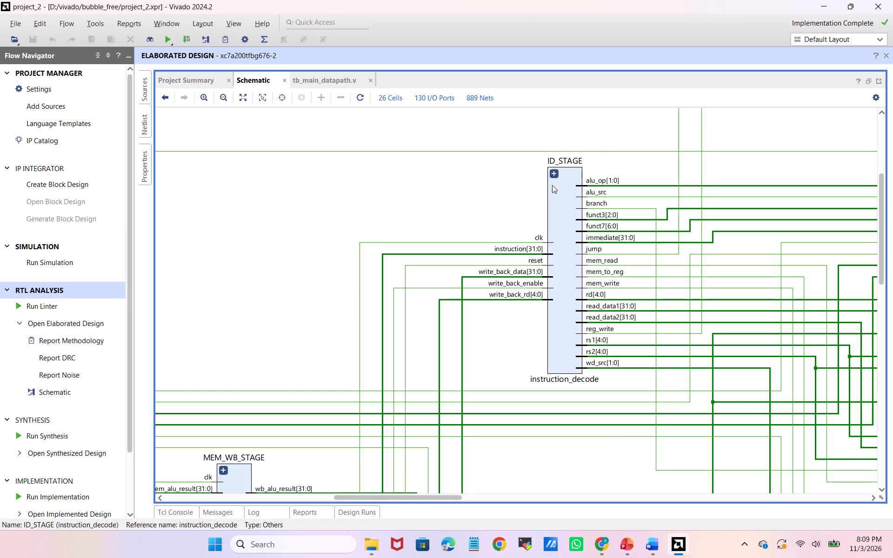
click(553, 174)
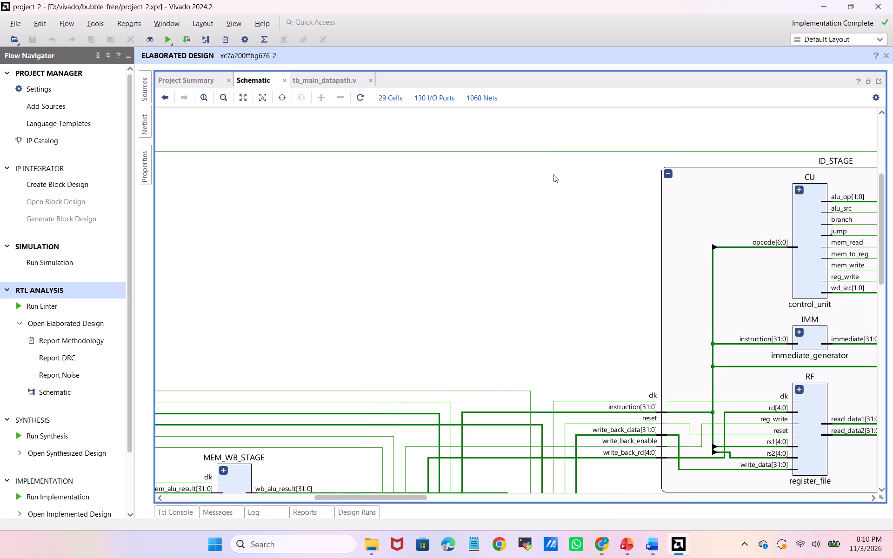
Locate the IF_STAGE block in the schematic and expand it into its internal modules.
scroll(578, 226, left, 1)
ctrl+scroll(578, 226, down, 1)
ctrl+scroll(578, 226, left, 1)
ctrl+scroll(578, 226, down, 1)
ctrl+scroll(578, 226, left, 1)
scroll(578, 226, down, 1)
scroll(578, 226, left, 1)
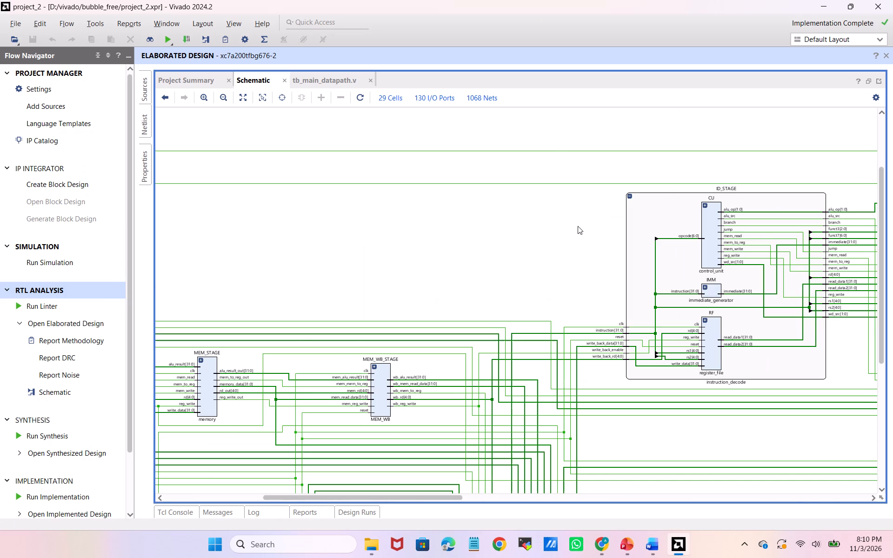
scroll(578, 226, left, 1)
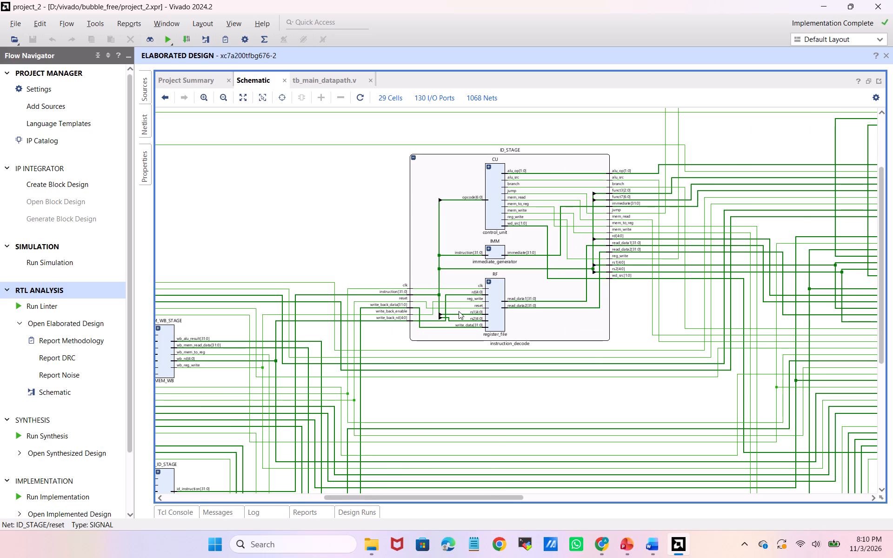
scroll(459, 311, right, 2)
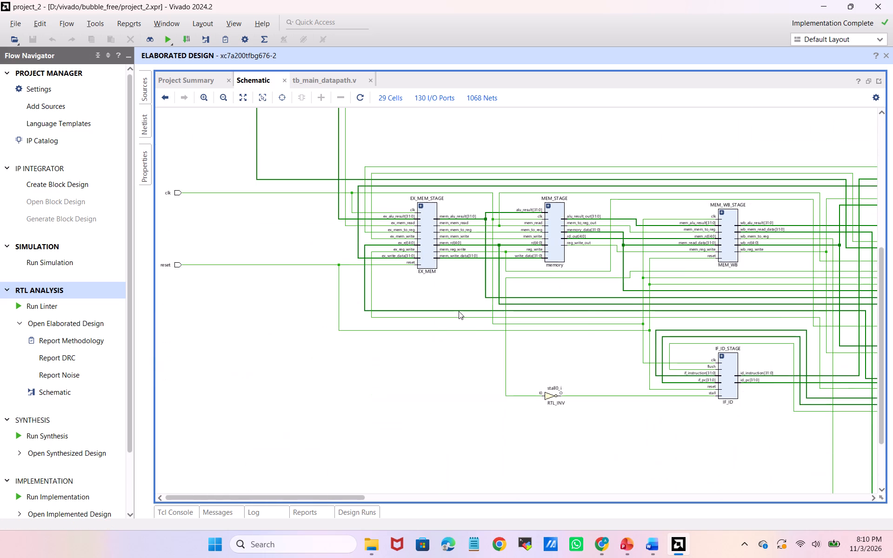
scroll(459, 311, up, 2)
scroll(459, 311, left, 1)
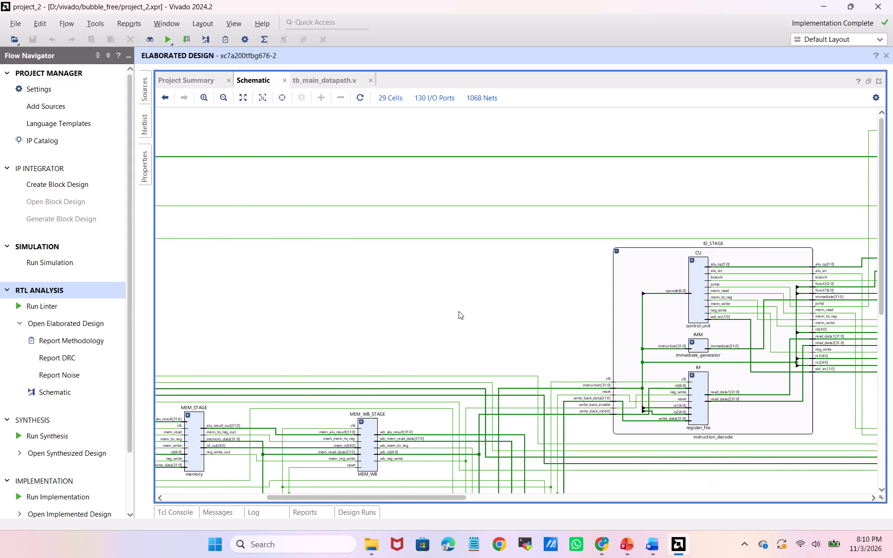
scroll(459, 311, left, 3)
scroll(459, 311, down, 1)
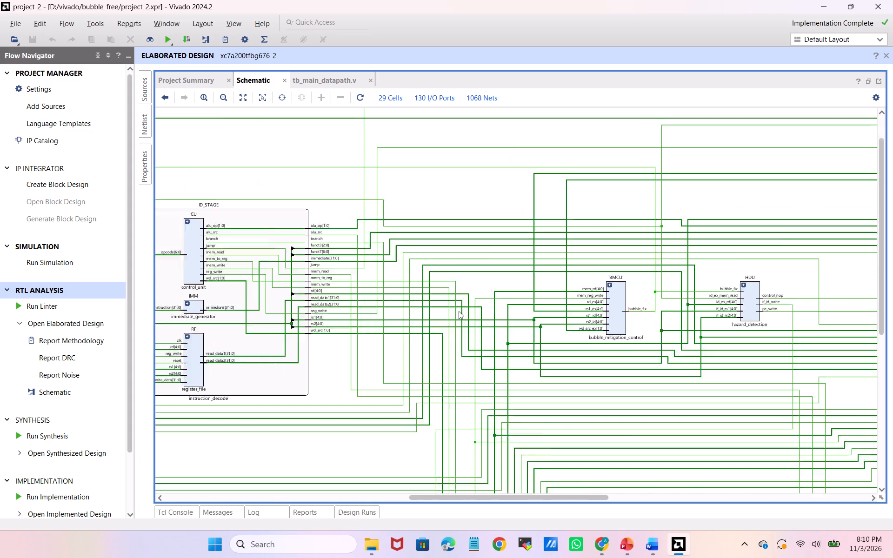
scroll(459, 311, down, 3)
scroll(459, 311, left, 2)
scroll(459, 311, up, 1)
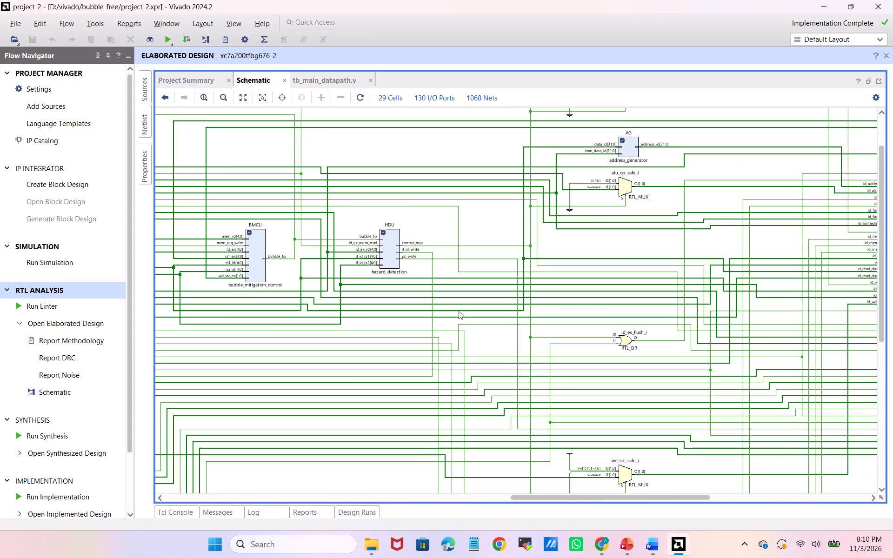
scroll(459, 311, up, 1)
scroll(459, 311, left, 2)
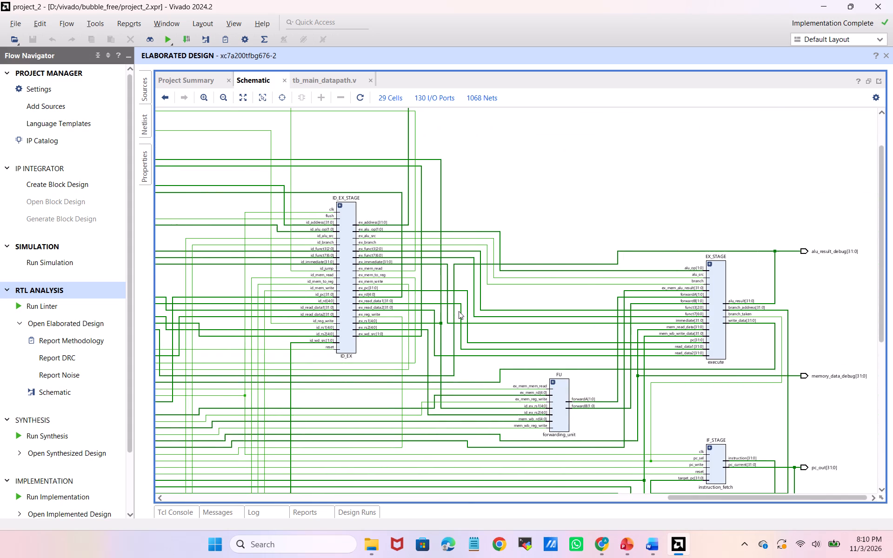
scroll(459, 311, down, 1)
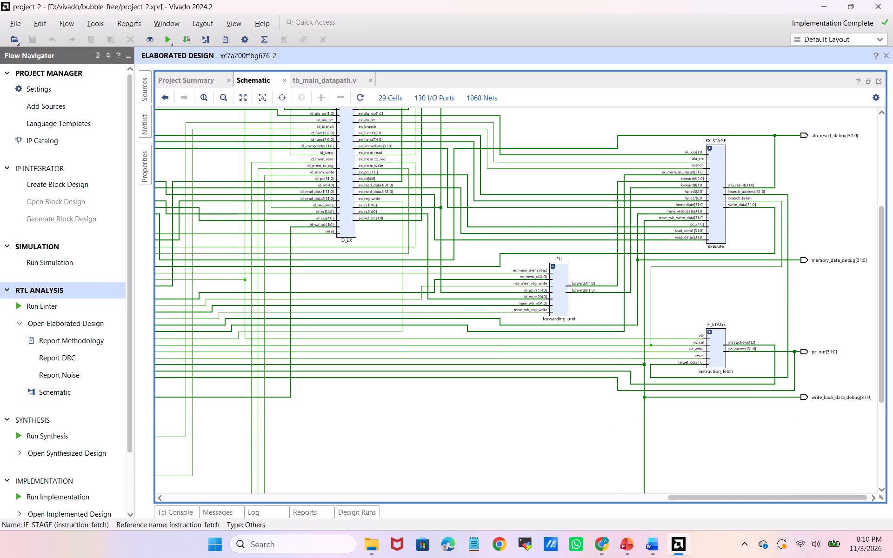
click(706, 330)
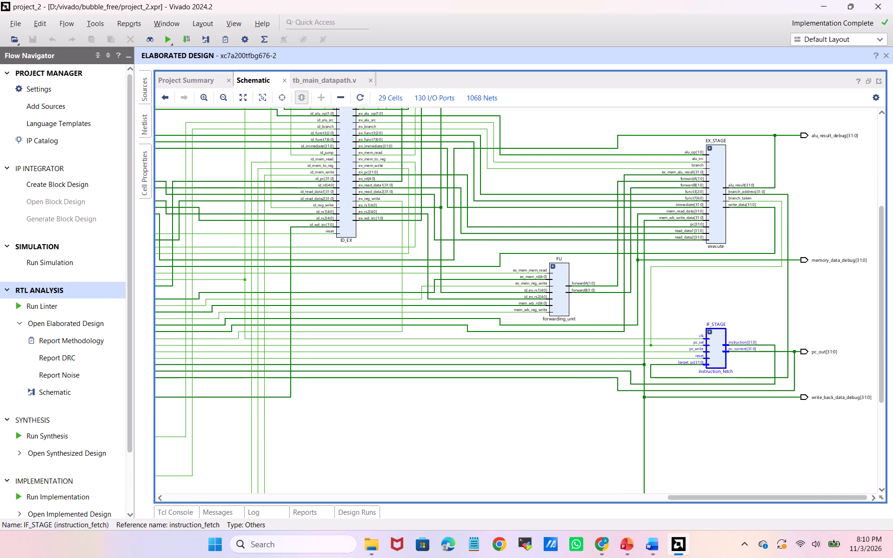
click(712, 330)
scroll(712, 330, left, 1)
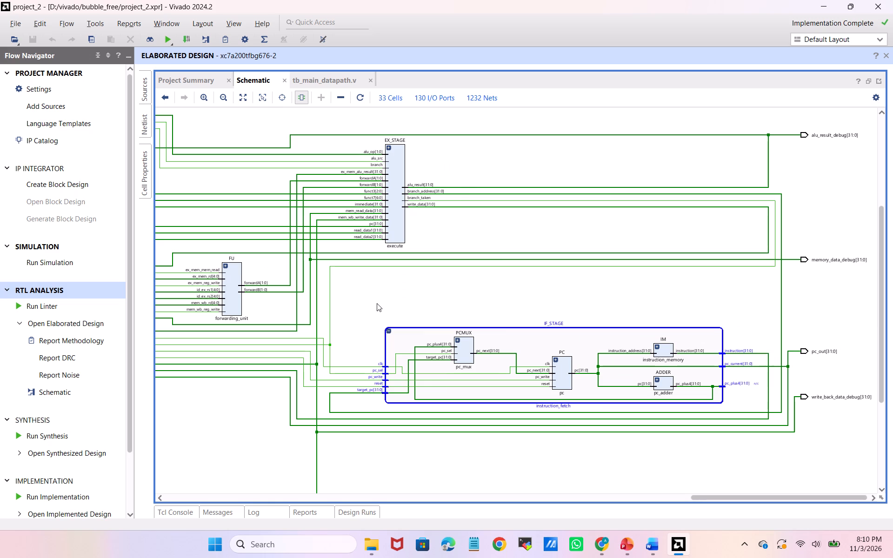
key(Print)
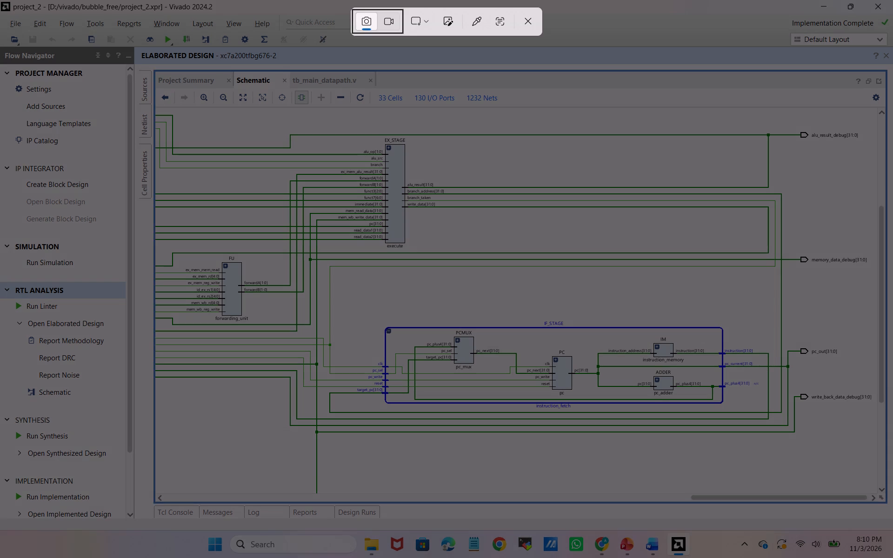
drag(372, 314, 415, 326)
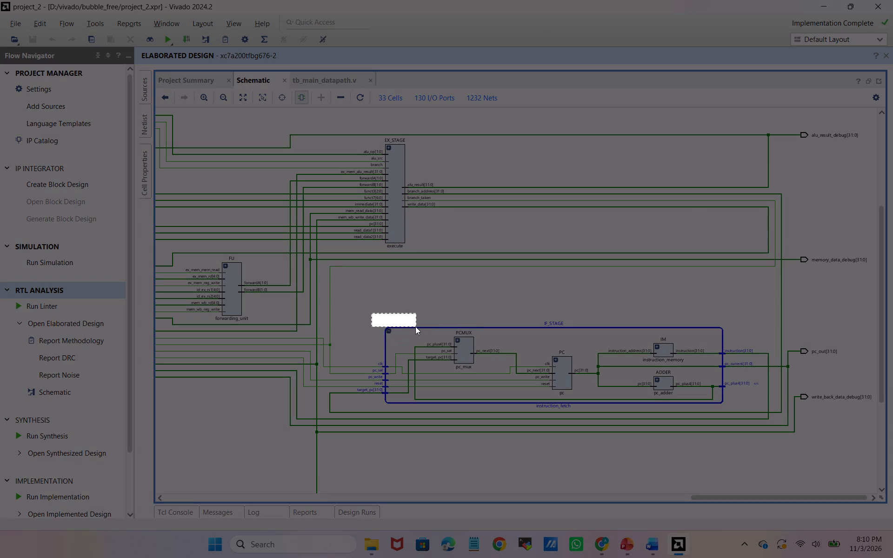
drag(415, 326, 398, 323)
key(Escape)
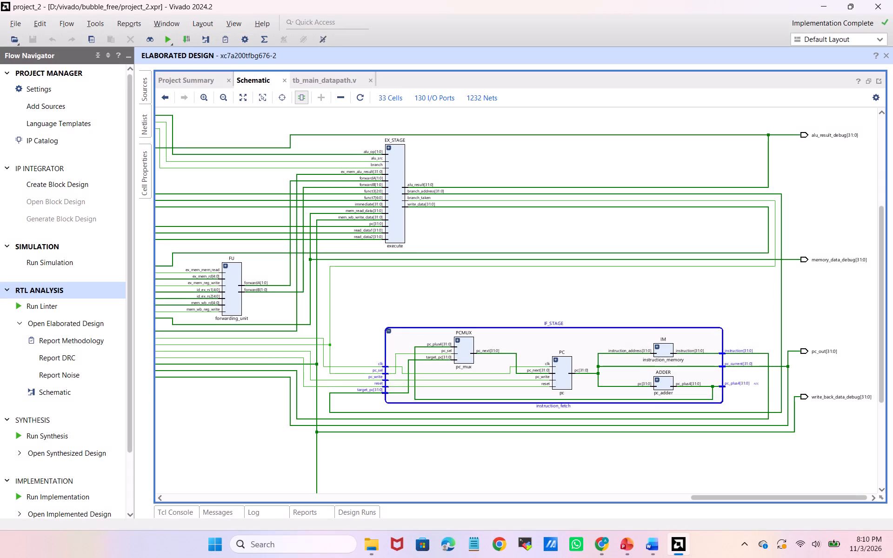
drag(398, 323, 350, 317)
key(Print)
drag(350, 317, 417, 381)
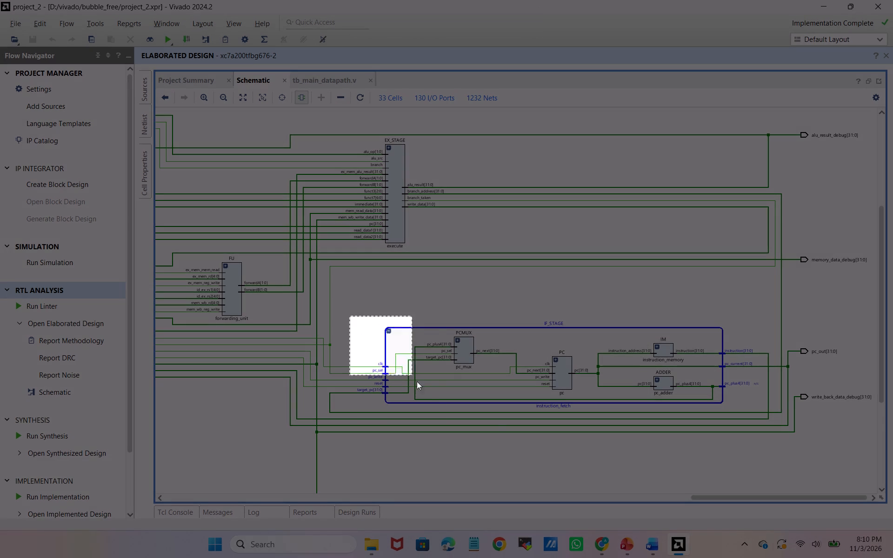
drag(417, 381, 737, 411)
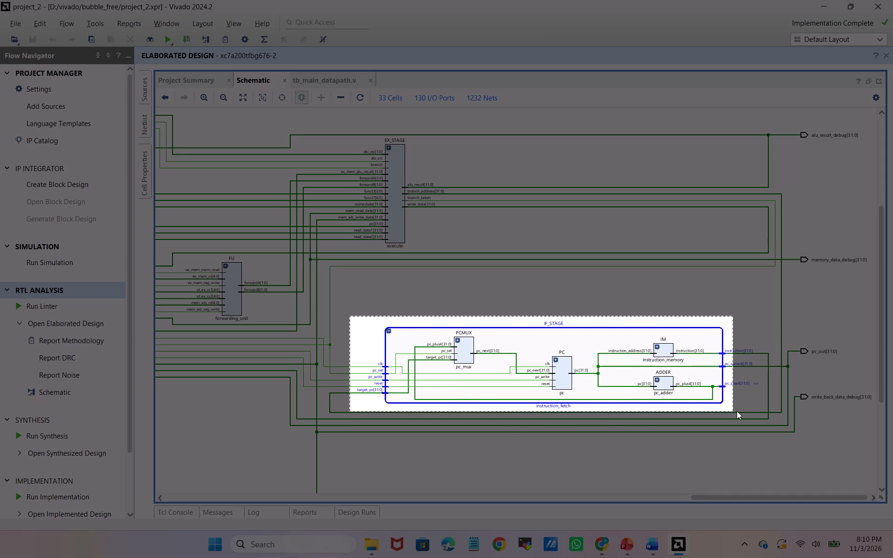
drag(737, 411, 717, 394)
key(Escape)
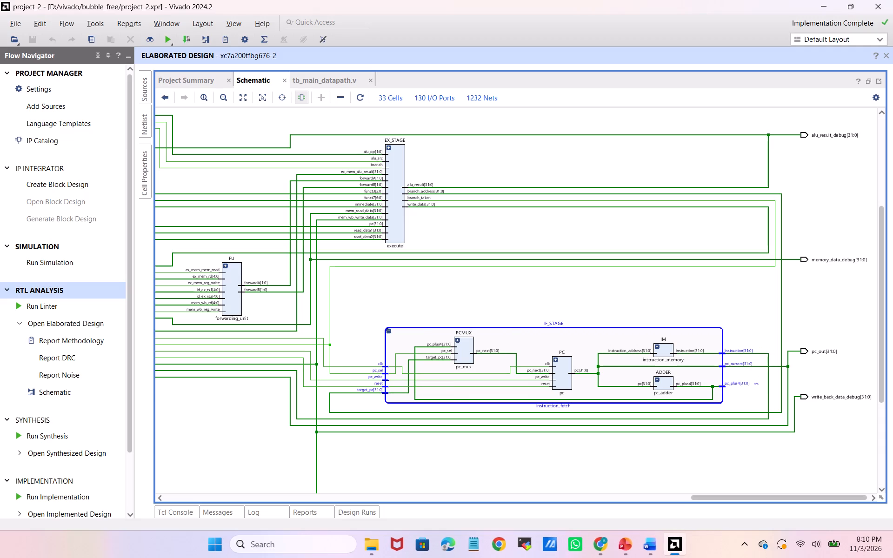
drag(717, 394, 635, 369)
Capture a screen snip of the expanded IF_STAGE block, including its port labels and the instruction_fetch name.
click(635, 369)
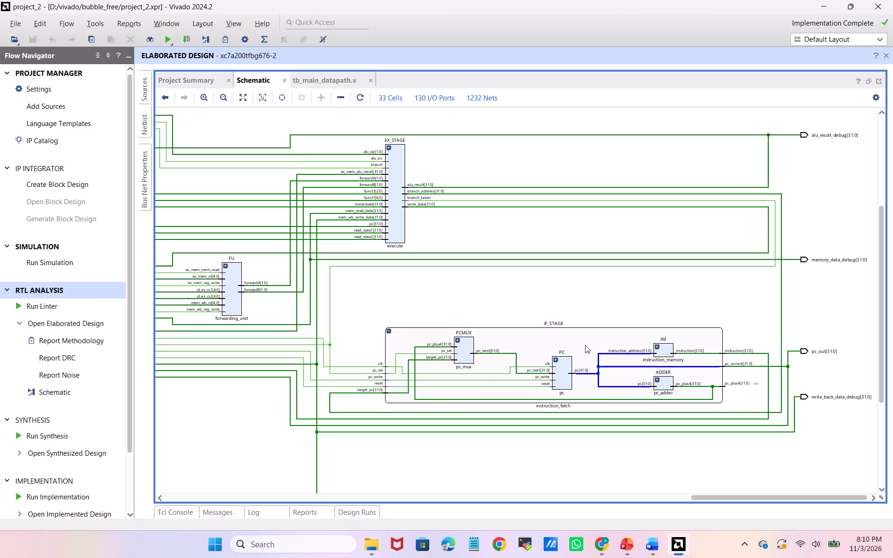
click(585, 345)
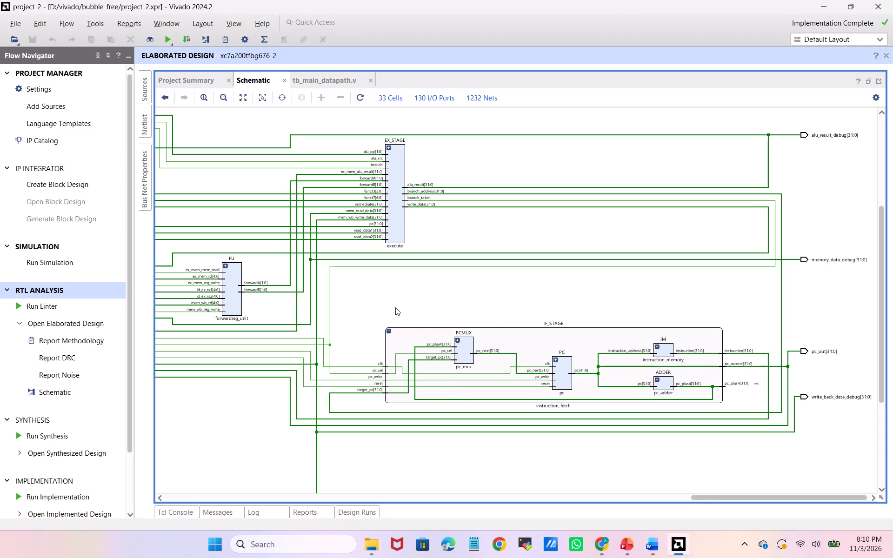
ctrl+scroll(384, 306, up, 1)
scroll(384, 306, left, 1)
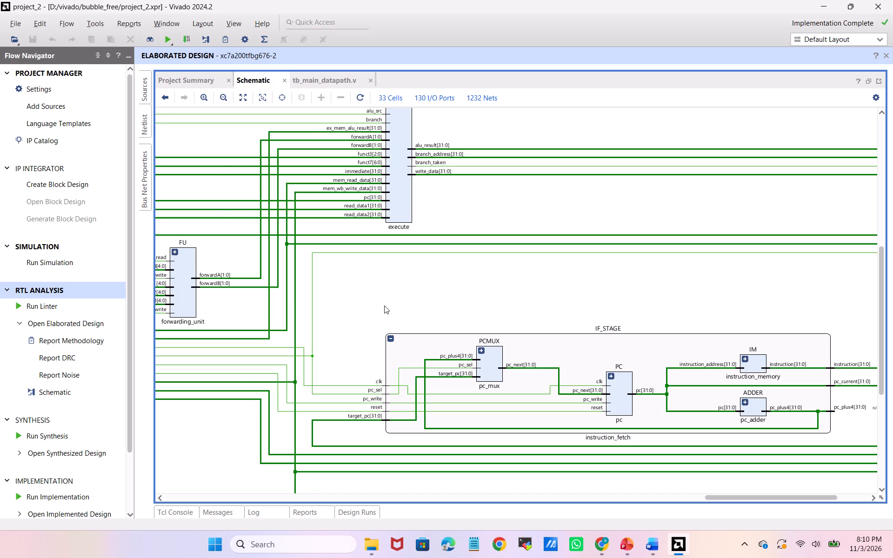
scroll(384, 306, left, 2)
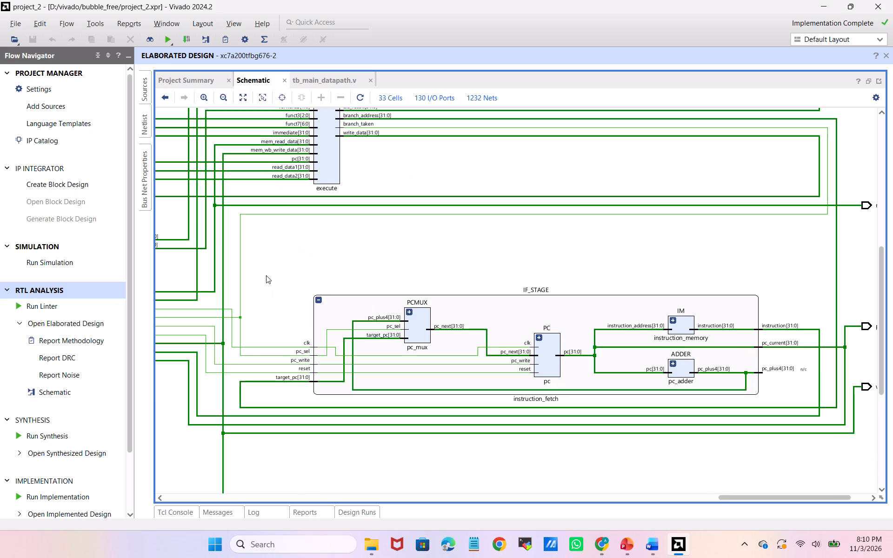
key(Print)
drag(274, 272, 674, 402)
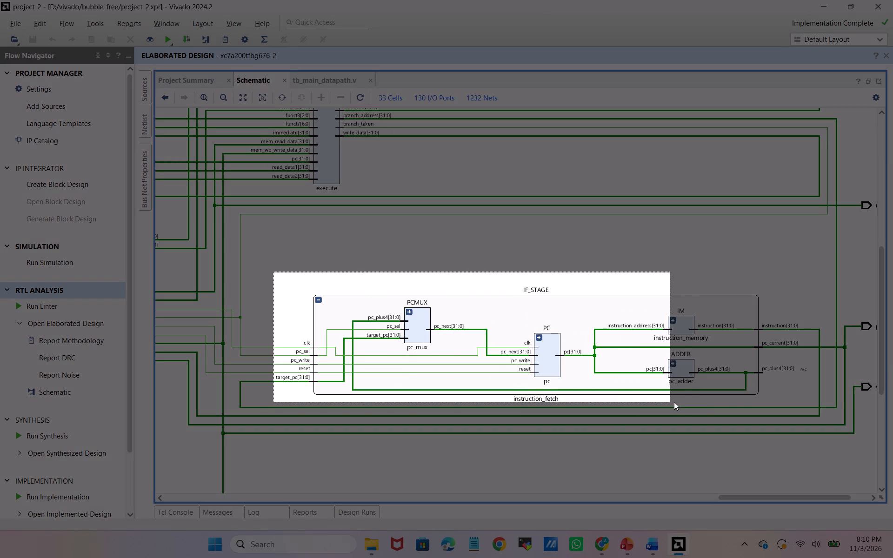
drag(674, 402, 802, 397)
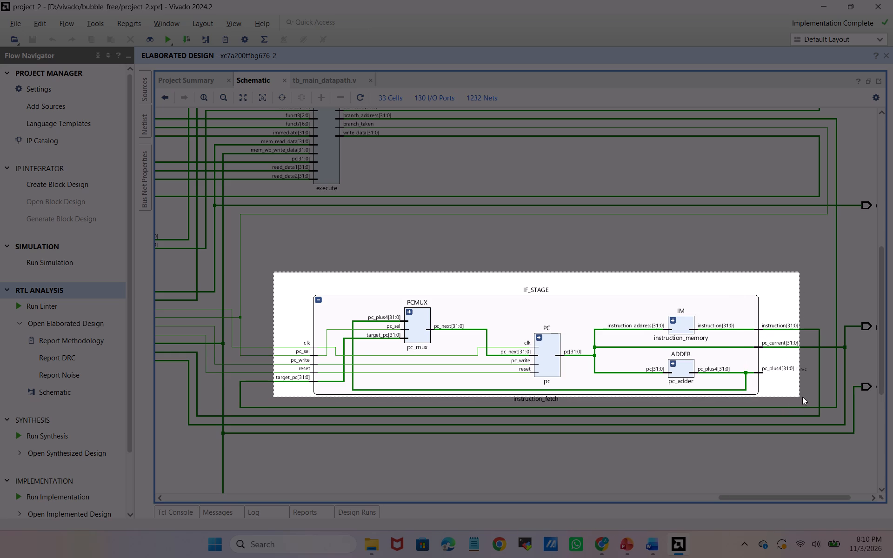
drag(802, 397, 806, 403)
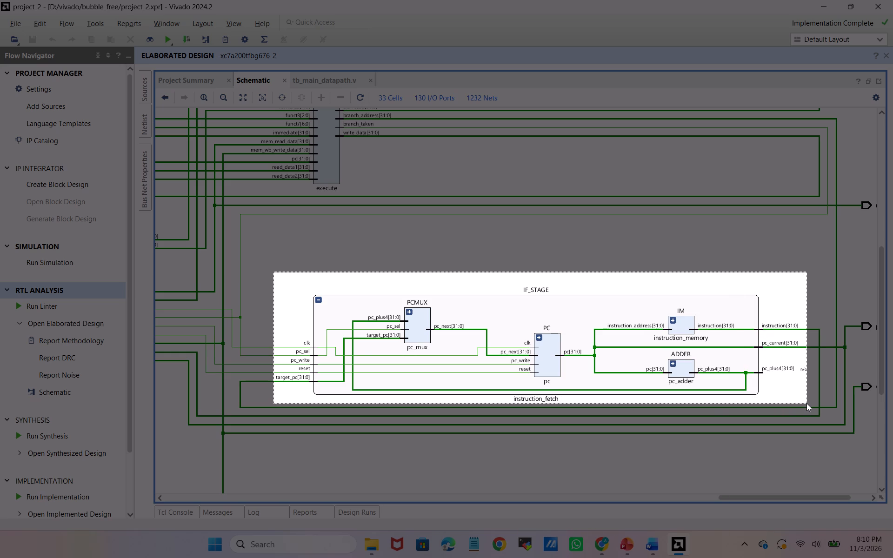
drag(806, 403, 802, 402)
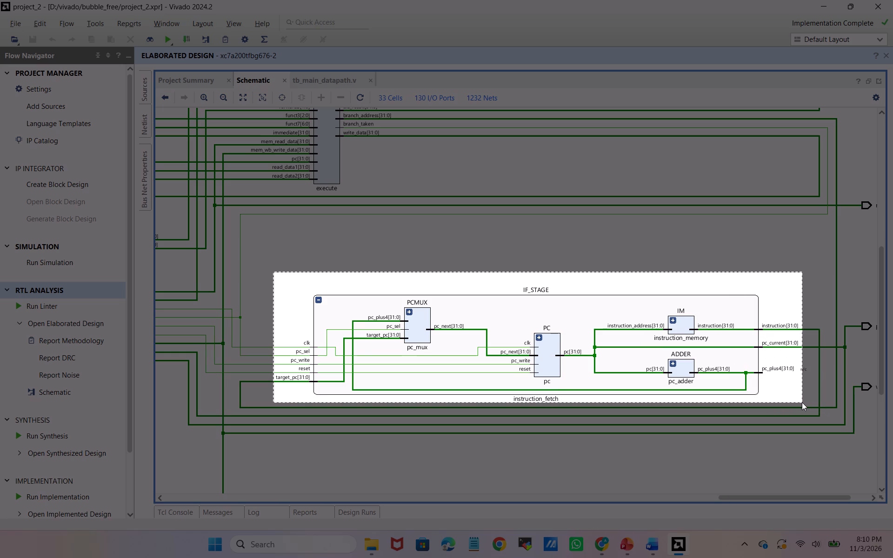
drag(802, 402, 800, 405)
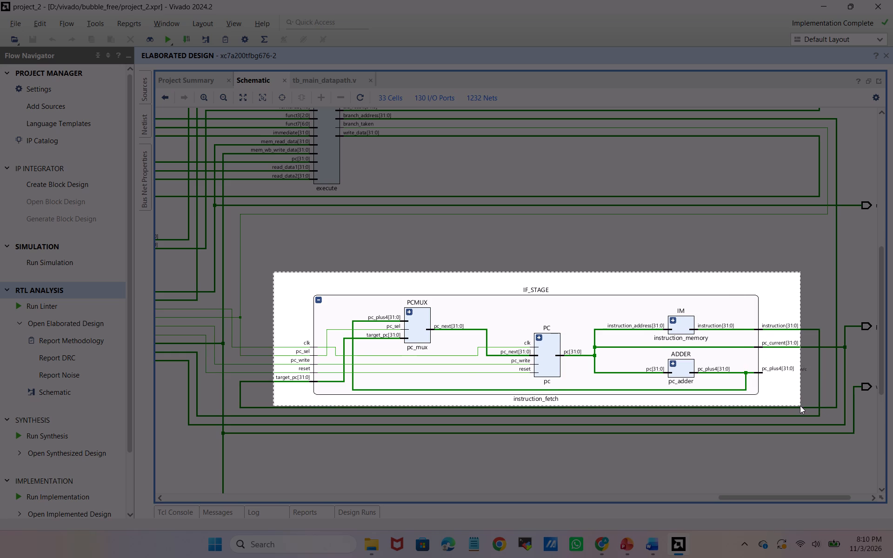
drag(800, 405, 800, 405)
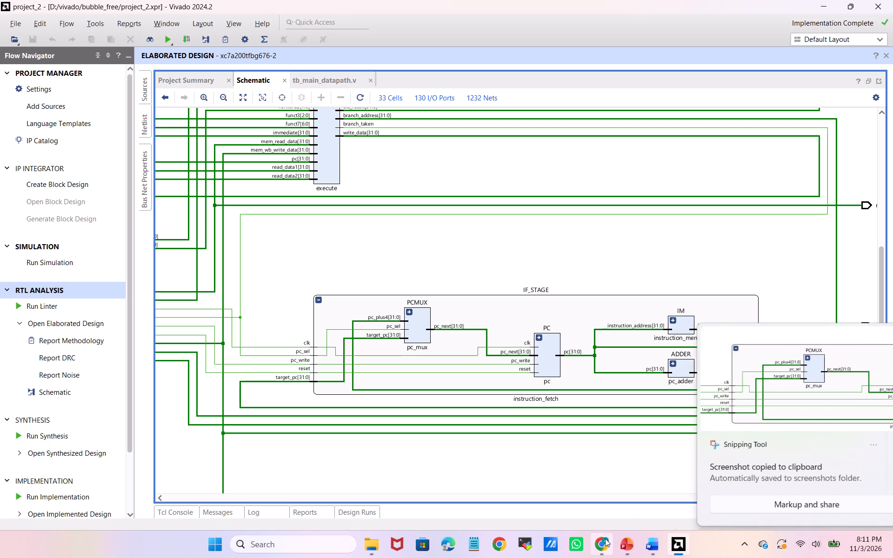
Switch to PowerPoint, paste the captured IF_STAGE schematic onto slide 20 and shrink it slightly.
click(620, 543)
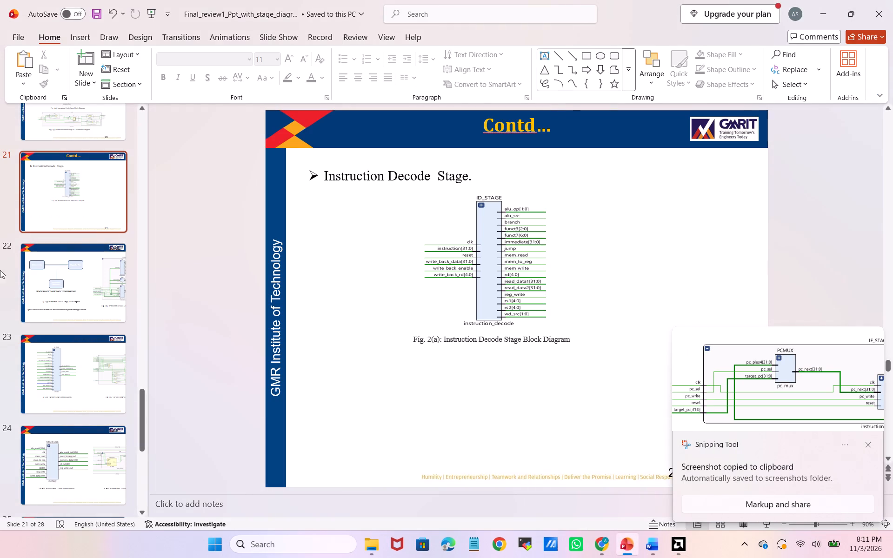
scroll(77, 190, up, 1)
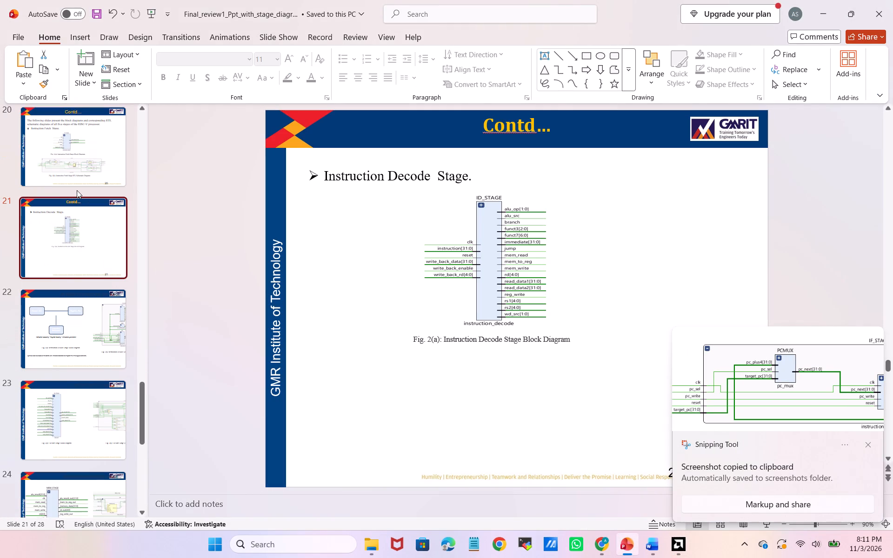
click(72, 154)
click(479, 277)
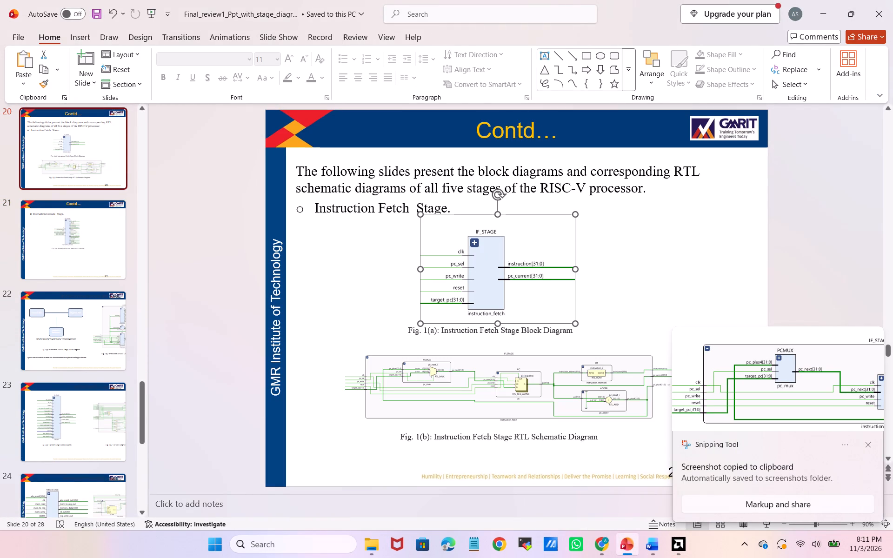
key(ctrl+v)
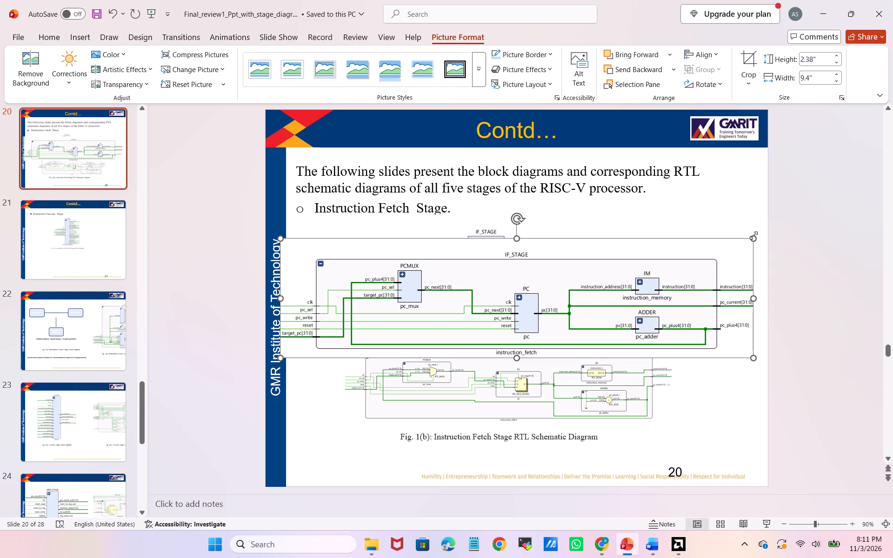
drag(753, 235, 697, 241)
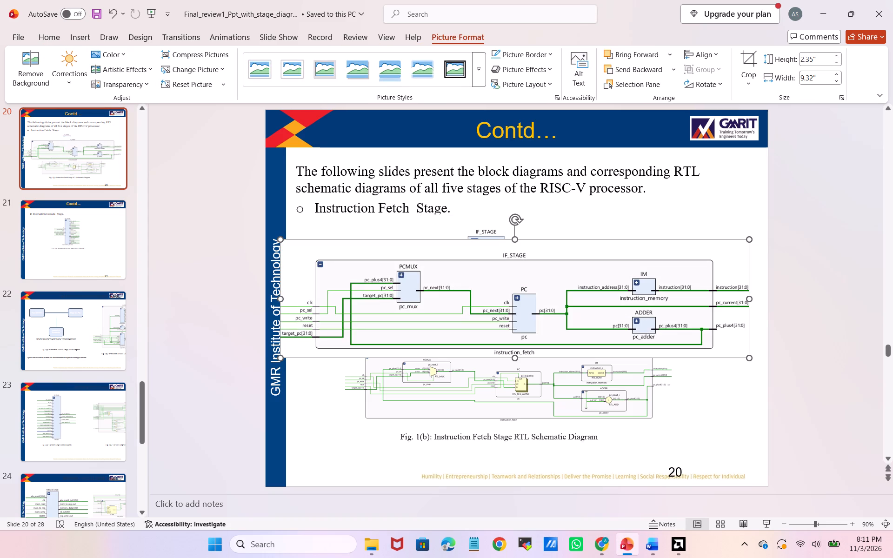
Delete the old collapsed IF_STAGE block picture from behind the pasted schematic on slide 20.
click(489, 235)
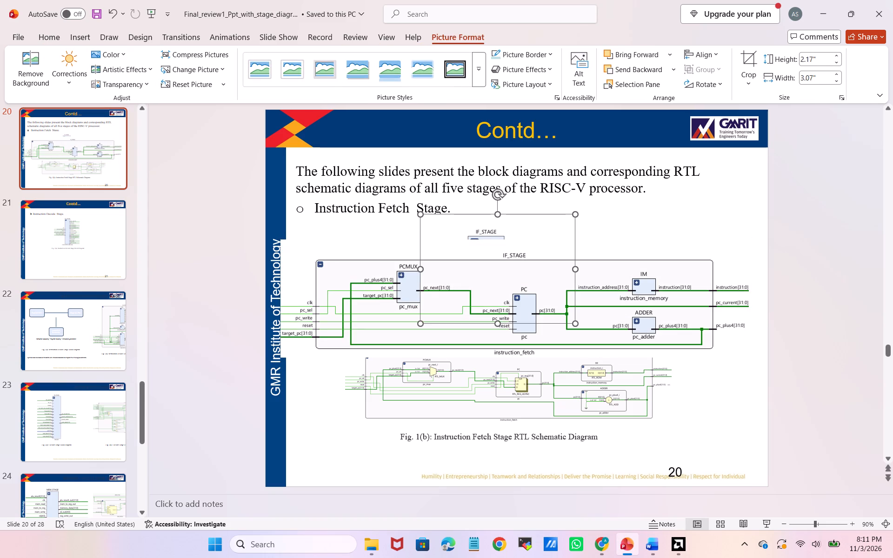
key(Delete)
Shrink the pasted IF_STAGE schematic and position it between the Instruction Fetch Stage bullet and the Fig. 1(a) caption.
drag(494, 302, 498, 275)
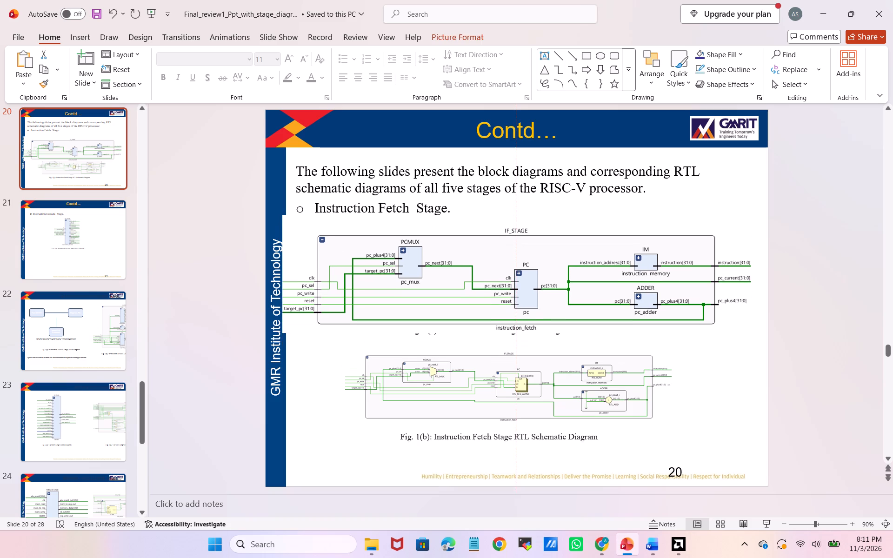
drag(498, 275, 495, 269)
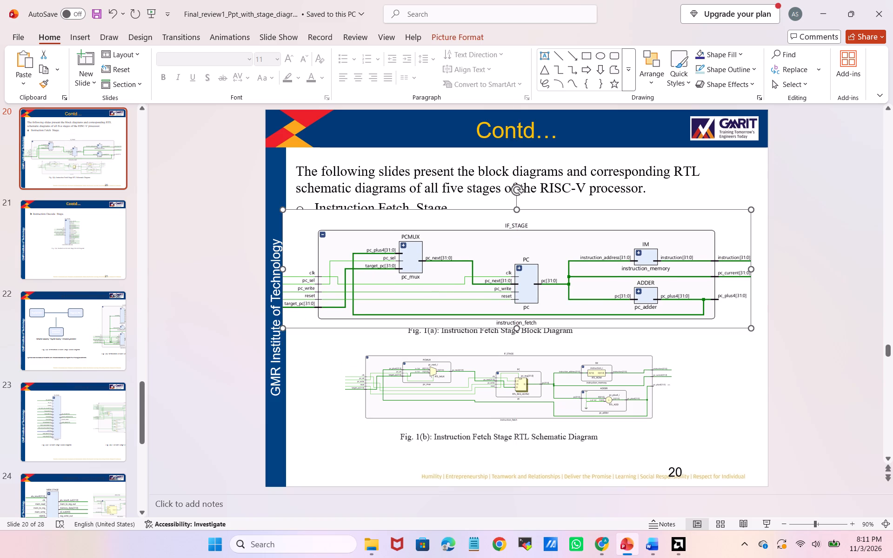
drag(282, 329, 294, 326)
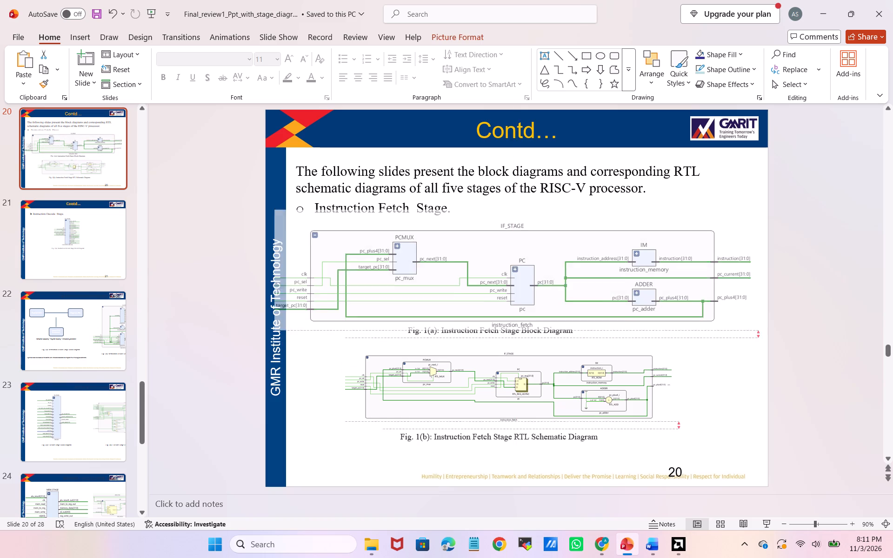
drag(294, 326, 332, 320)
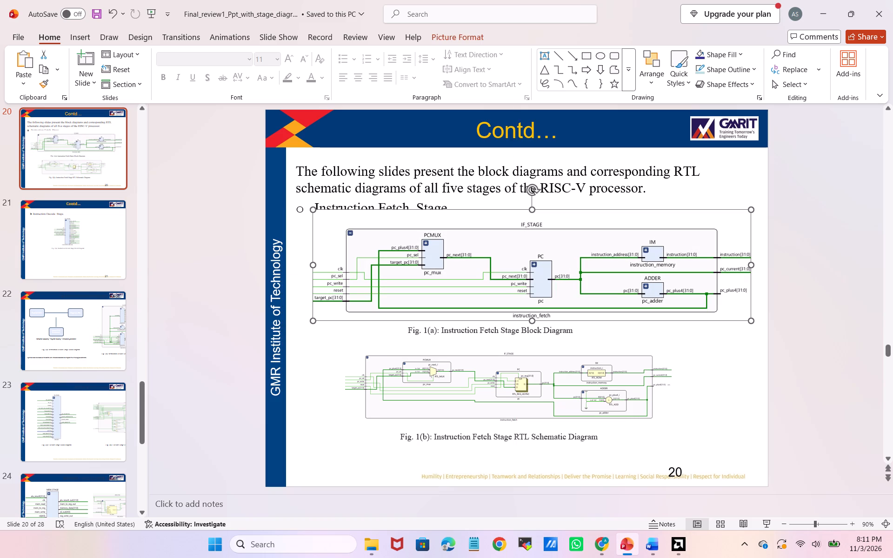
drag(752, 207, 675, 238)
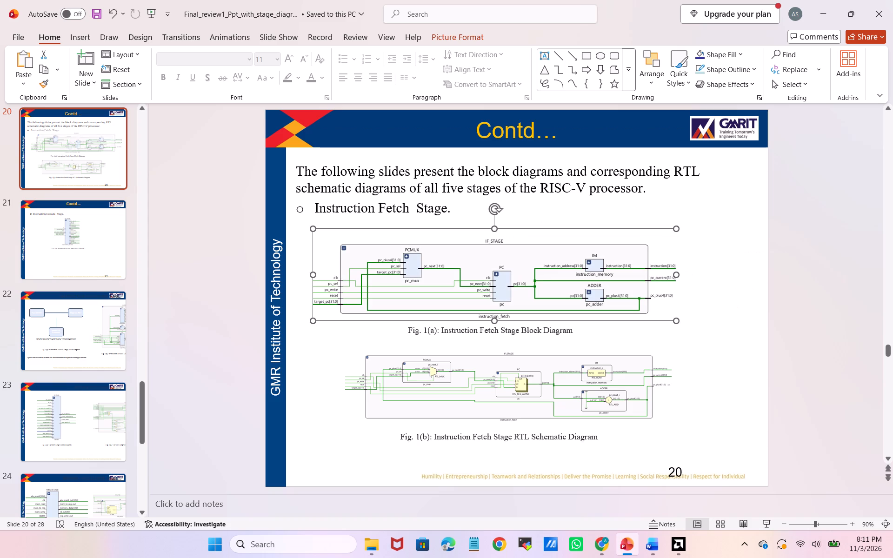
drag(592, 272, 610, 256)
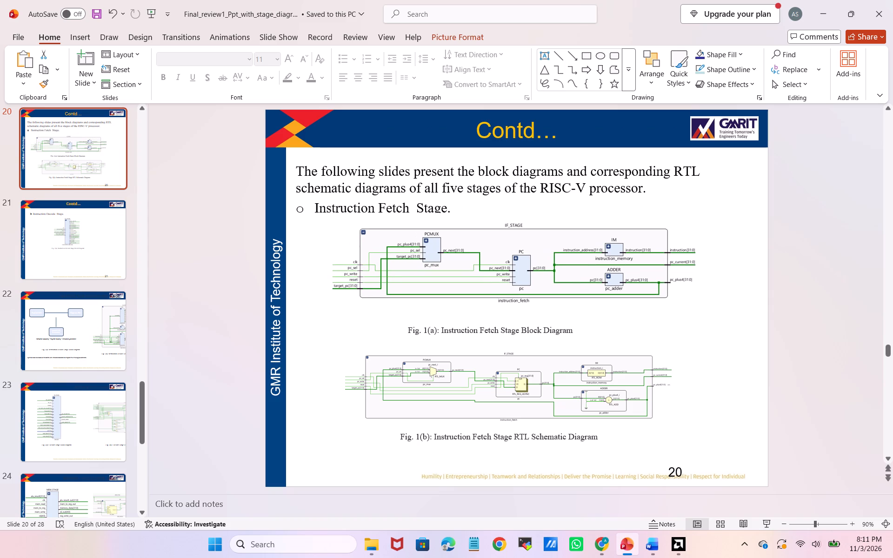
drag(610, 256, 604, 263)
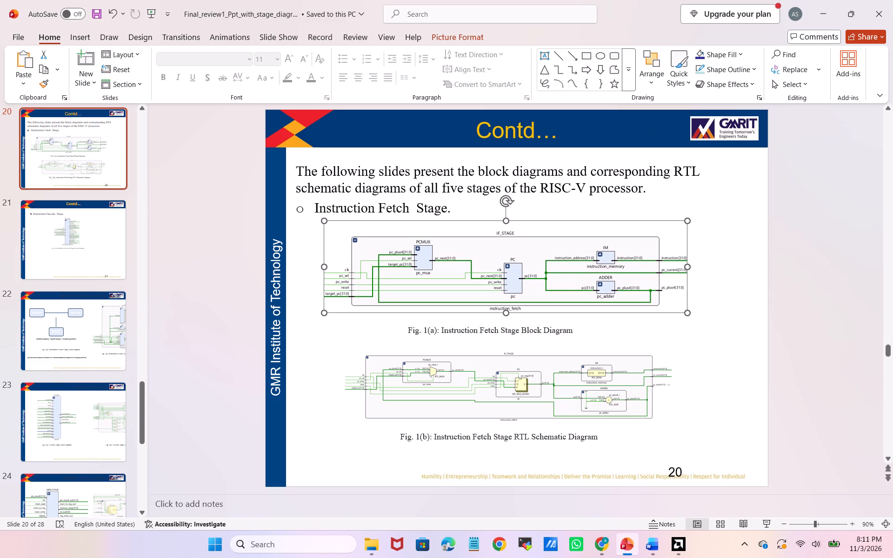
Remove the leading spaces before the Fig. 1(a) caption and start it on its own line below the schematic.
click(409, 331)
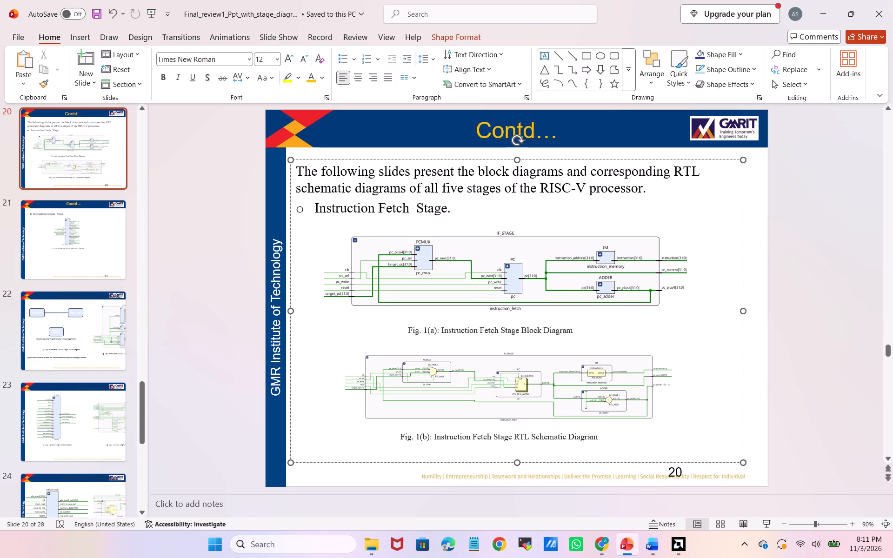
key(BackSpace)
key(BackSpace)
key(BackSpace)
key(BackSpace)
key(BackSpace)
key(BackSpace)
key(BackSpace)
key(BackSpace)
key(BackSpace)
key(BackSpace)
key(BackSpace)
key(BackSpace)
key(BackSpace)
key(BackSpace)
key(BackSpace)
key(BackSpace)
key(BackSpace)
key(BackSpace)
key(BackSpace)
key(BackSpace)
key(BackSpace)
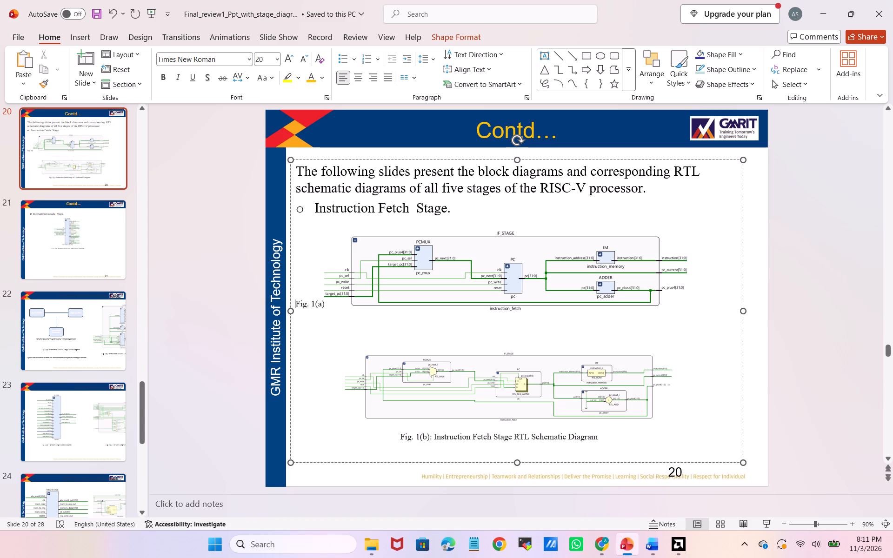
key(Return)
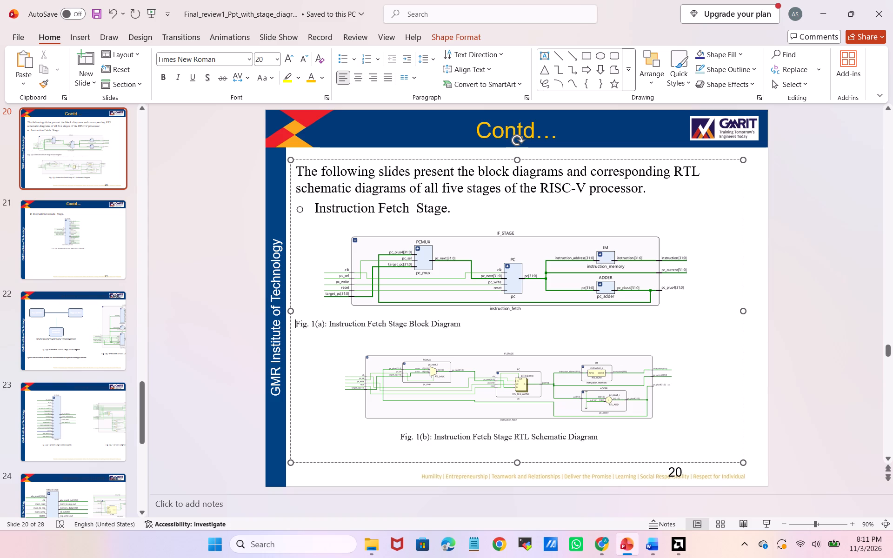
Indent the Fig. 1(a) caption with leading spaces until it sits roughly centred beneath the IF_STAGE schematic.
key(space)
key(space)
key(space)
key(BackSpace)
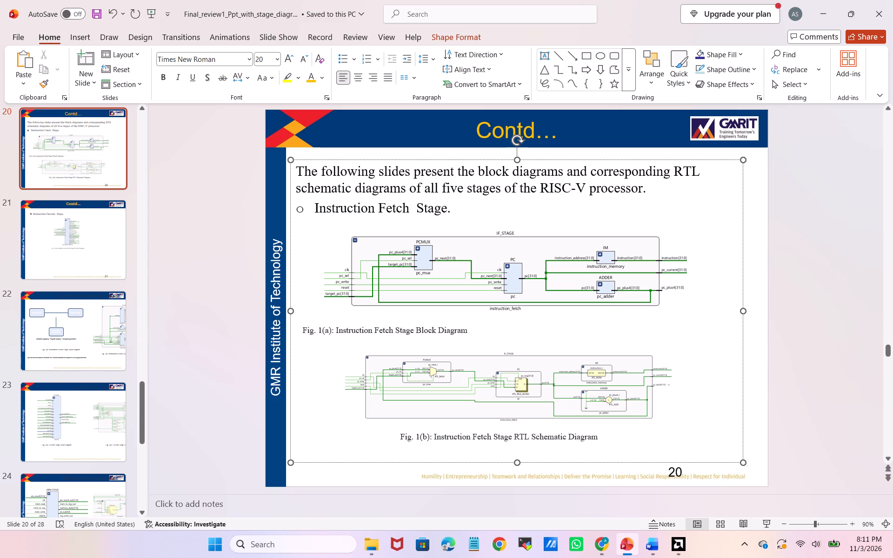
key(BackSpace)
key(BackSpace)
key(space)
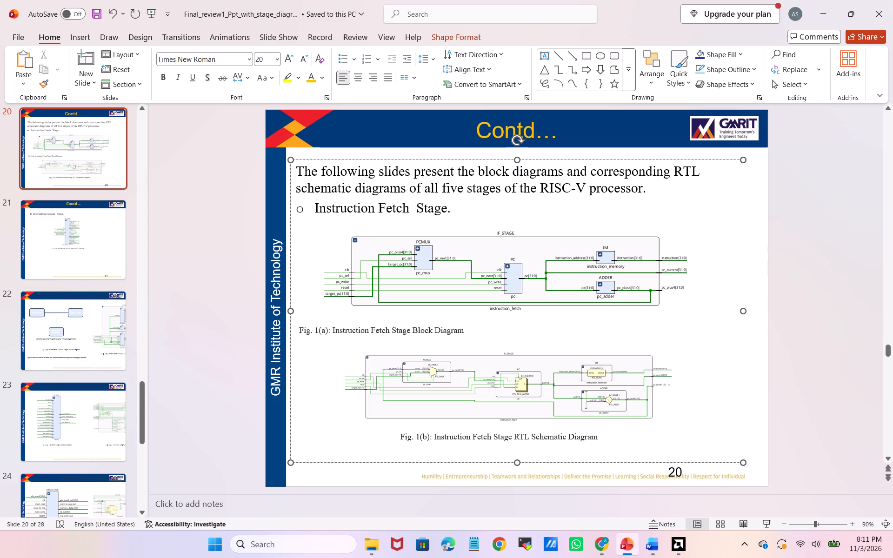
key(space)
key(space)
key(space)
key(space)
key(space)
key(space)
key(space)
key(space)
key(space)
key(space)
key(space)
key(space)
key(space)
key(space)
key(space)
key(space)
key(space)
key(space)
key(space)
key(space)
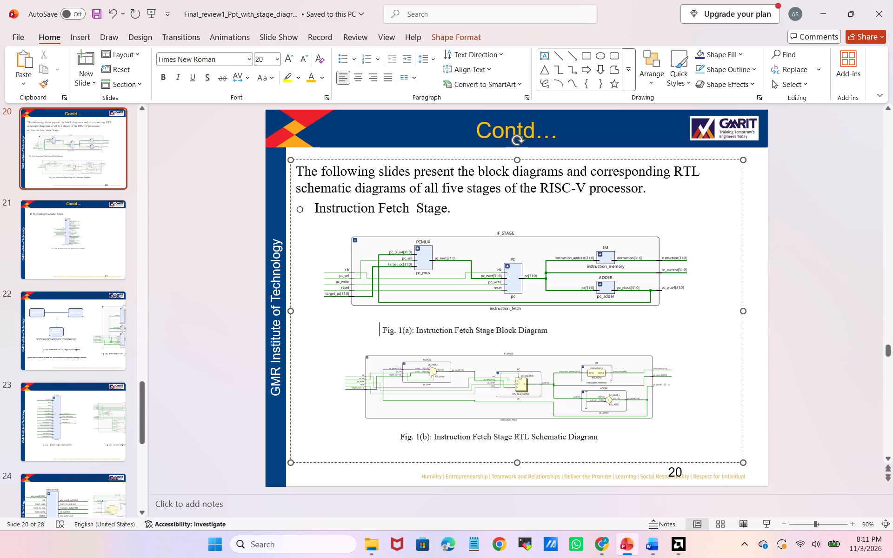
key(space)
key(space)
key(space)
key(space)
key(space)
key(space)
key(space)
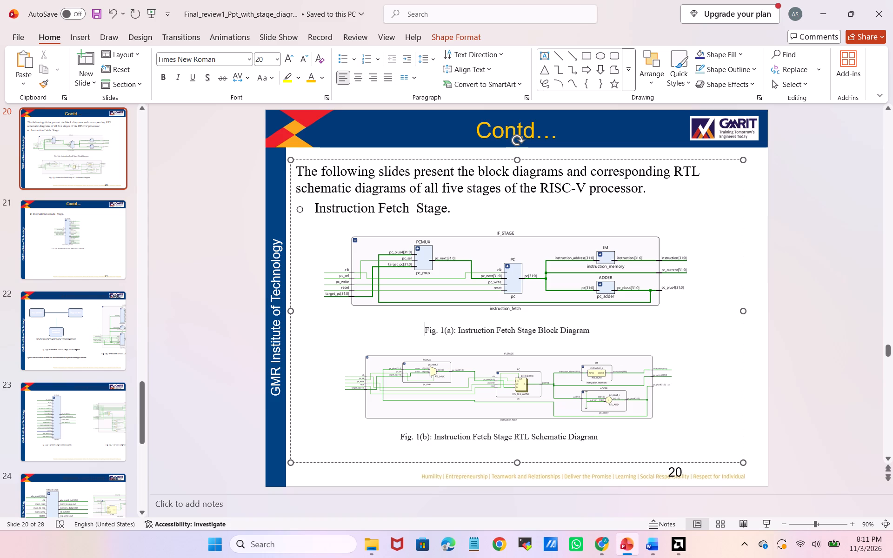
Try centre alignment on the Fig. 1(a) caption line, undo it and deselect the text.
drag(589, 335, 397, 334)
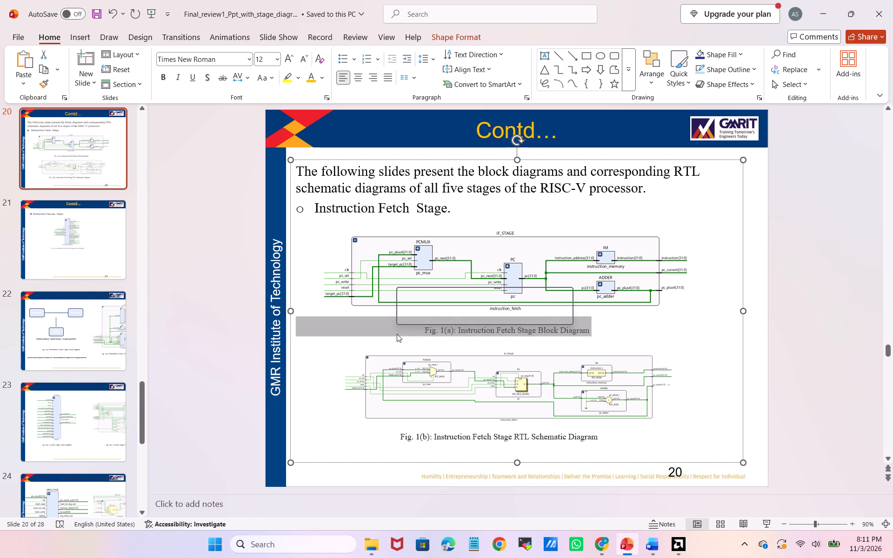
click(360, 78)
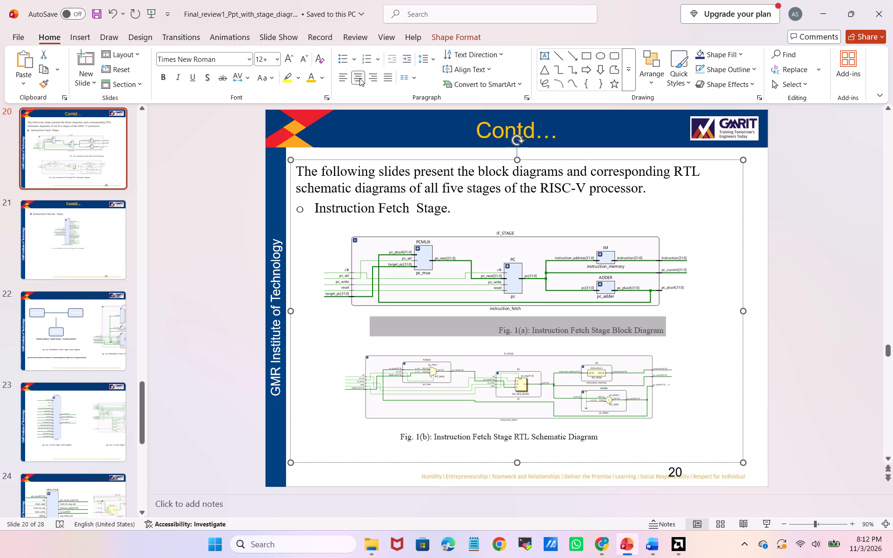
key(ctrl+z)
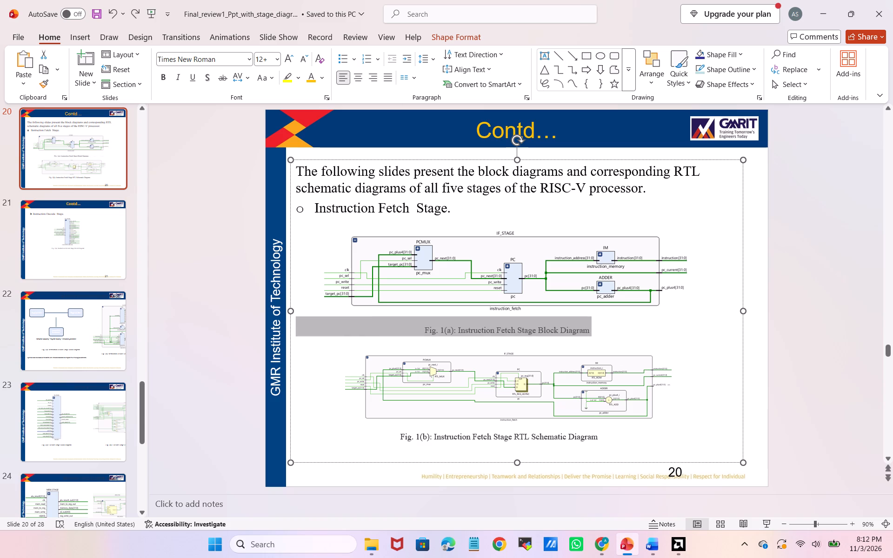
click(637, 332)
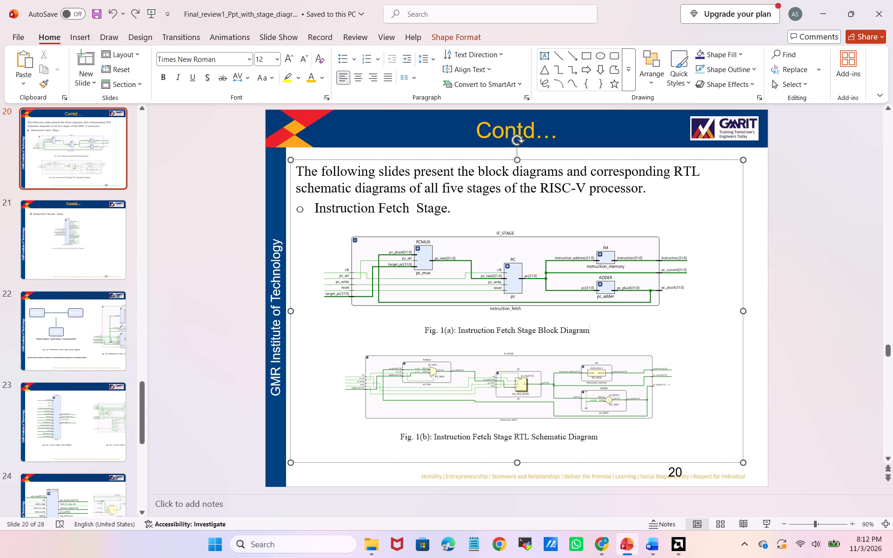
Centre-align the Fig. 1(b) Instruction Fetch Stage RTL Schematic Diagram caption within its text box.
double_click(490, 438)
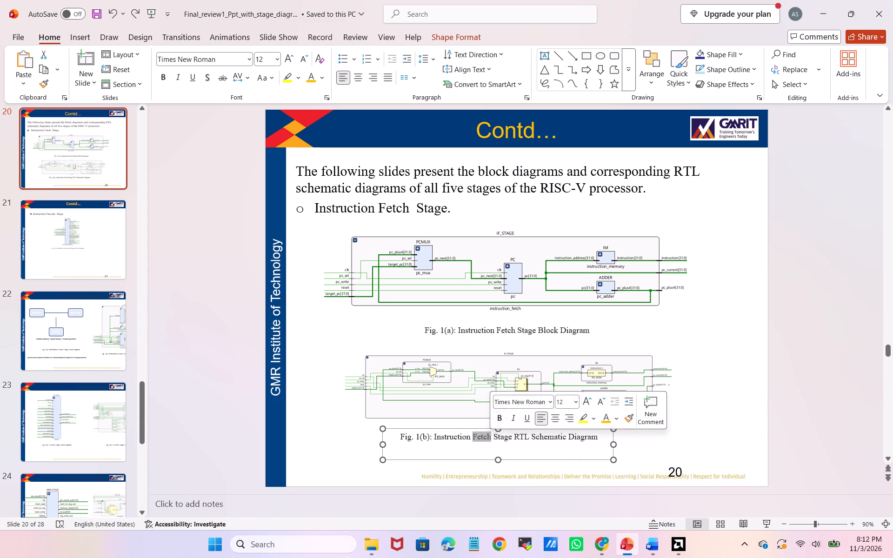
drag(597, 439, 377, 438)
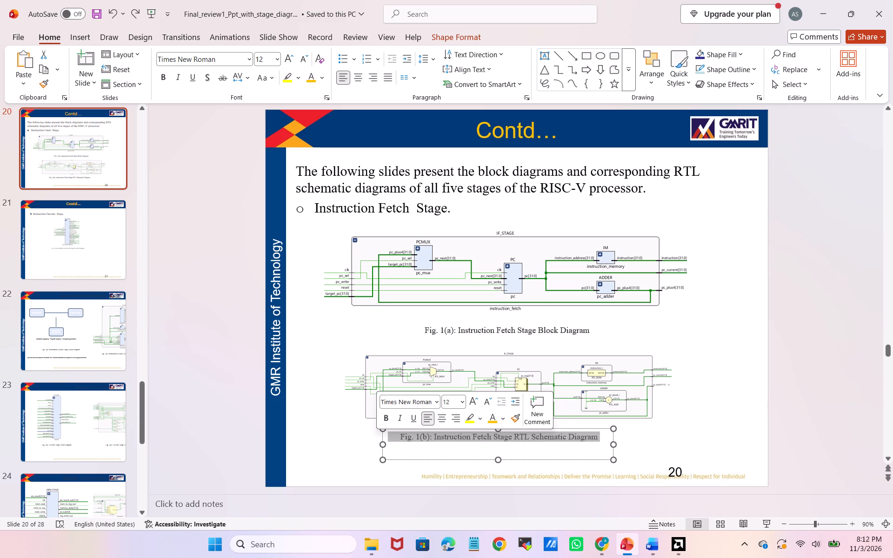
click(355, 78)
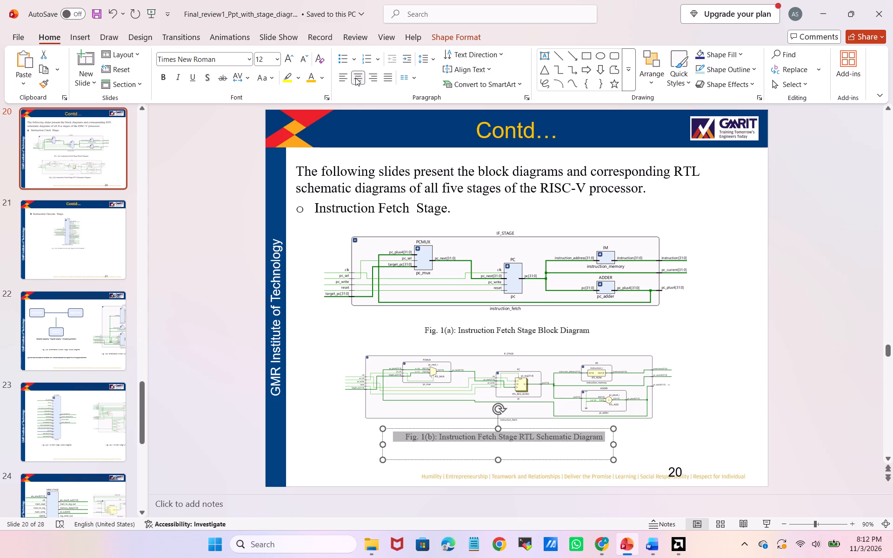
click(337, 387)
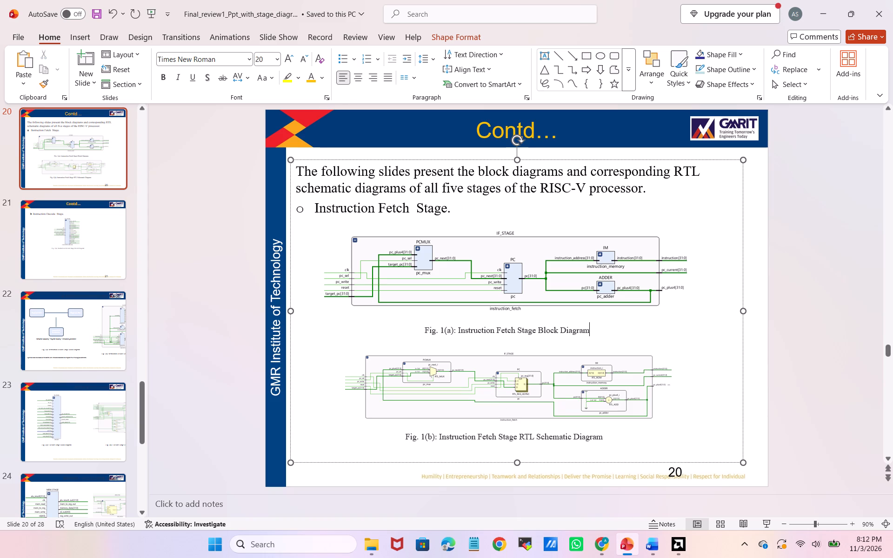
Delete the ID_STAGE block picture from slide 21, the Instruction Decode Stage slide.
click(104, 435)
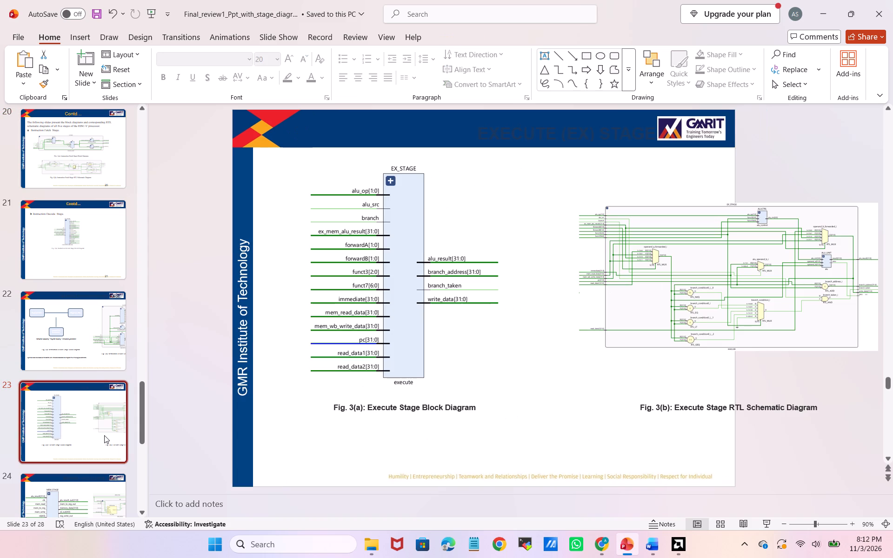
click(86, 238)
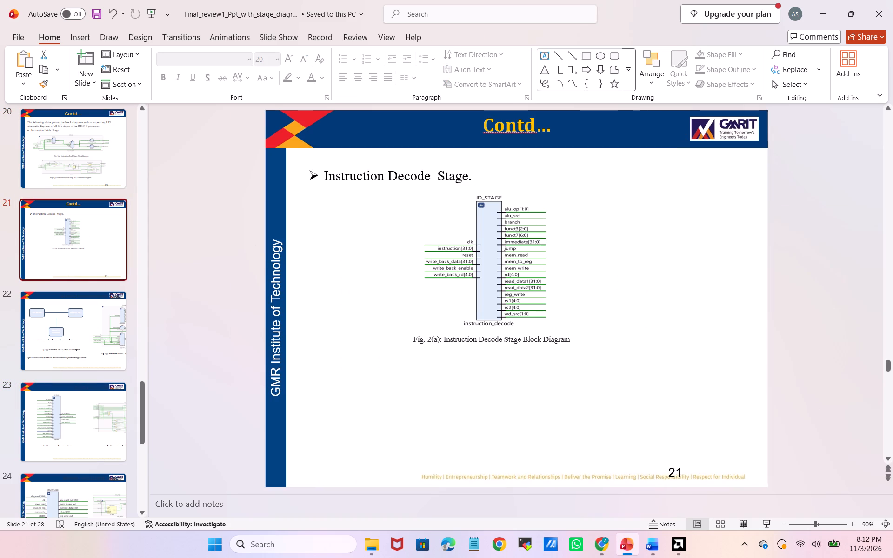
click(499, 254)
key(Delete)
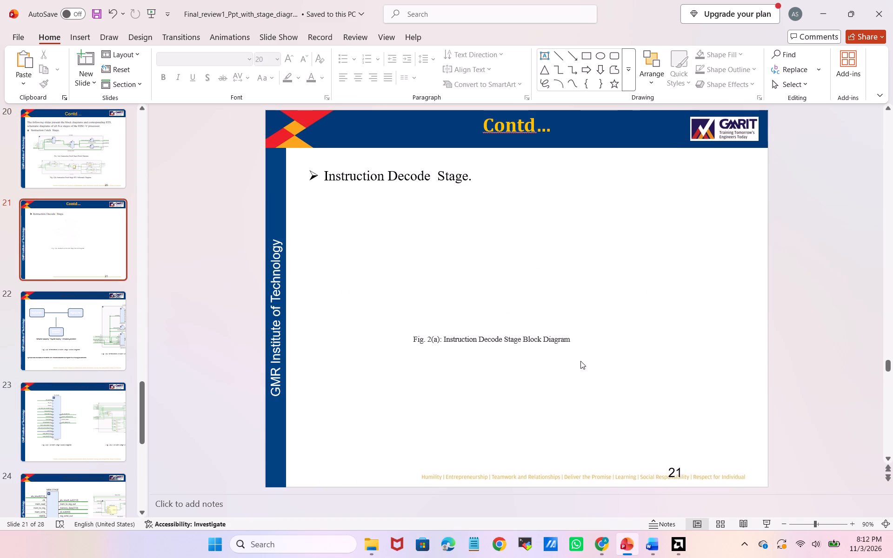
Switch to Vivado and collapse the expanded IF_STAGE block in the elaborated design schematic.
click(681, 556)
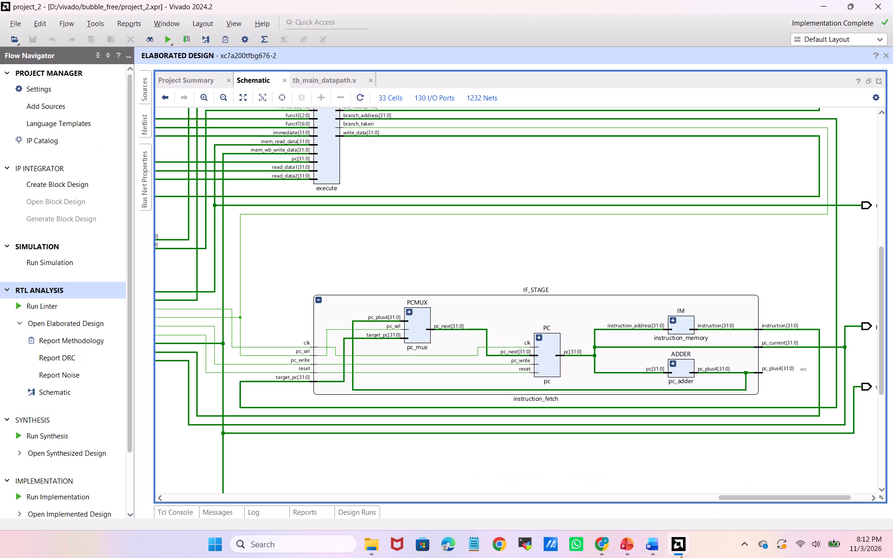
click(317, 302)
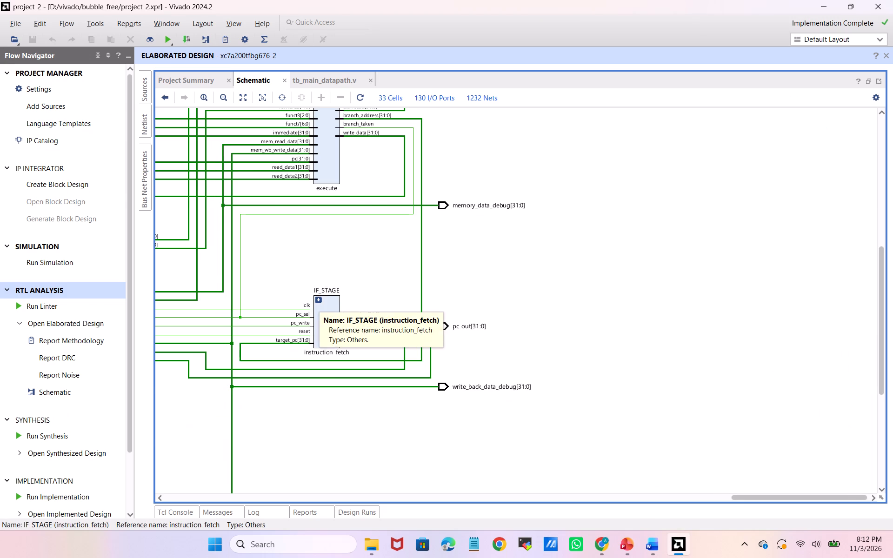
Locate the expanded ID_STAGE block in the schematic and frame it with its CU, IMM and RF sub-blocks and ports readable.
scroll(317, 302, up, 1)
scroll(317, 302, right, 2)
scroll(317, 302, up, 1)
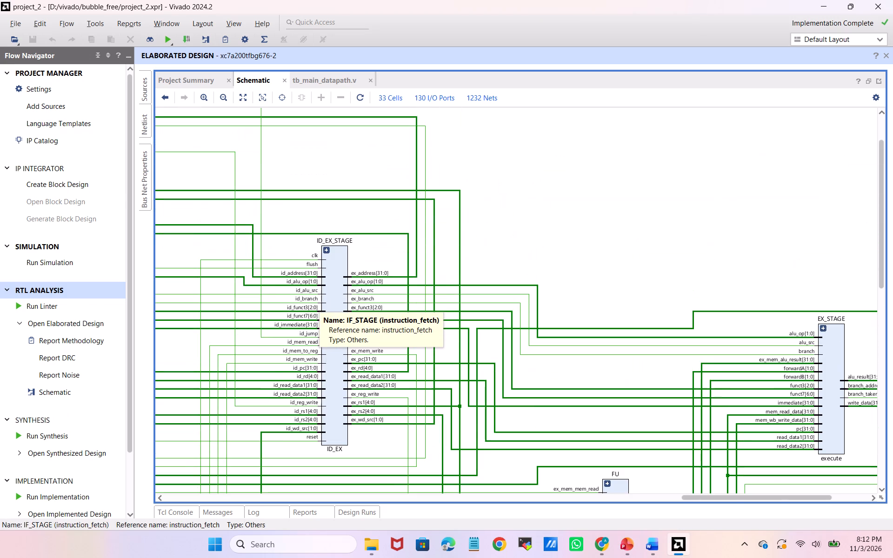
scroll(317, 302, up, 1)
scroll(327, 248, right, 1)
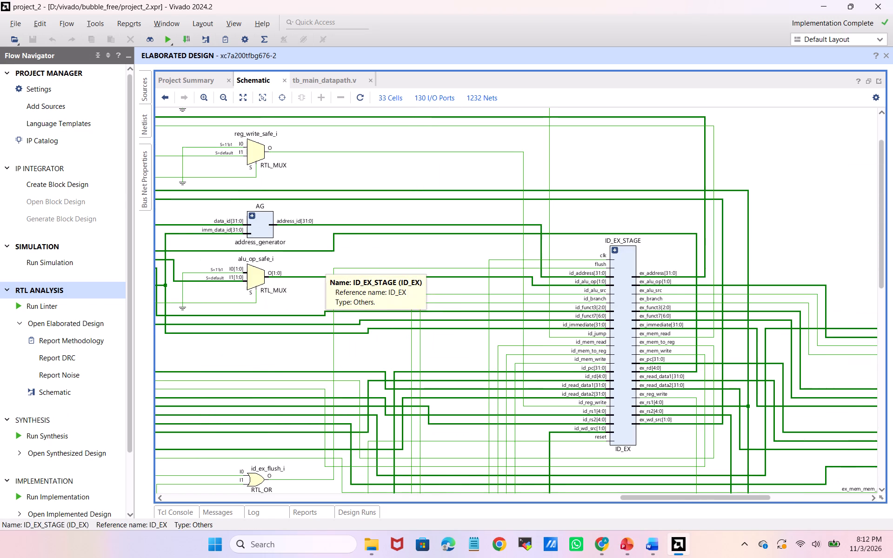
scroll(327, 248, right, 2)
scroll(327, 248, down, 1)
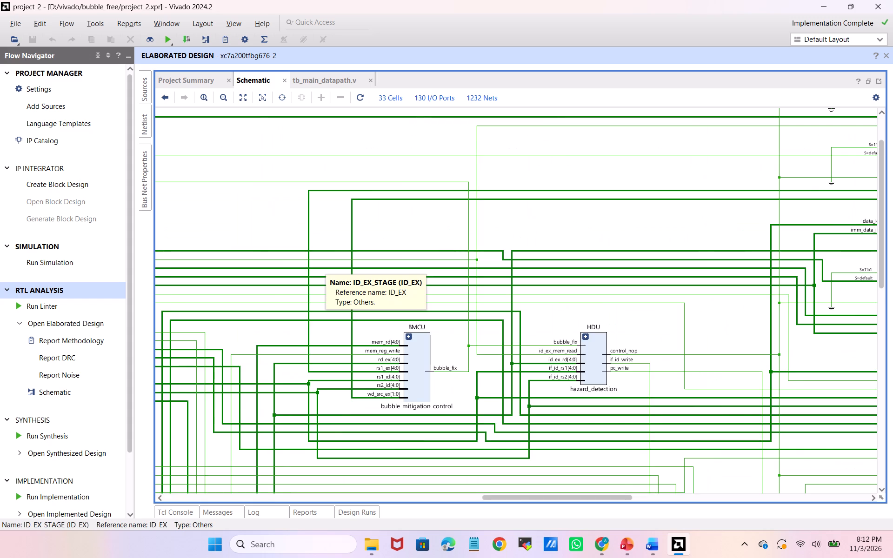
scroll(327, 248, down, 1)
scroll(327, 248, left, 3)
ctrl+scroll(327, 248, down, 1)
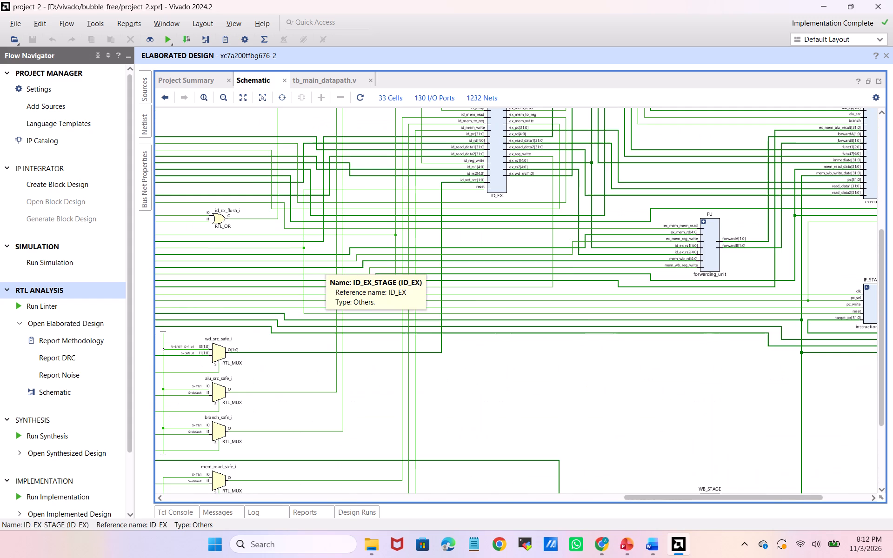
scroll(327, 248, left, 1)
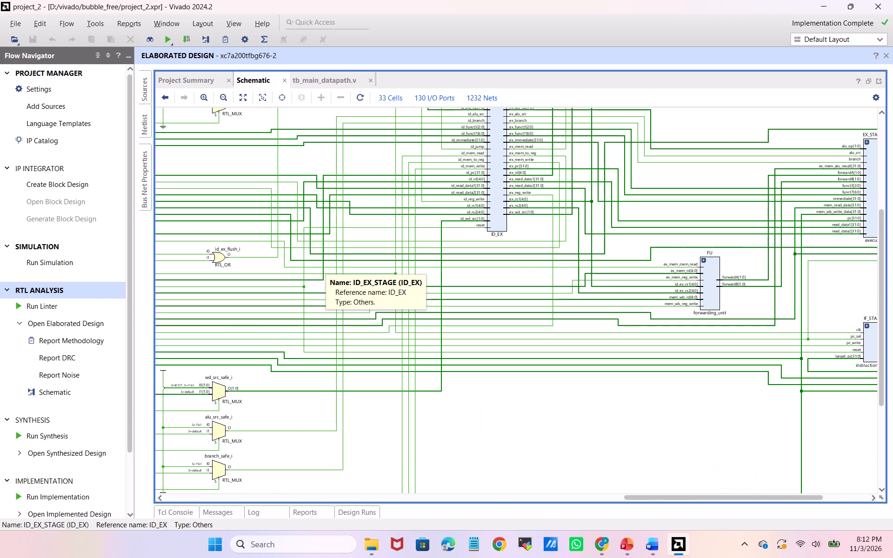
scroll(327, 248, left, 2)
scroll(327, 248, right, 1)
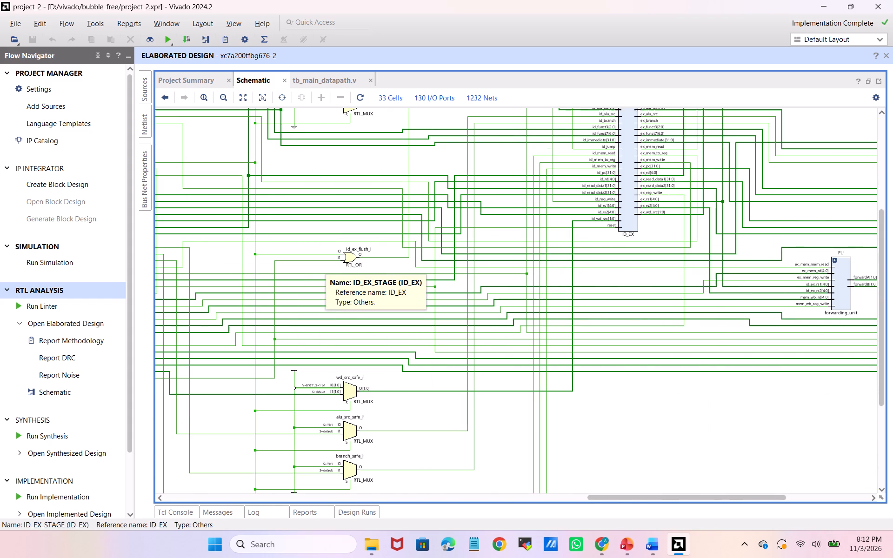
scroll(327, 248, right, 1)
scroll(338, 228, down, 1)
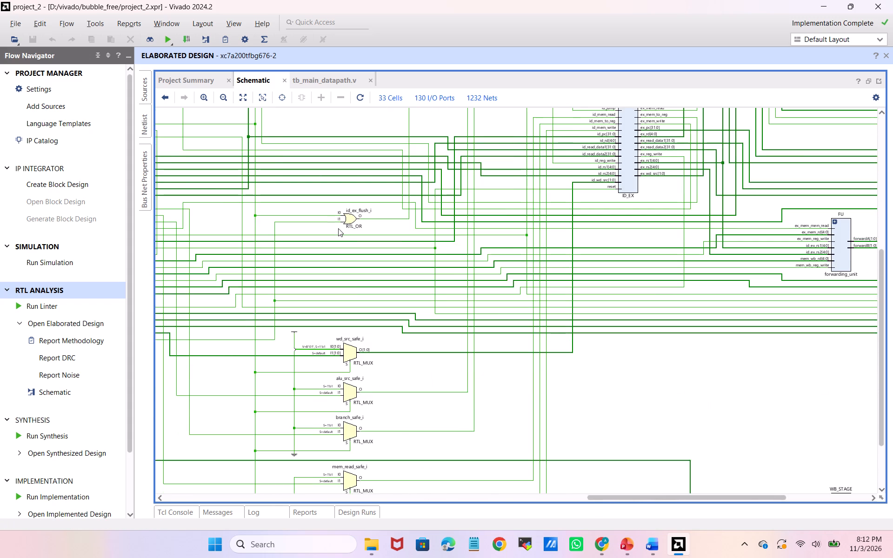
scroll(338, 228, right, 2)
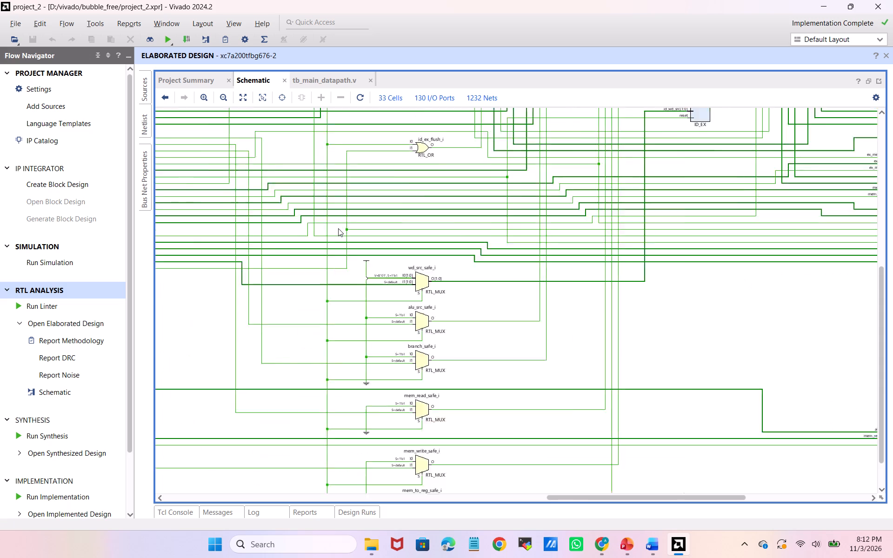
scroll(338, 228, right, 6)
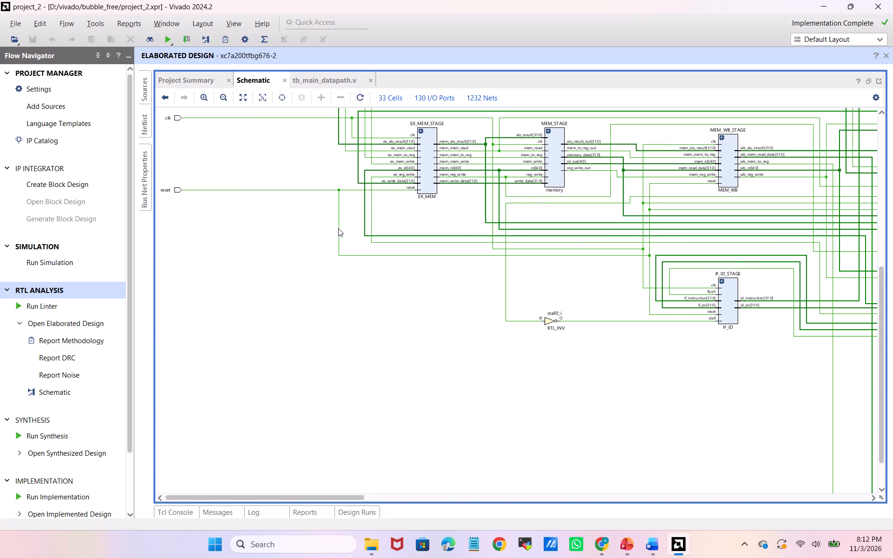
scroll(338, 228, up, 2)
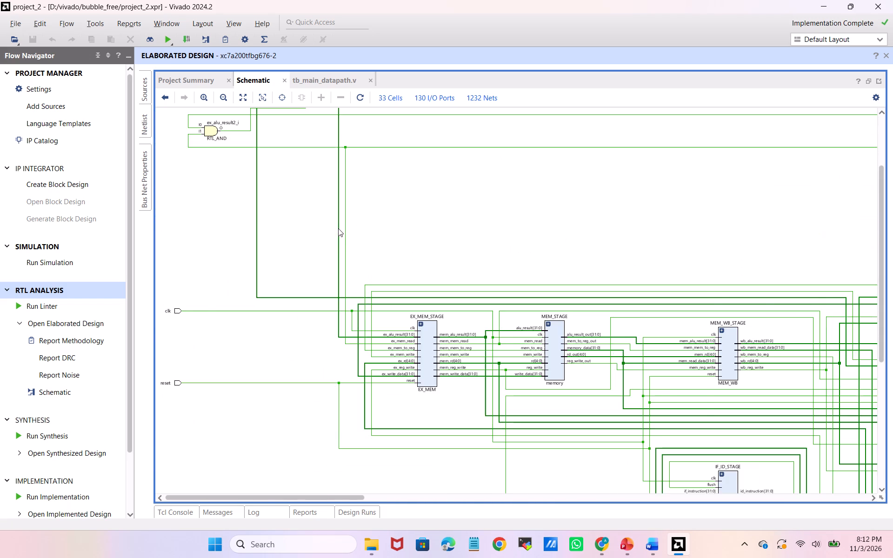
scroll(338, 228, up, 1)
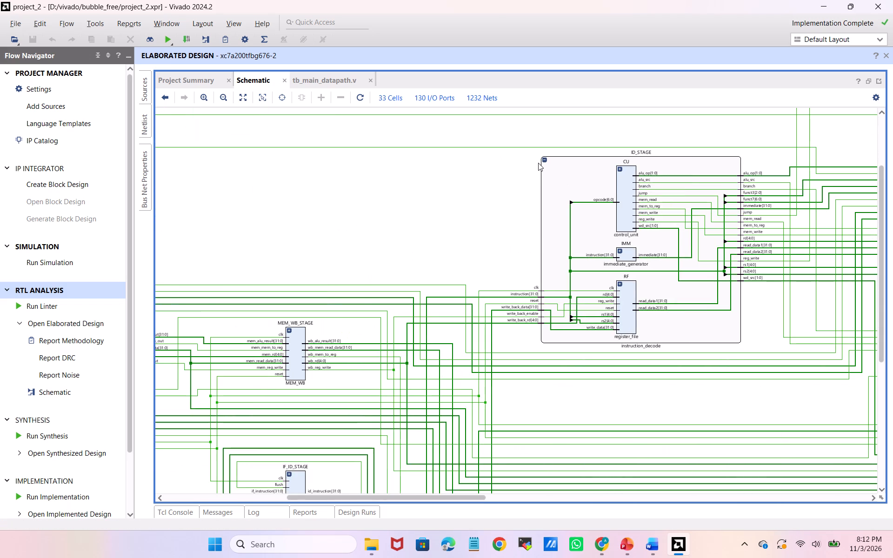
scroll(538, 163, left, 1)
ctrl+scroll(652, 206, up, 2)
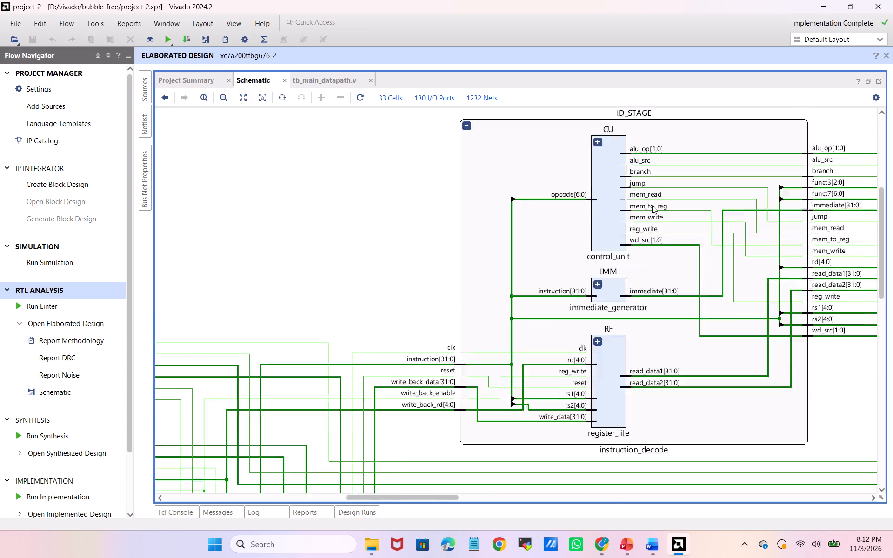
ctrl+scroll(652, 206, up, 2)
ctrl+scroll(652, 206, down, 4)
scroll(750, 168, up, 1)
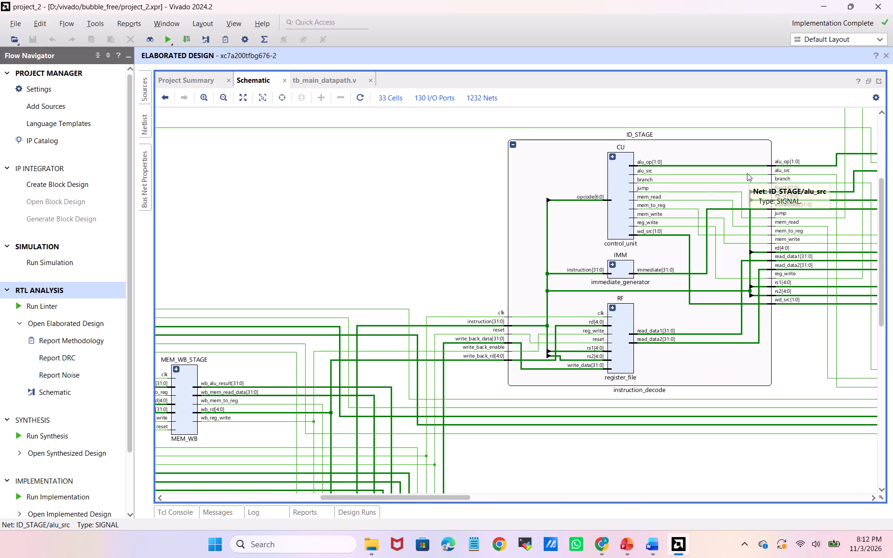
ctrl+scroll(747, 173, up, 1)
ctrl+scroll(747, 173, left, 1)
ctrl+scroll(747, 173, down, 1)
ctrl+scroll(747, 173, left, 1)
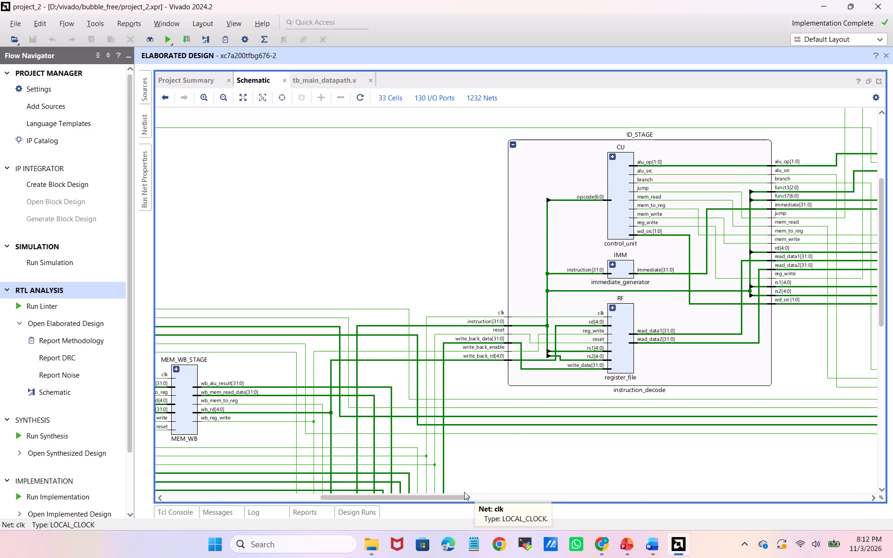
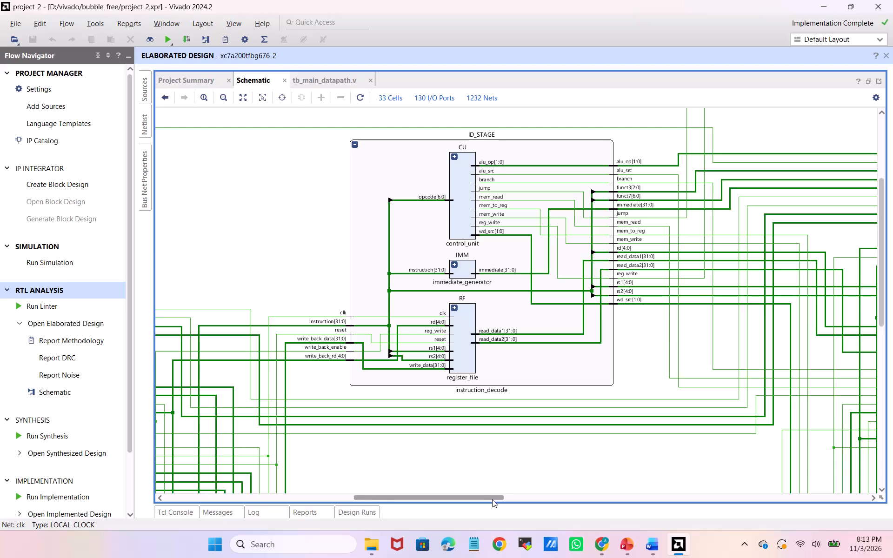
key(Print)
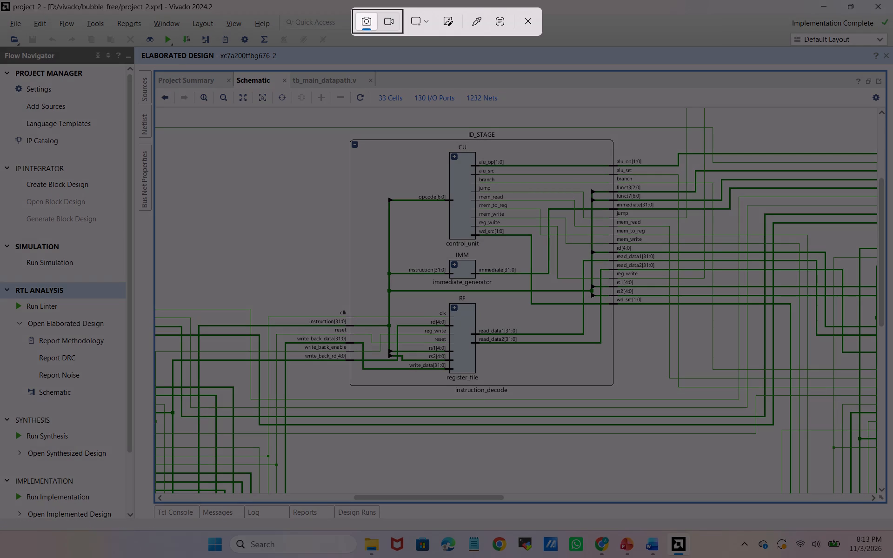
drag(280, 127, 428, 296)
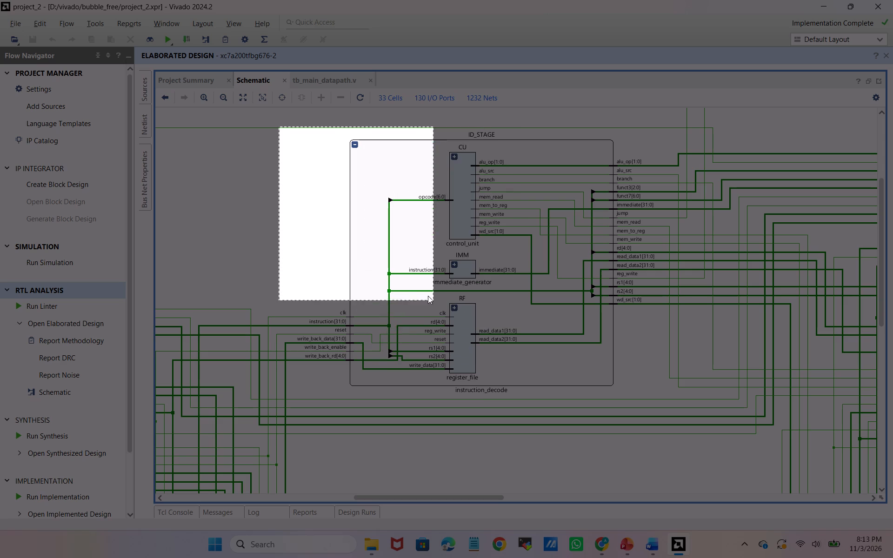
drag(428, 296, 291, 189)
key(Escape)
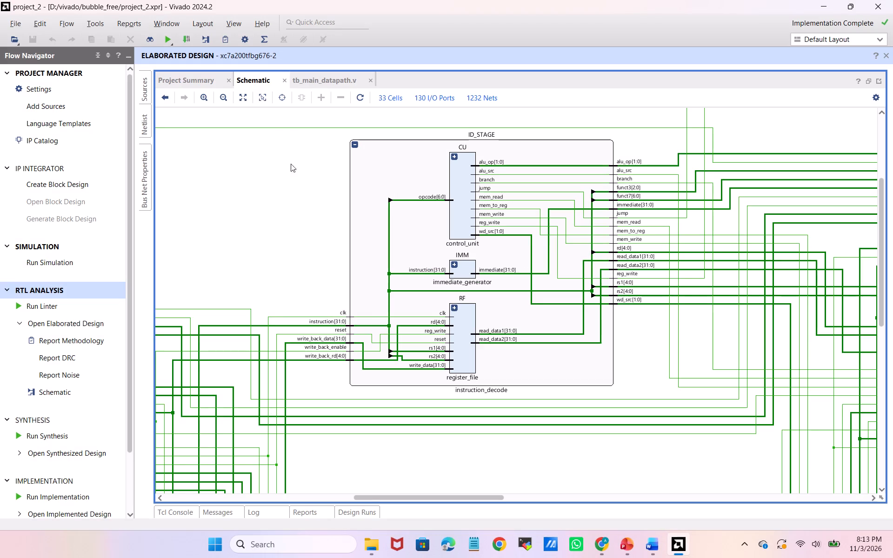
Capture a screen snip of the whole ID_STAGE instruction_decode block, including its input and output port labels.
key(Print)
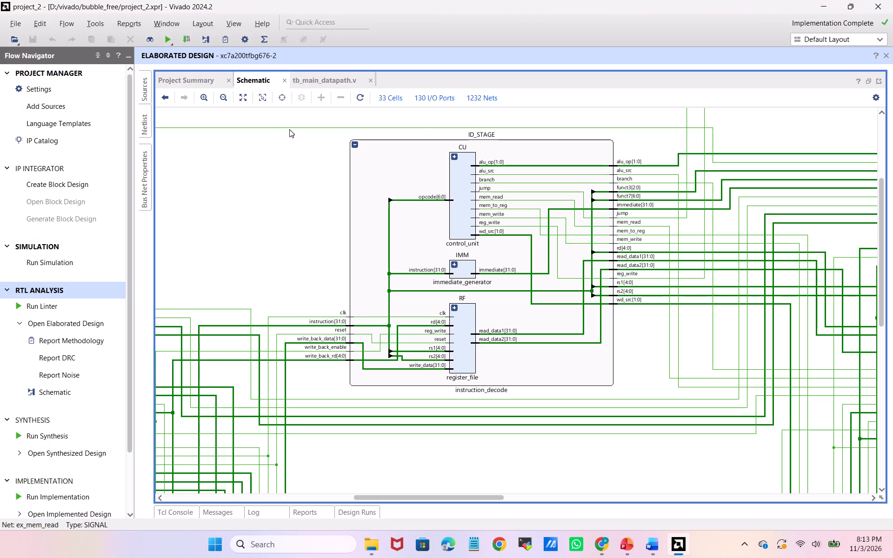
drag(292, 129, 611, 394)
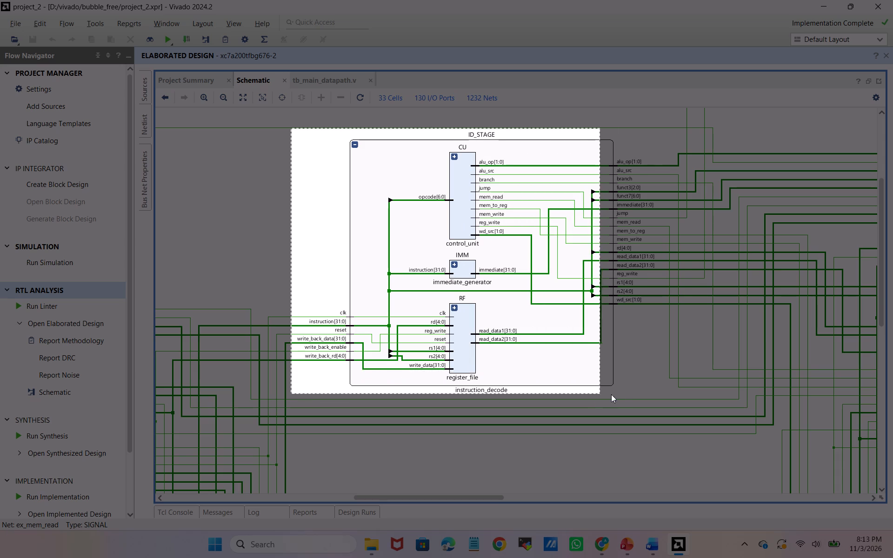
drag(611, 394, 651, 392)
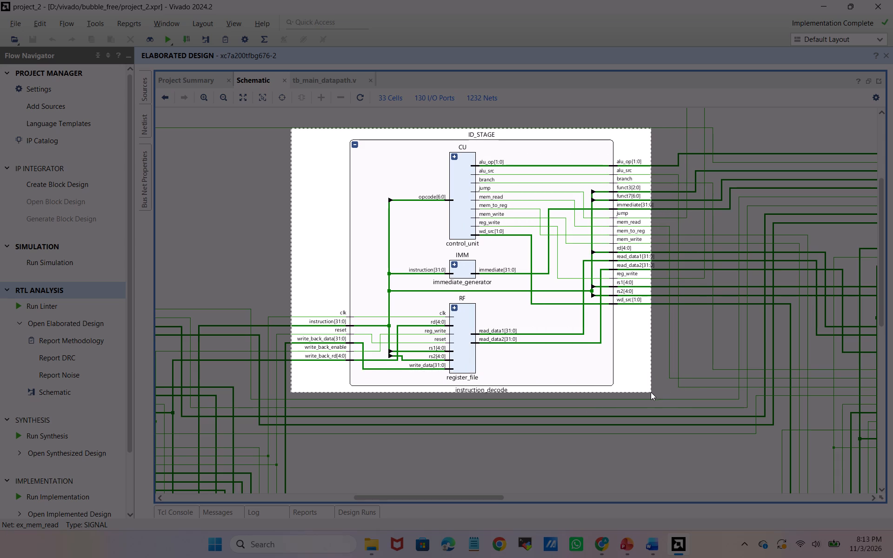
drag(651, 392, 656, 394)
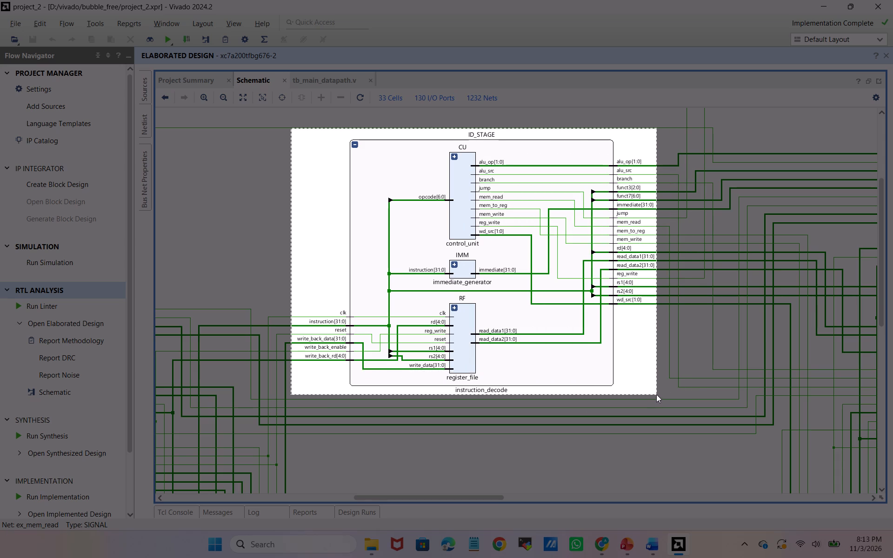
drag(656, 394, 658, 395)
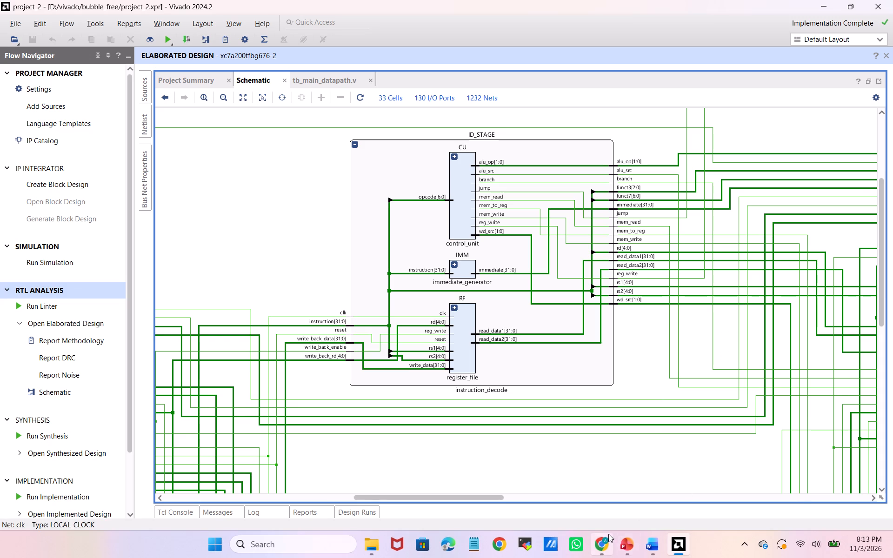
Switch to PowerPoint, paste the captured schematic onto slide 21, and shrink it to fit between the heading and the Fig. 2(a) caption.
click(617, 539)
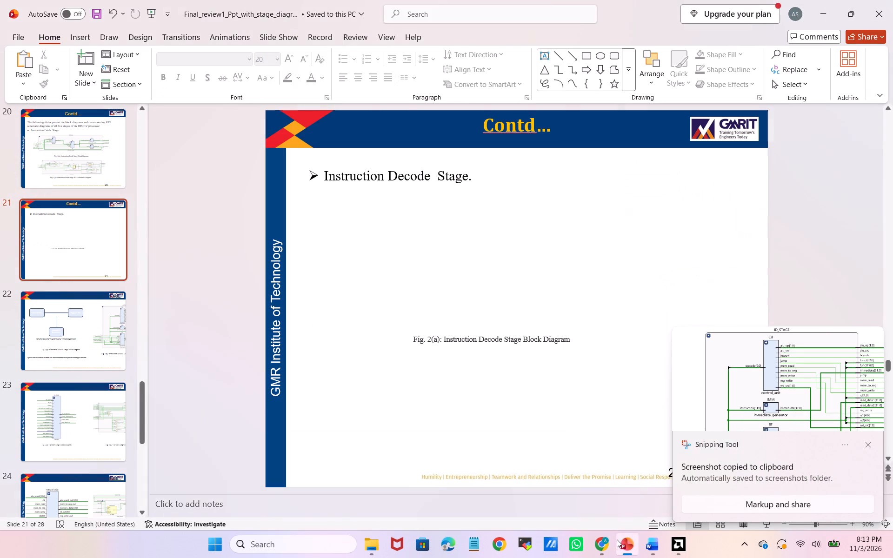
click(464, 227)
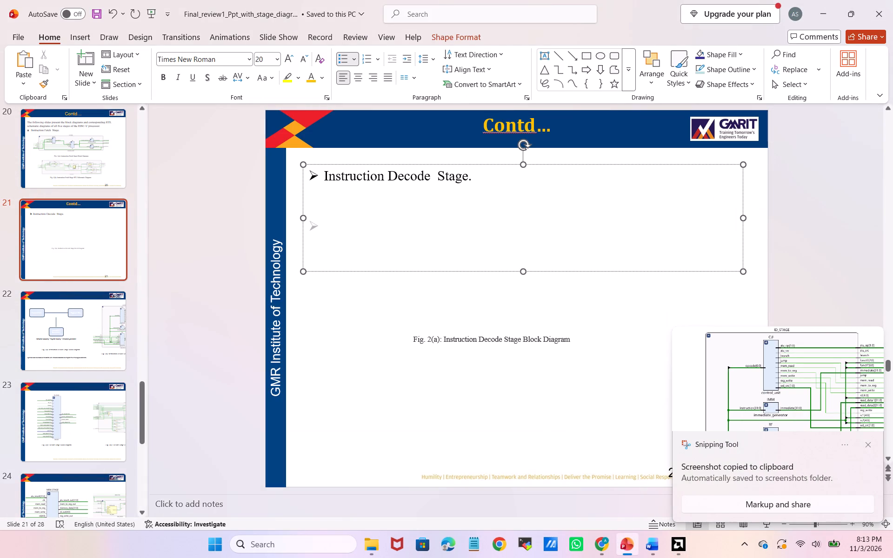
key(ctrl+v)
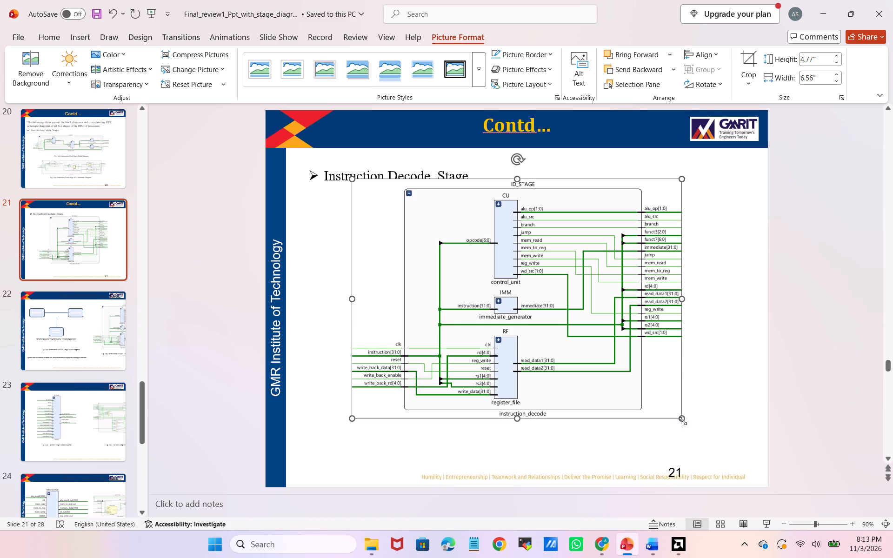
drag(683, 421, 584, 300)
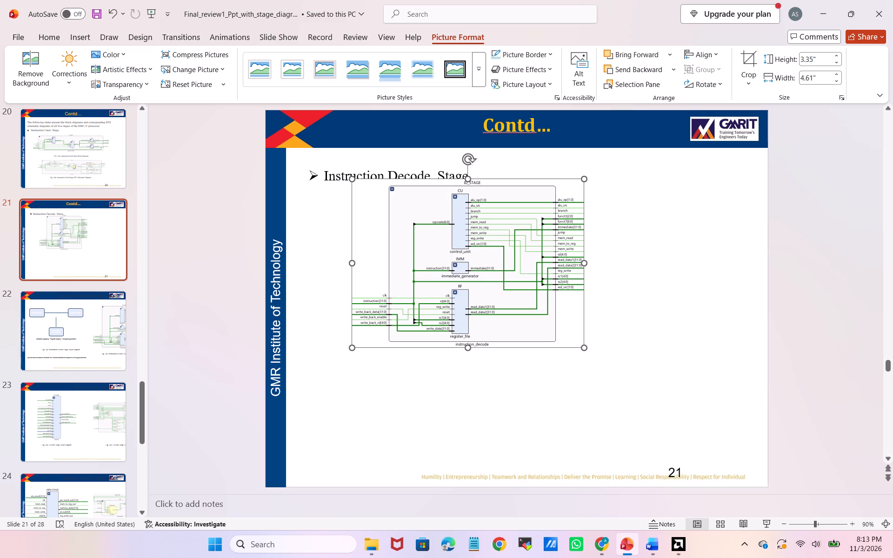
drag(350, 178, 408, 213)
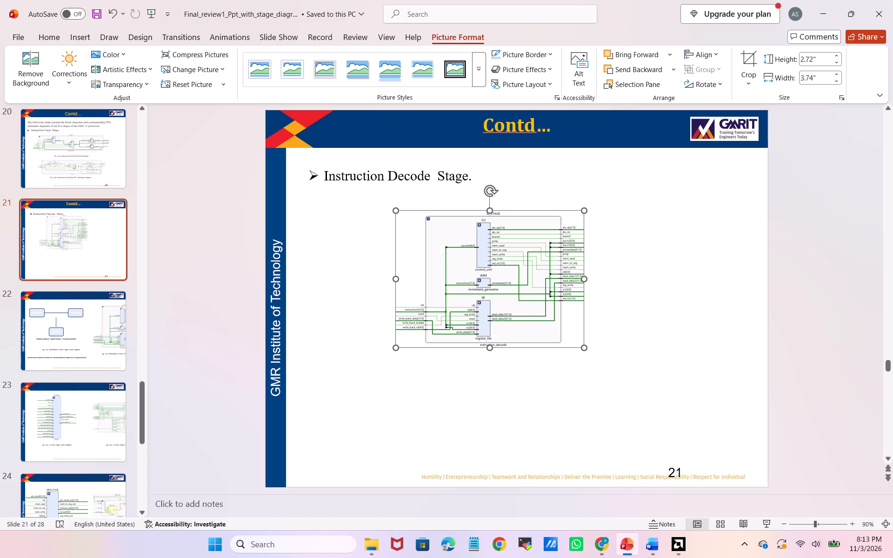
click(310, 156)
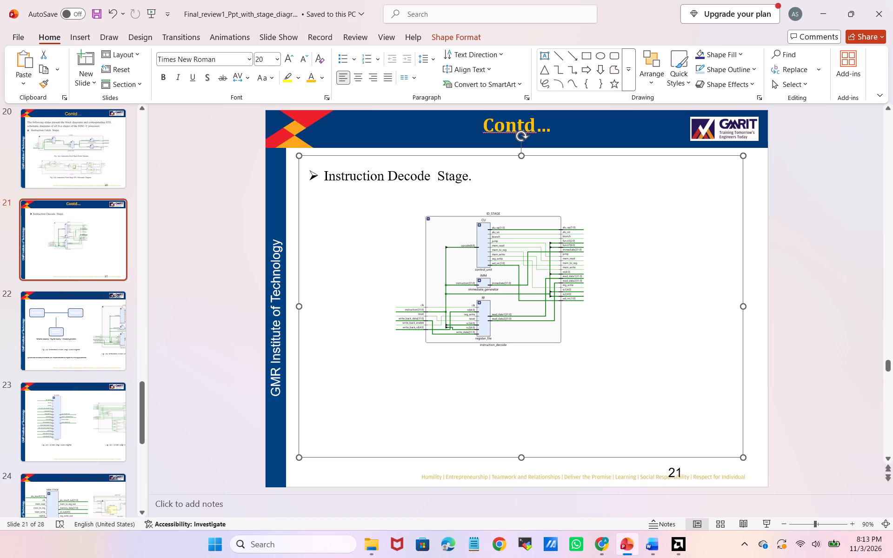
drag(298, 155, 292, 149)
click(343, 166)
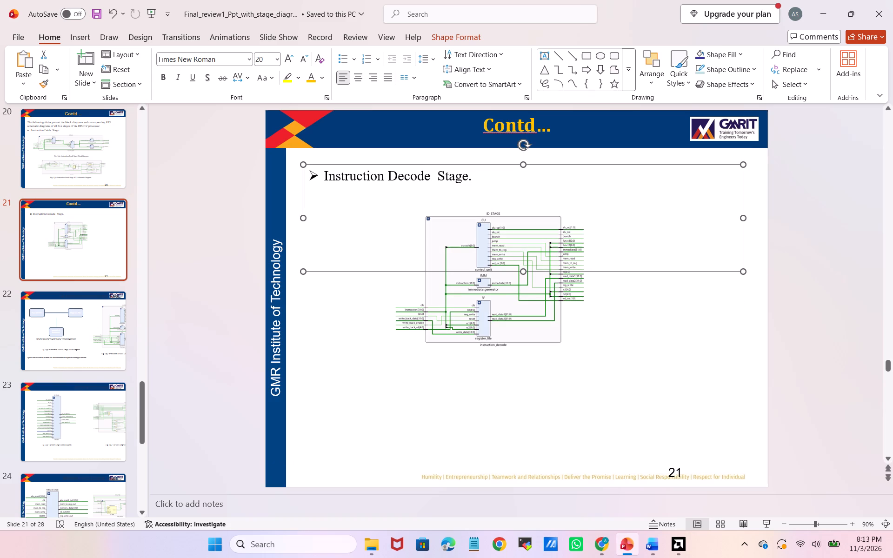
click(525, 310)
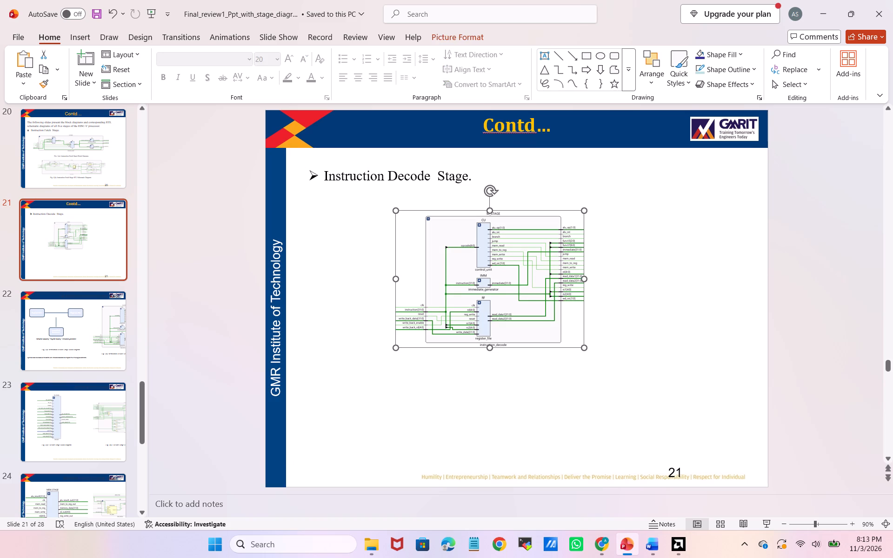
drag(582, 347, 536, 310)
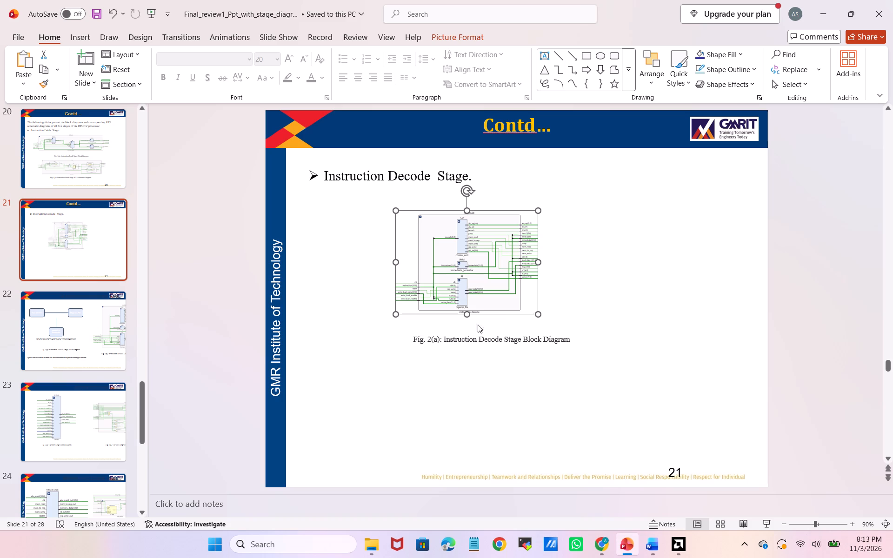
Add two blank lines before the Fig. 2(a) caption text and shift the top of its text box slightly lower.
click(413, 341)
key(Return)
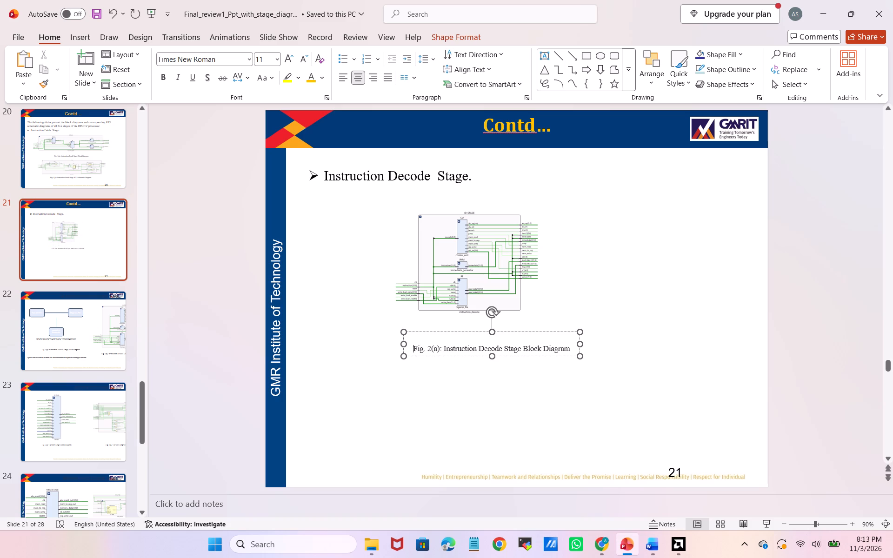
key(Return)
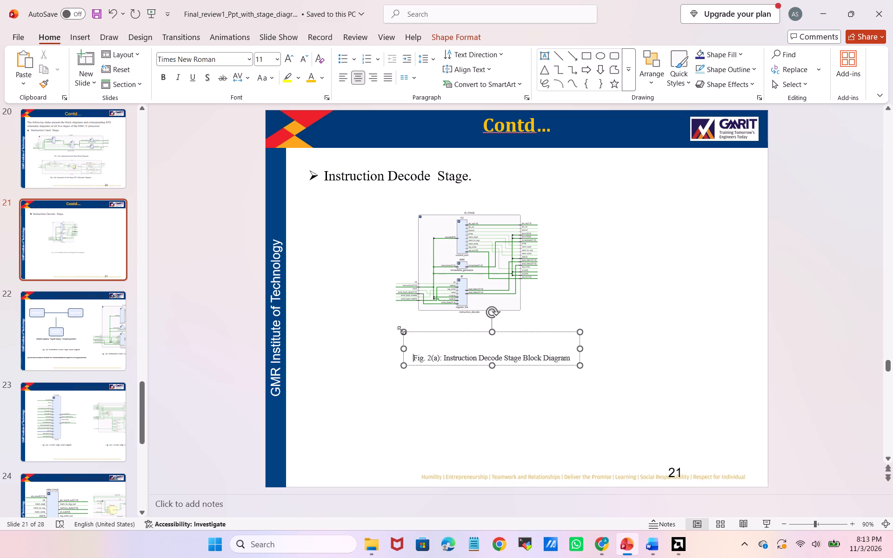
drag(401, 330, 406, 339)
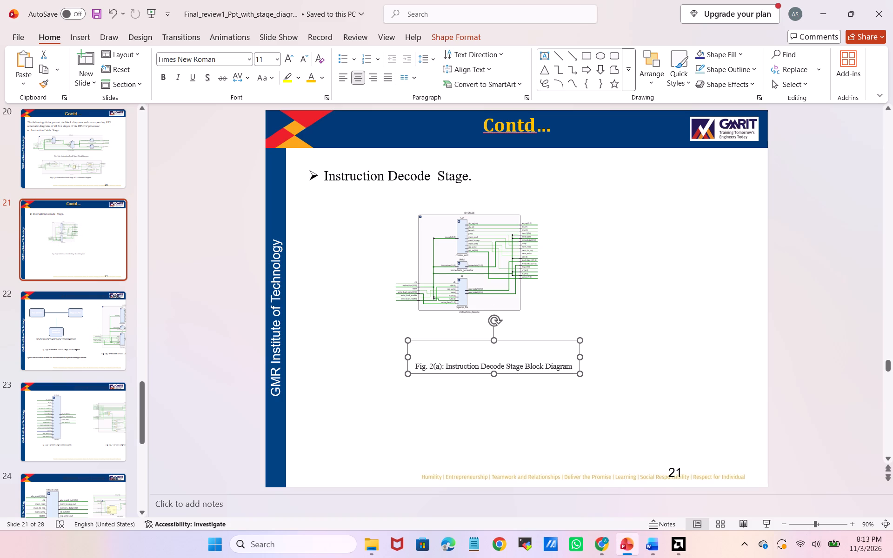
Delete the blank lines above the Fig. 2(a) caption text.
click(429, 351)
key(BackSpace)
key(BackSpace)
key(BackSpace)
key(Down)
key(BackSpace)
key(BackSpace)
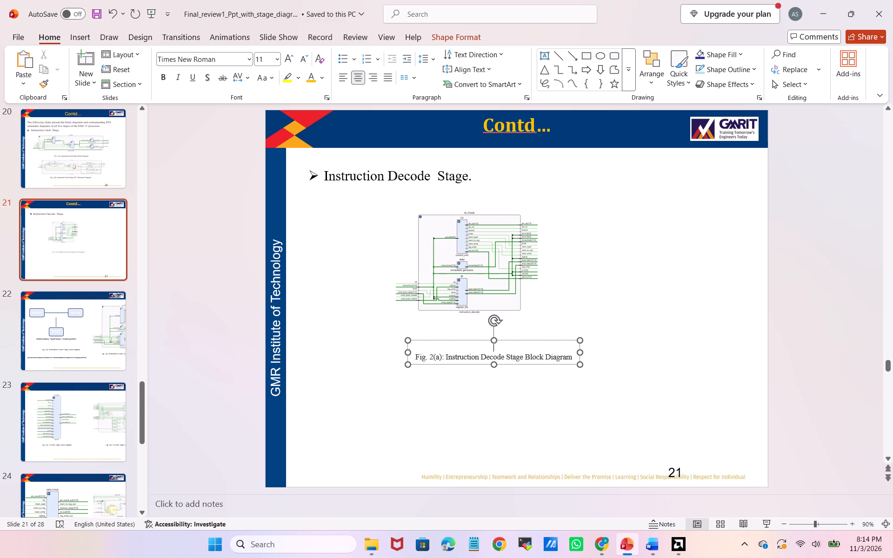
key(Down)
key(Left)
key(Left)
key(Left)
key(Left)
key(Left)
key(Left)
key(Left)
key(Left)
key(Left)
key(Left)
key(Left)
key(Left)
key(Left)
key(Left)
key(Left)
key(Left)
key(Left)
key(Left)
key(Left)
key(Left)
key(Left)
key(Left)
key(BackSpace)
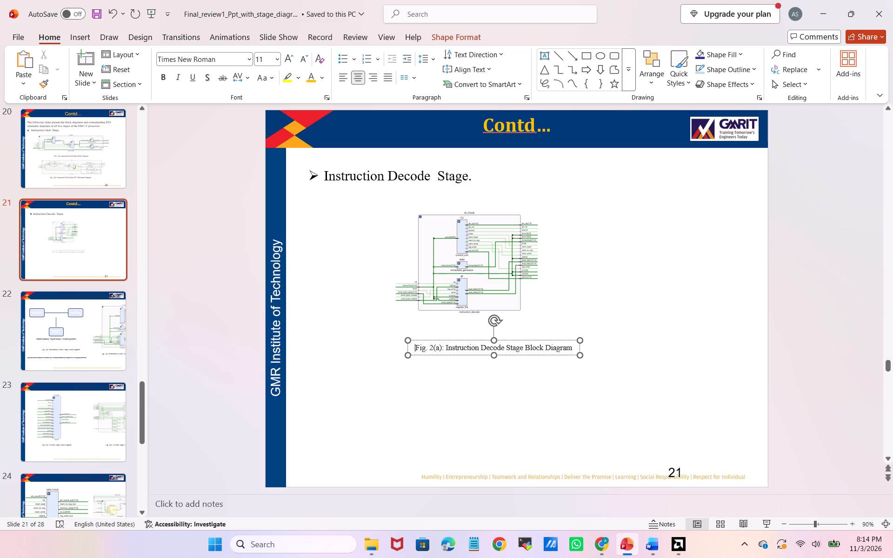
Enlarge the schematic picture to fill the space between the Instruction Decode Stage heading and the Fig. 2(a) caption.
click(454, 260)
drag(538, 314, 561, 314)
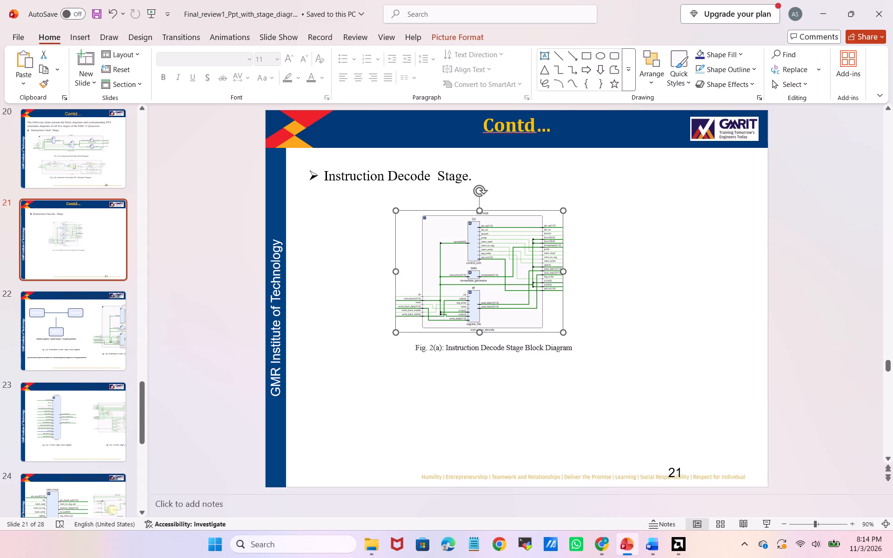
drag(396, 212, 378, 190)
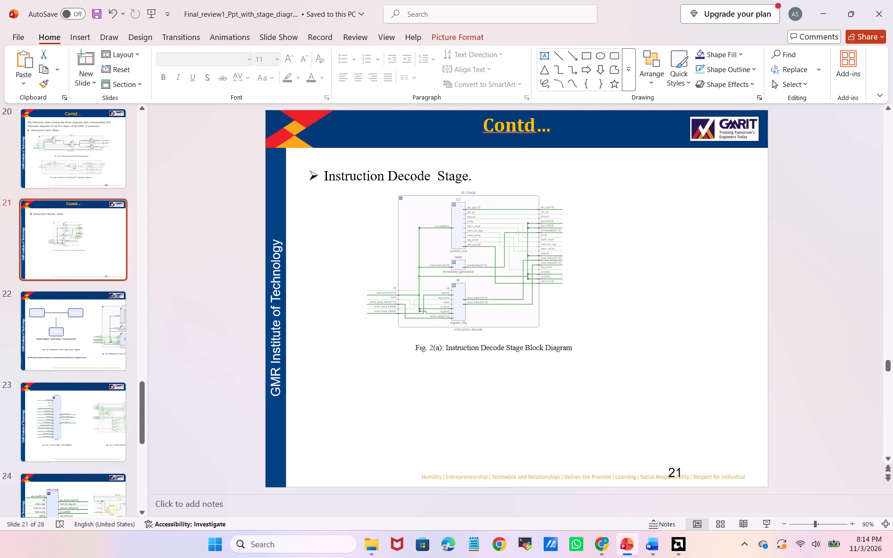
drag(378, 190, 377, 188)
click(697, 267)
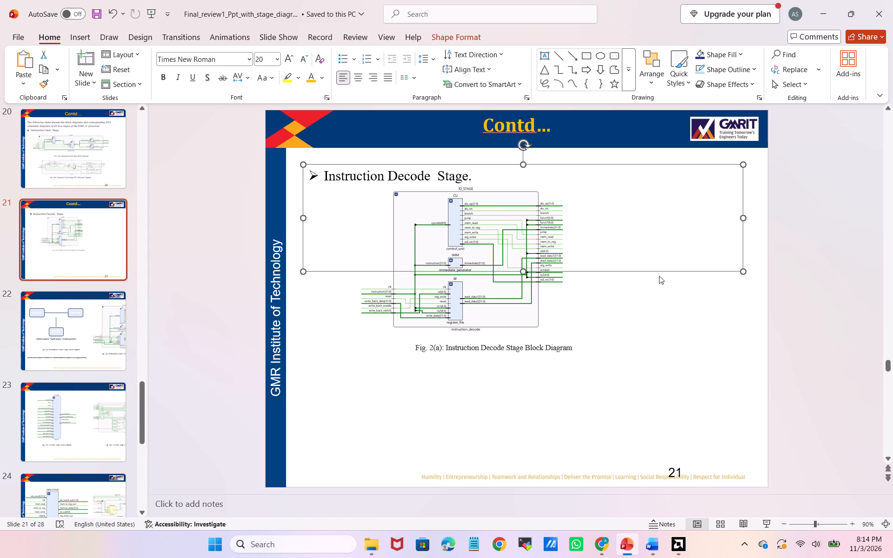
click(626, 331)
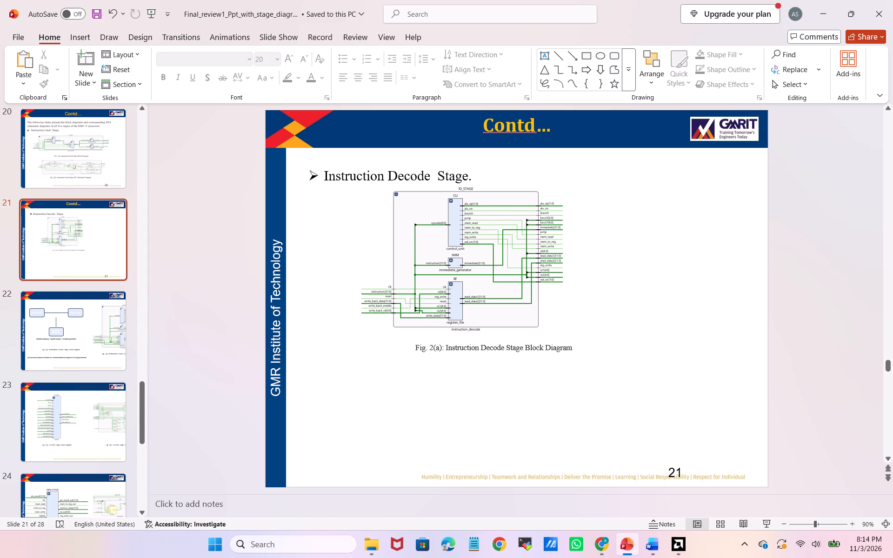
Move the Fig. 2(a) caption leftward and slightly up so it sits centred directly beneath the schematic picture.
click(421, 347)
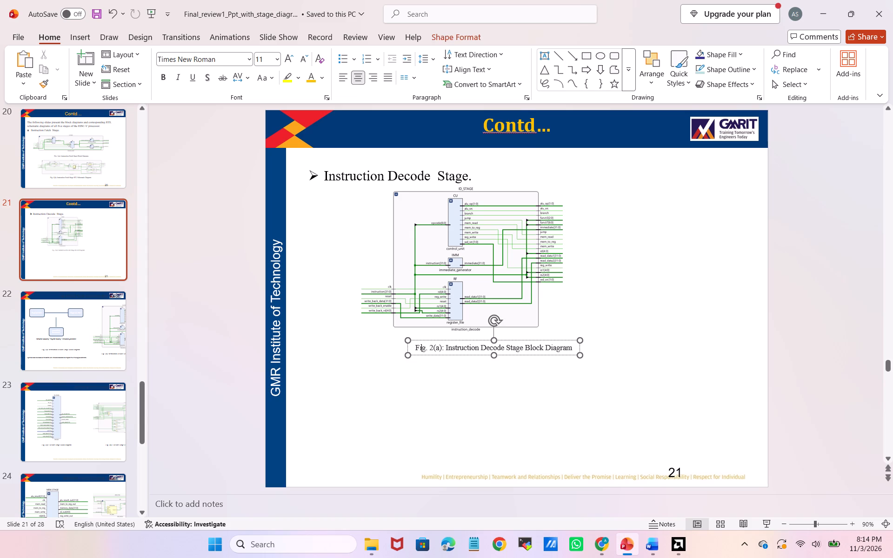
key(Left)
key(Left)
key(BackSpace)
key(BackSpace)
key(BackSpace)
drag(408, 346, 397, 348)
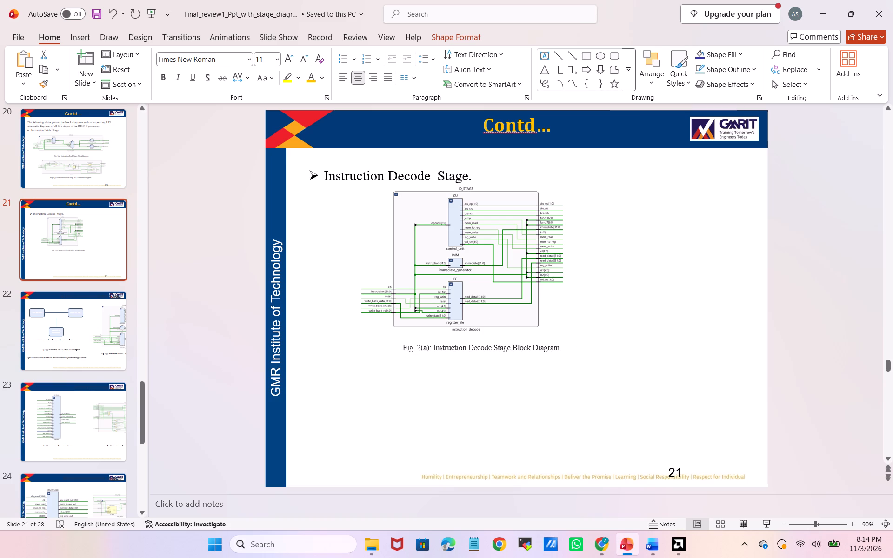
drag(397, 348, 382, 339)
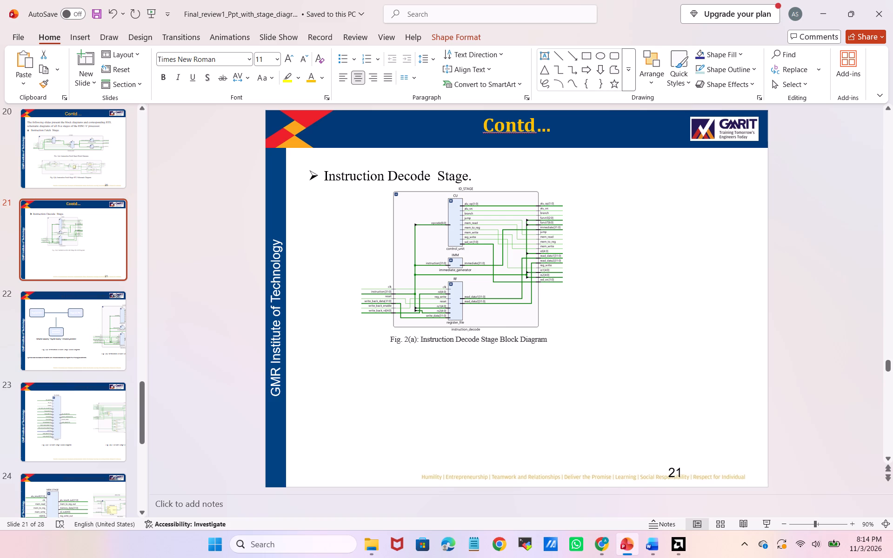
drag(382, 339, 382, 340)
click(591, 420)
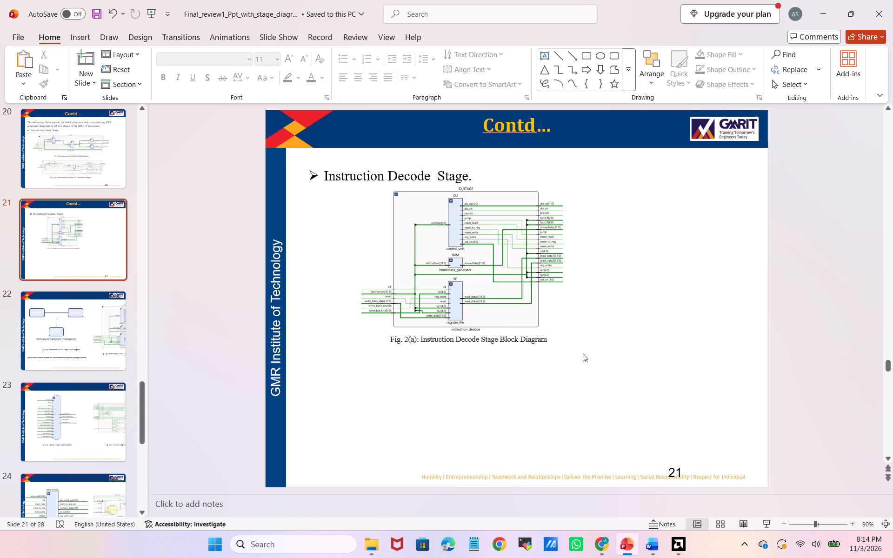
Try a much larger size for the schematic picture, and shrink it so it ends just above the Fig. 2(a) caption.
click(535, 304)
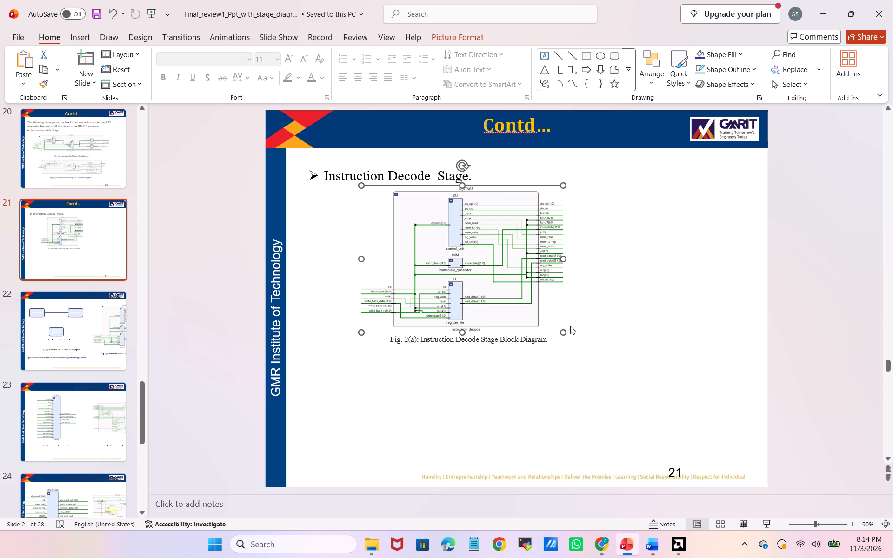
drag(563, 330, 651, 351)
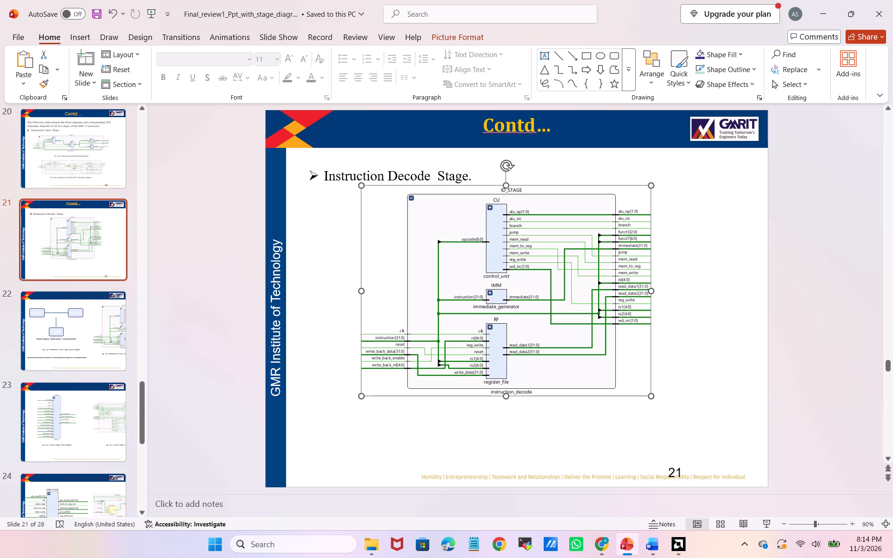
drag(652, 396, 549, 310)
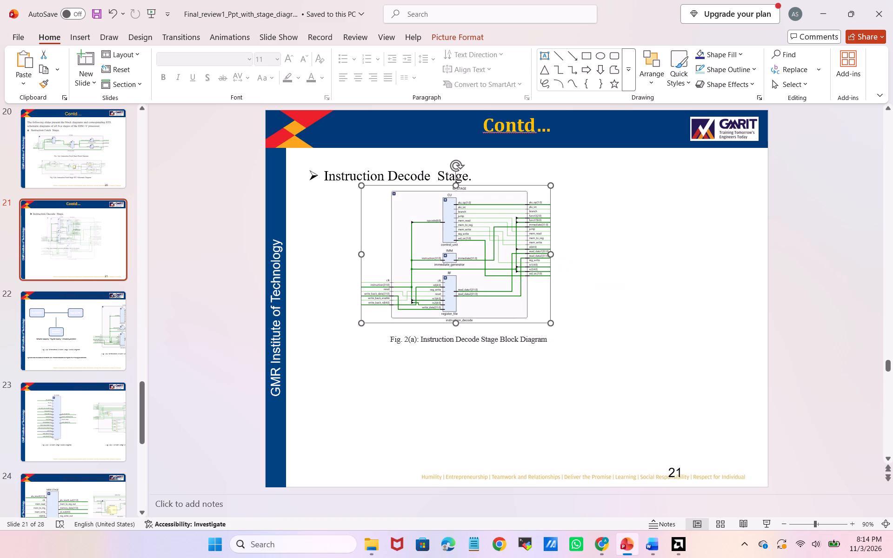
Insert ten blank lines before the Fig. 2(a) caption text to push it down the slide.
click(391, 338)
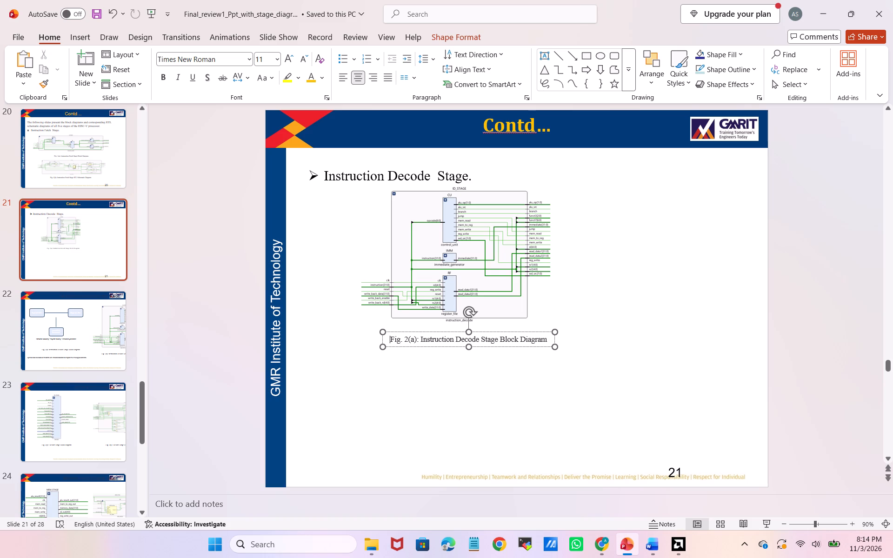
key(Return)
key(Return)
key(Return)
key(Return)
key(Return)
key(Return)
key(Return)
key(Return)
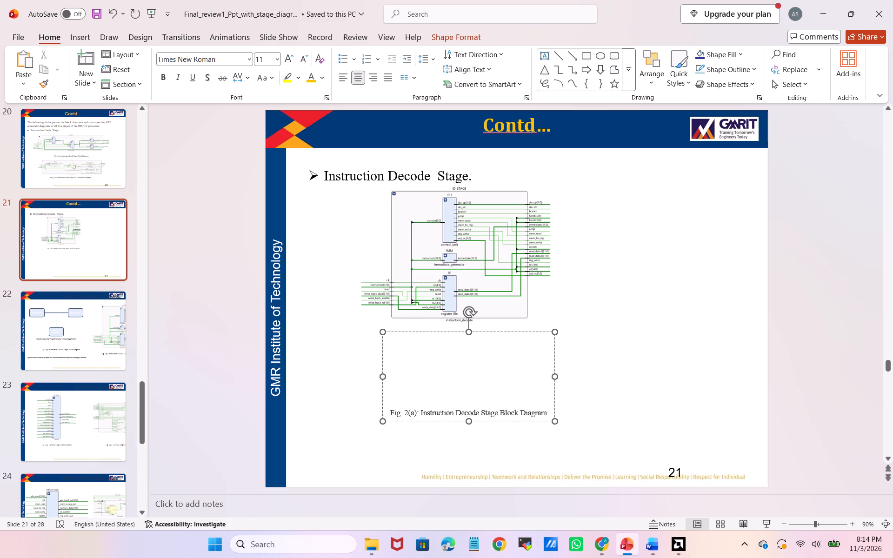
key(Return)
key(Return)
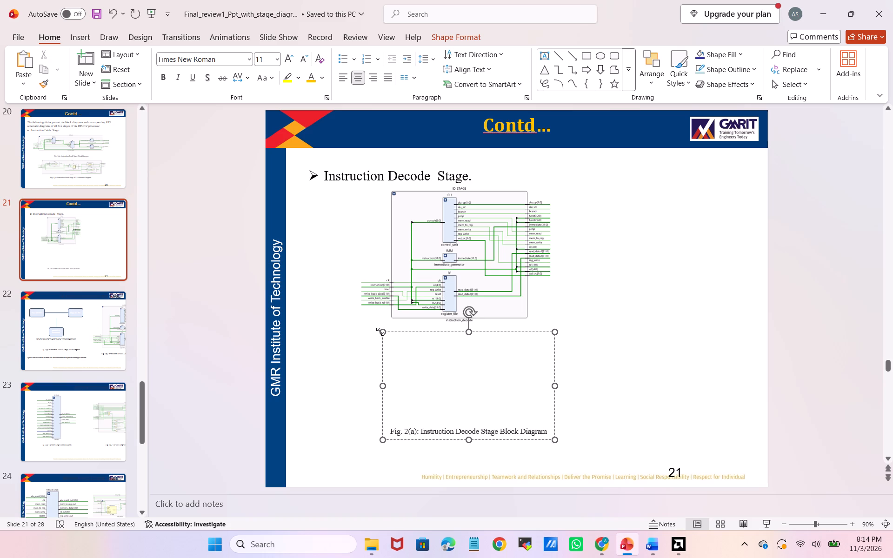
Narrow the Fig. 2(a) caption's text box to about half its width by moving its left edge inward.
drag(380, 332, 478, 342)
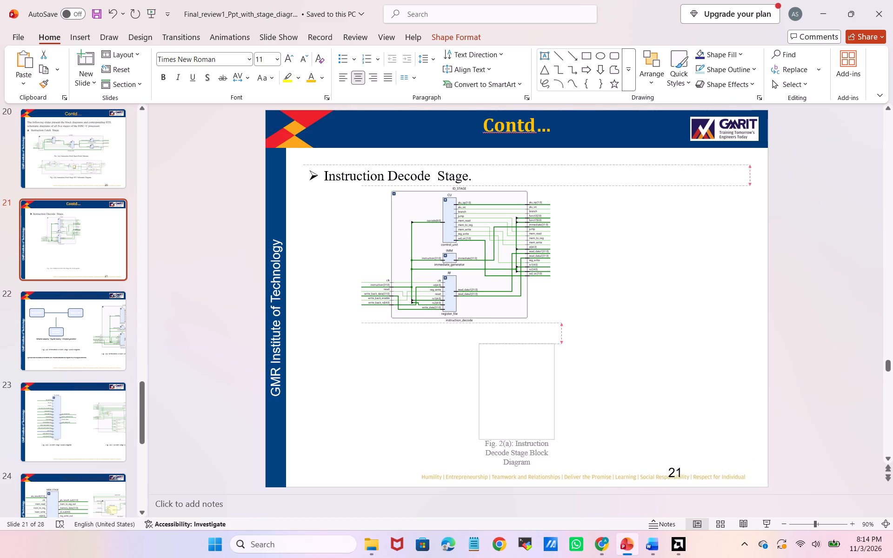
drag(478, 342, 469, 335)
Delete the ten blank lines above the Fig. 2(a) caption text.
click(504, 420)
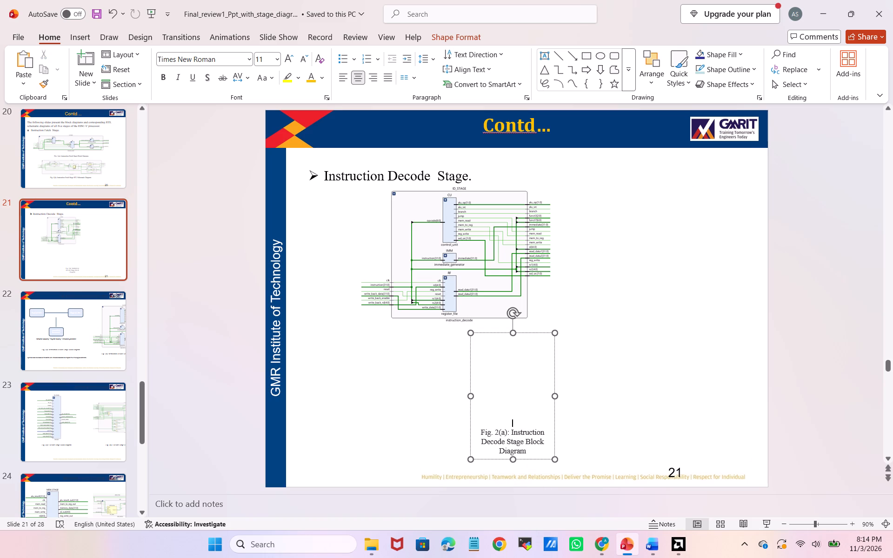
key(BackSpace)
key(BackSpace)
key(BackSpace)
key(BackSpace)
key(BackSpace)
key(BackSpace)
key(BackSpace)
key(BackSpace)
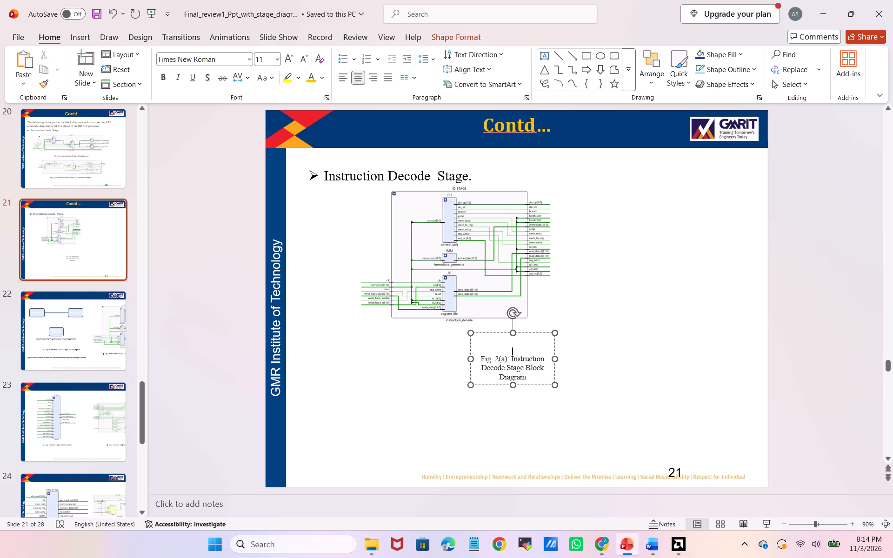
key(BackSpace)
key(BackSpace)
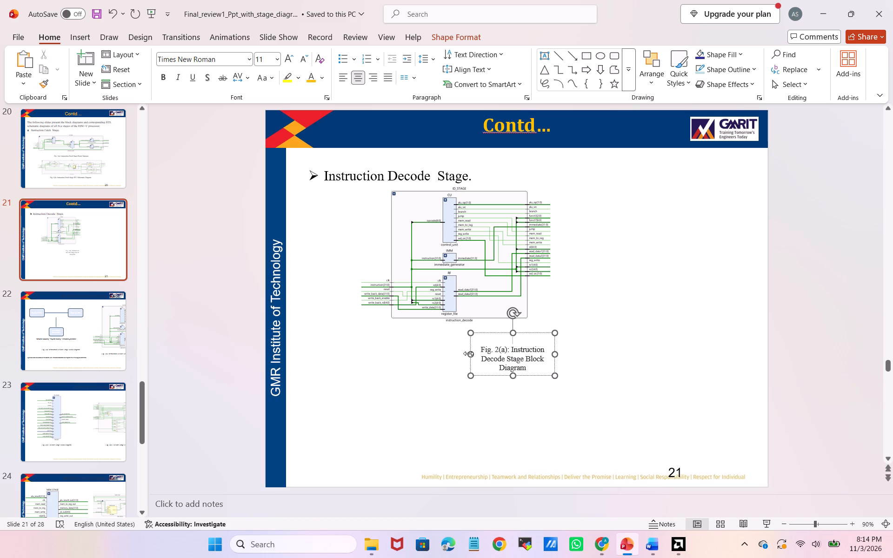
Reshape the Fig. 2(a) caption's text box so it sits upright, lower on the slide, and wide enough for one line of text.
drag(468, 353, 413, 361)
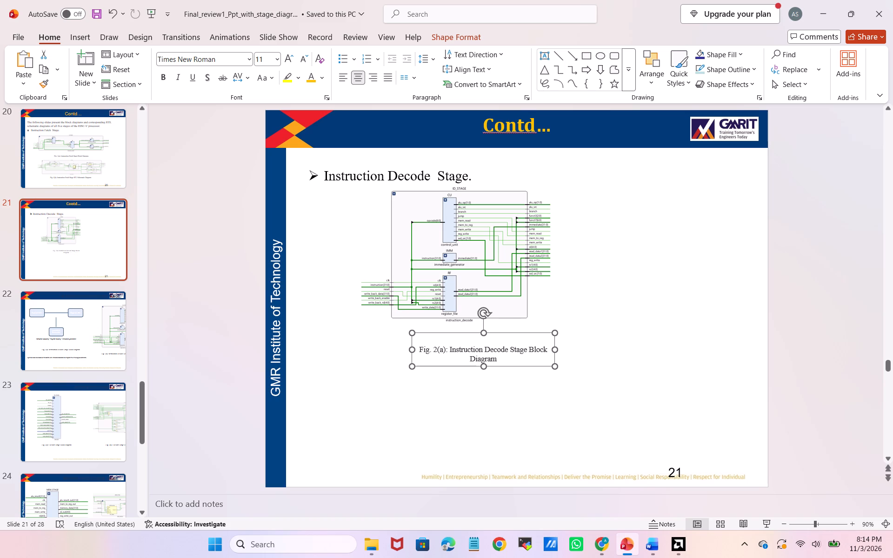
drag(555, 348, 586, 345)
drag(411, 332, 491, 432)
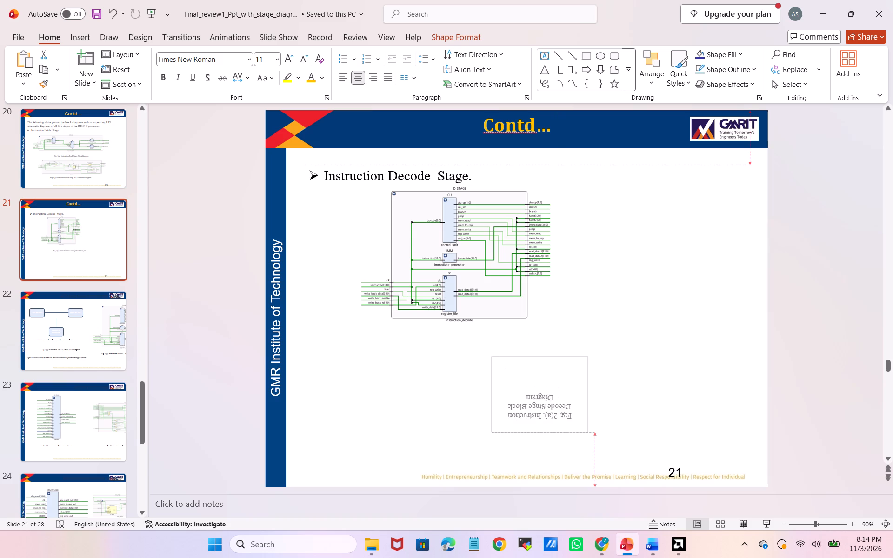
drag(491, 432, 489, 420)
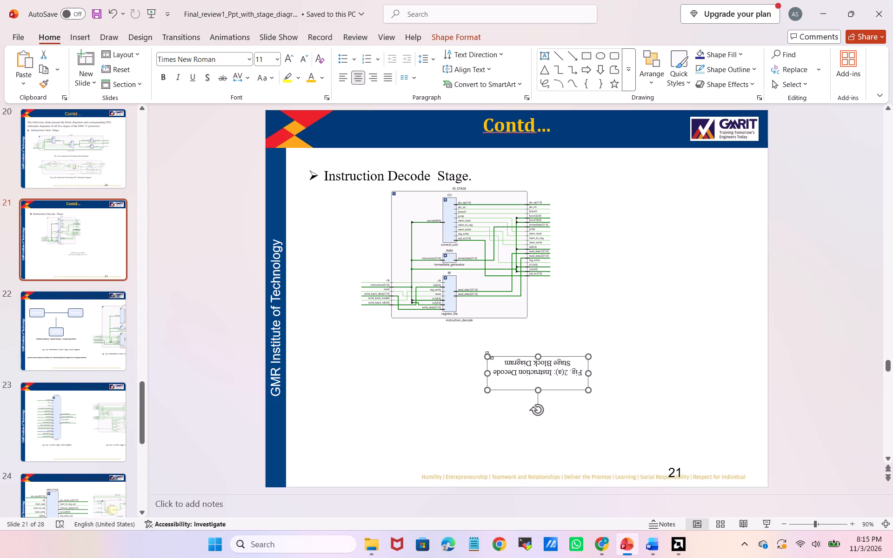
drag(489, 355, 500, 412)
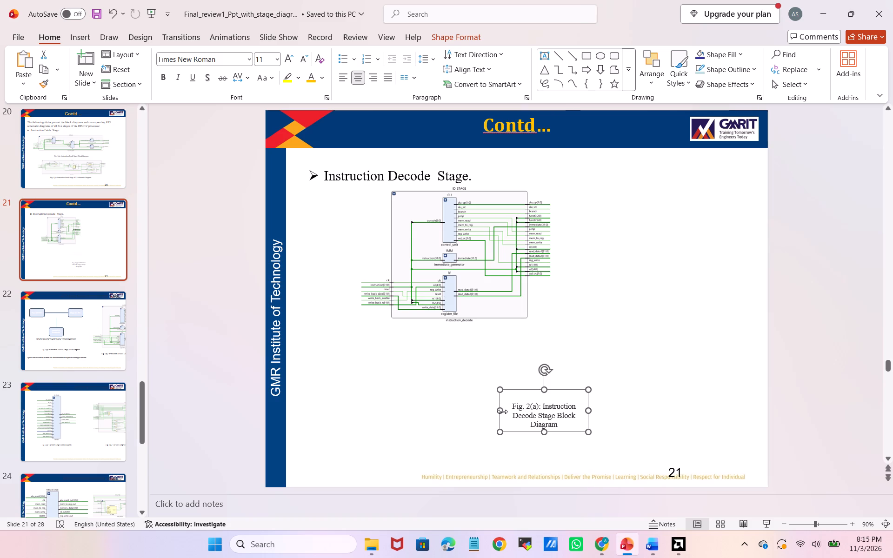
drag(502, 412, 408, 408)
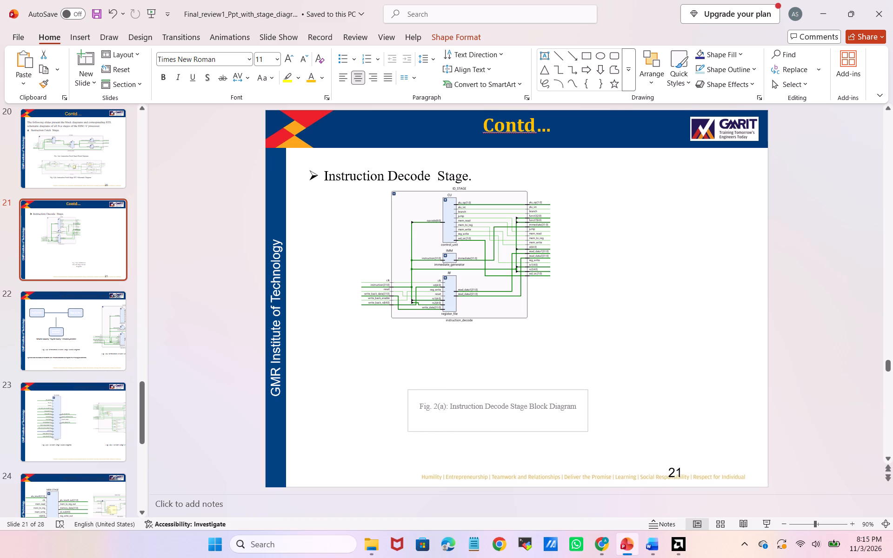
drag(408, 408, 406, 408)
Enlarge the schematic picture moderately and move it down and slightly right, just above the Fig. 2(a) caption.
click(440, 308)
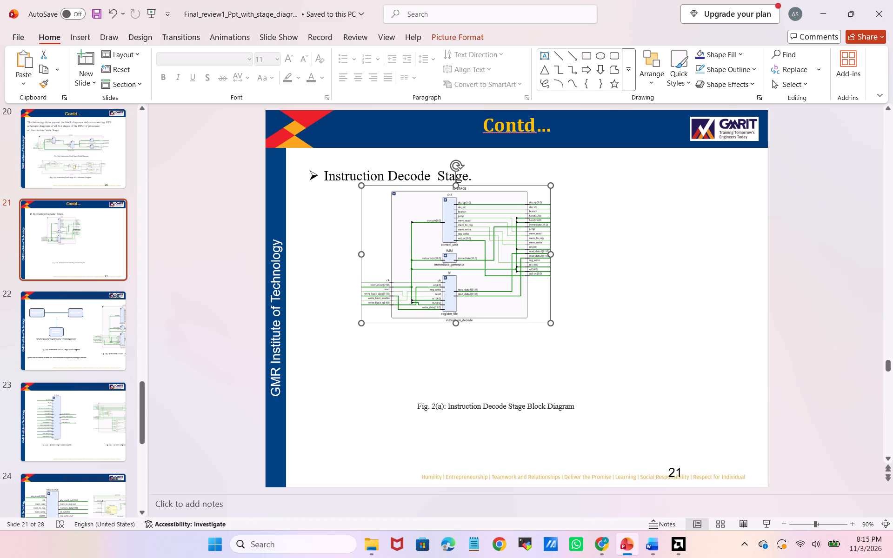
click(552, 323)
drag(550, 320, 560, 327)
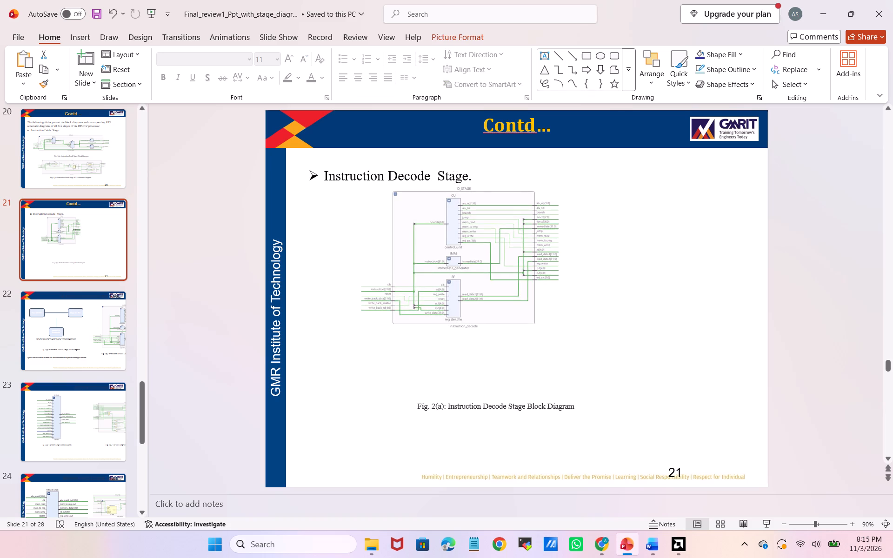
drag(560, 327, 581, 344)
drag(502, 268, 522, 298)
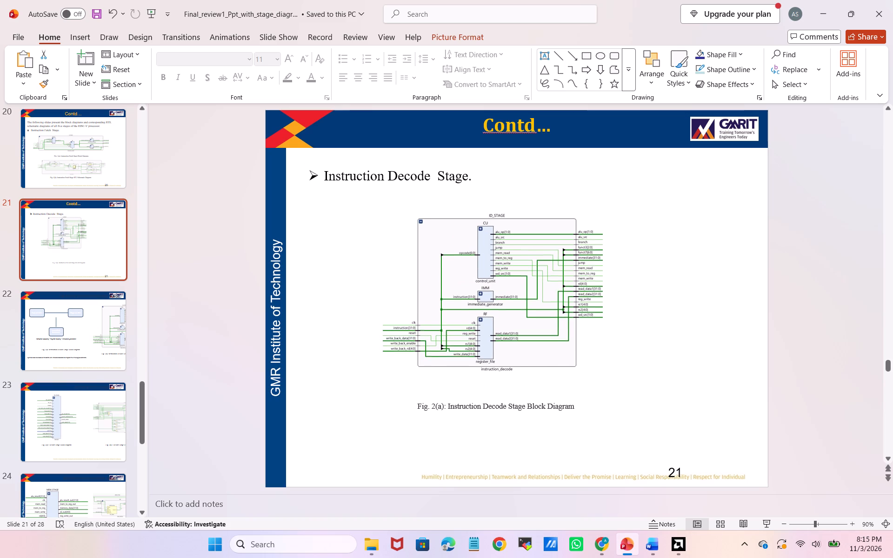
drag(522, 298, 517, 305)
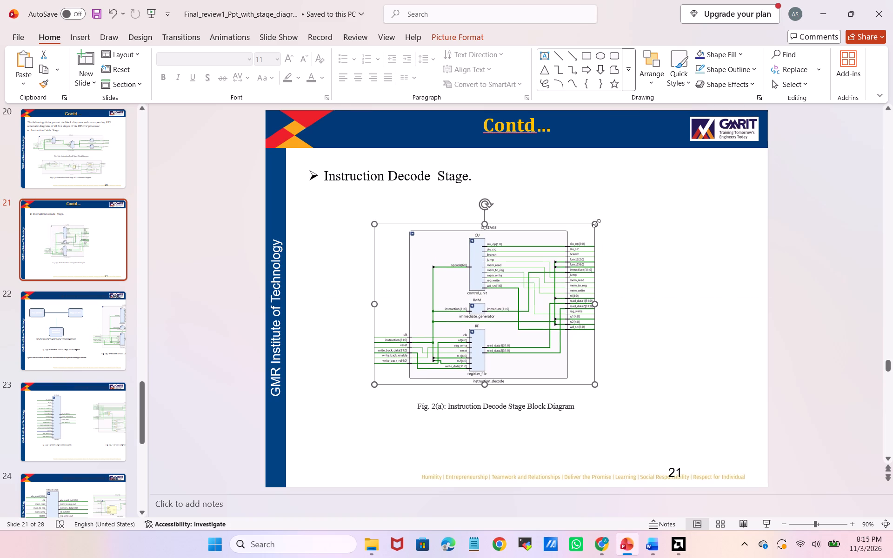
Enlarge and widen the schematic picture to fill the space between the Instruction Decode Stage heading and the Fig. 2(a) caption.
drag(594, 225, 600, 211)
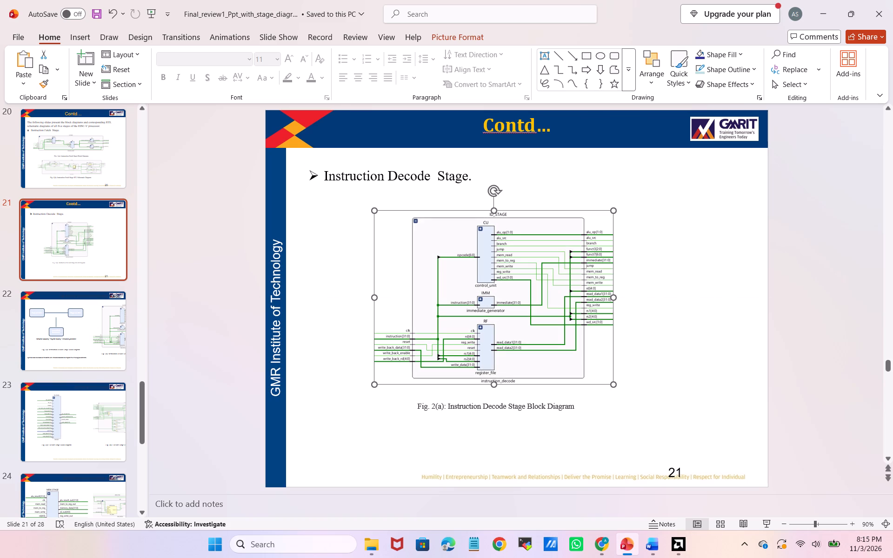
drag(375, 210, 367, 207)
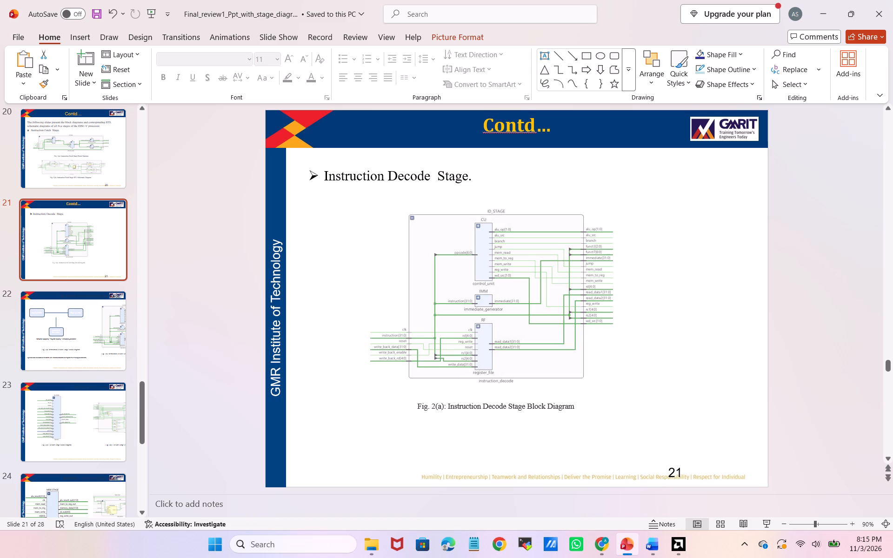
drag(367, 207, 356, 204)
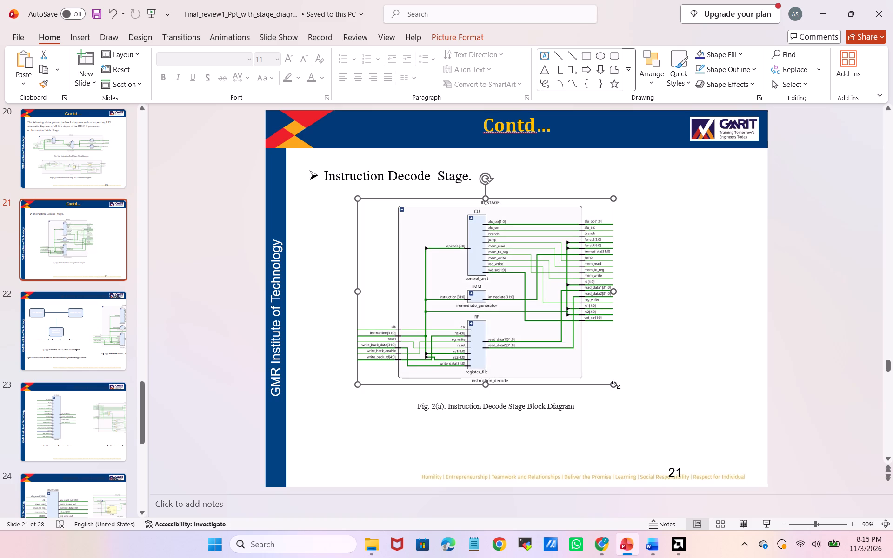
click(613, 379)
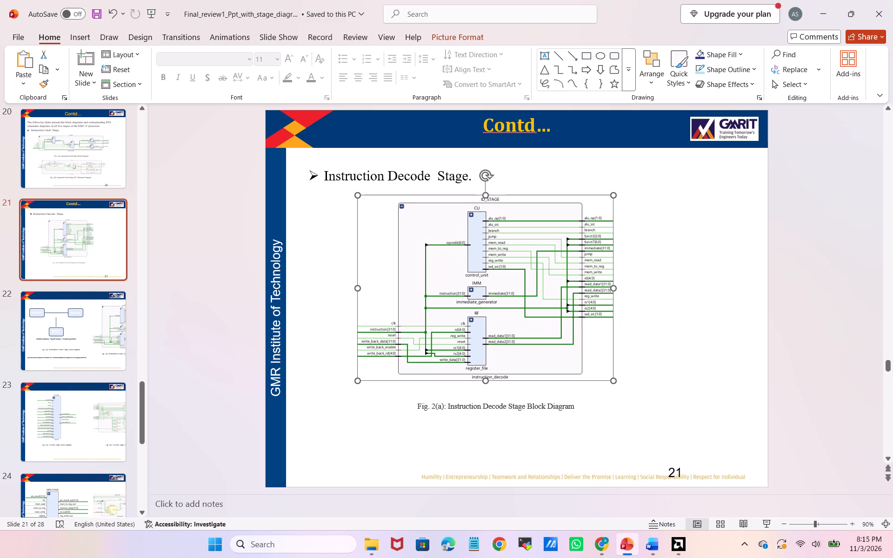
drag(613, 381, 624, 381)
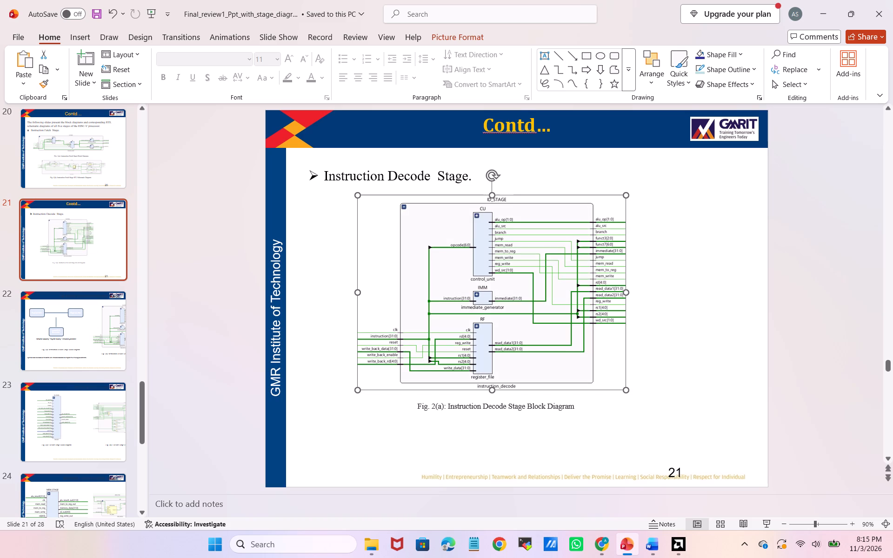
drag(625, 292, 633, 291)
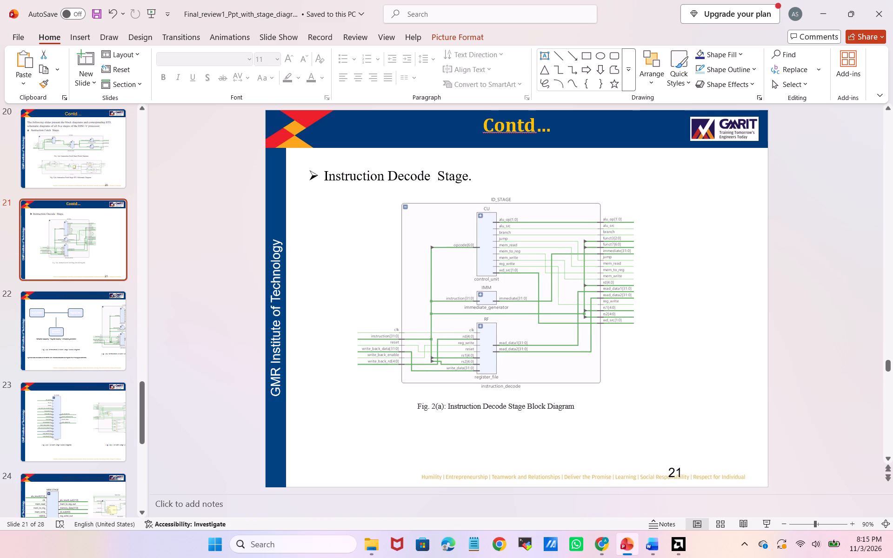
drag(633, 291, 645, 290)
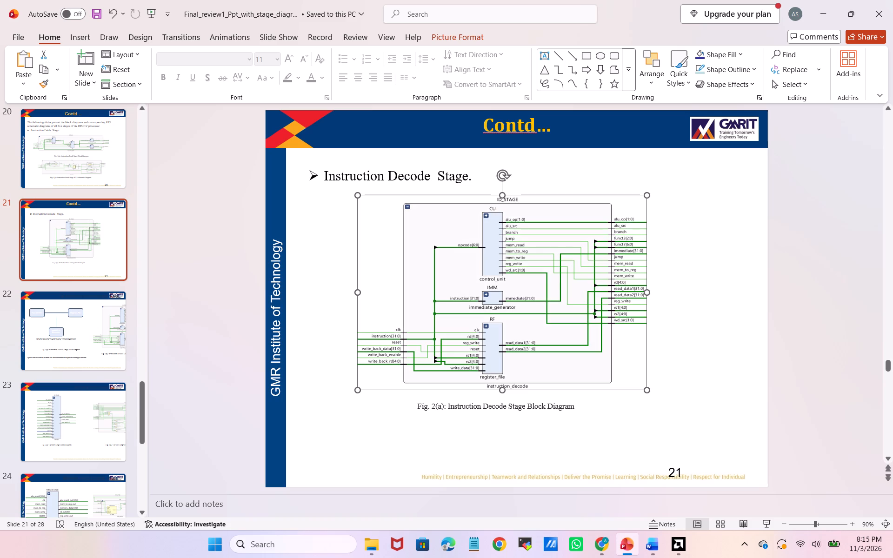
Insert eight spaces before the Fig. 2(a) caption text to shift it right beneath the schematic picture.
click(408, 399)
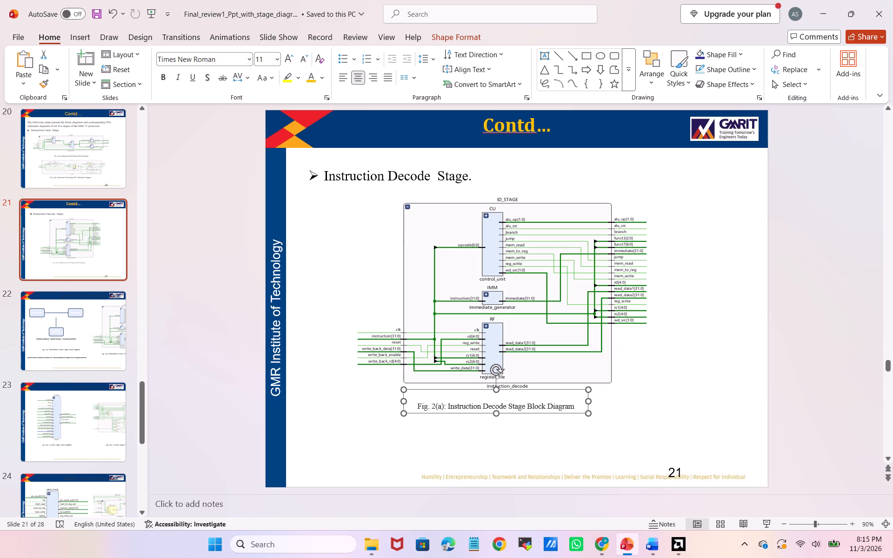
click(355, 466)
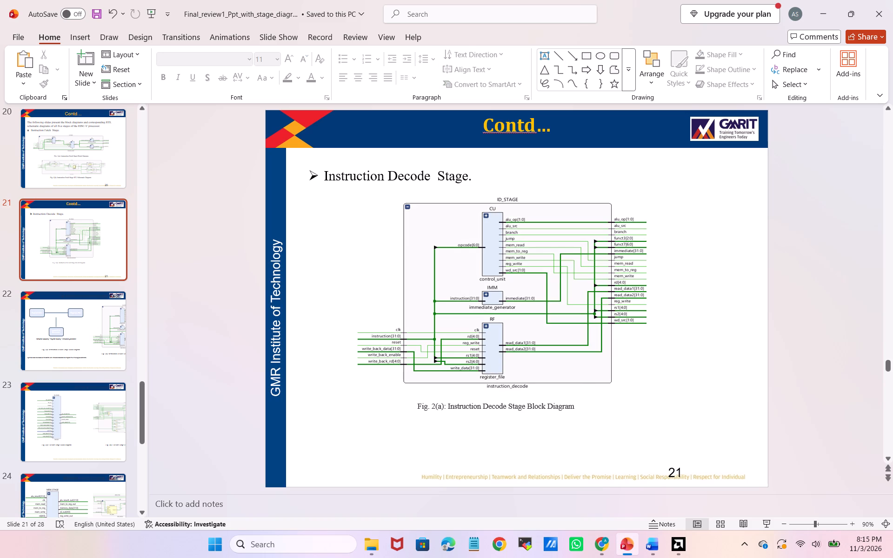
click(416, 401)
click(417, 407)
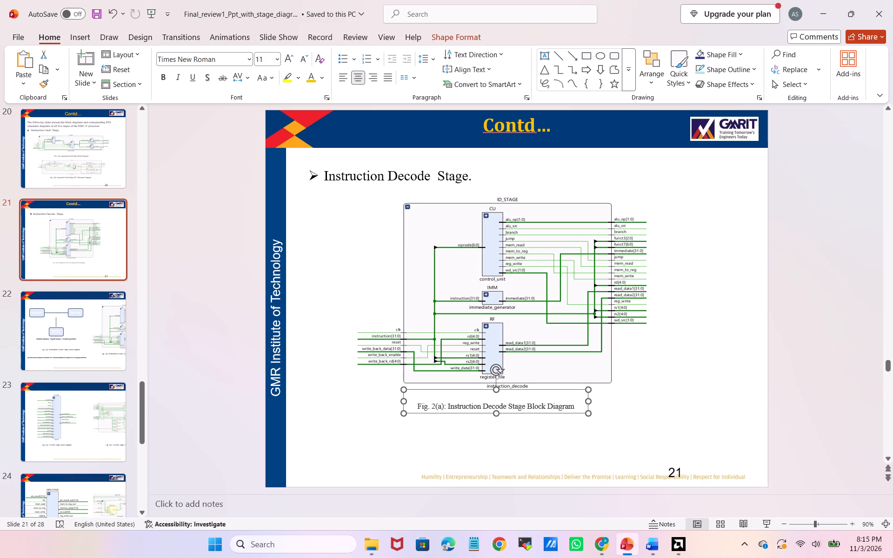
key(space)
key(Left)
key(Left)
key(Left)
key(Left)
key(Left)
key(Left)
key(Left)
key(Left)
key(Left)
key(Left)
key(Left)
key(Left)
key(Left)
key(Left)
key(Left)
key(Left)
key(Left)
key(Left)
key(Left)
key(Left)
key(Left)
key(Left)
key(Left)
key(Left)
key(space)
key(space)
key(space)
key(space)
key(space)
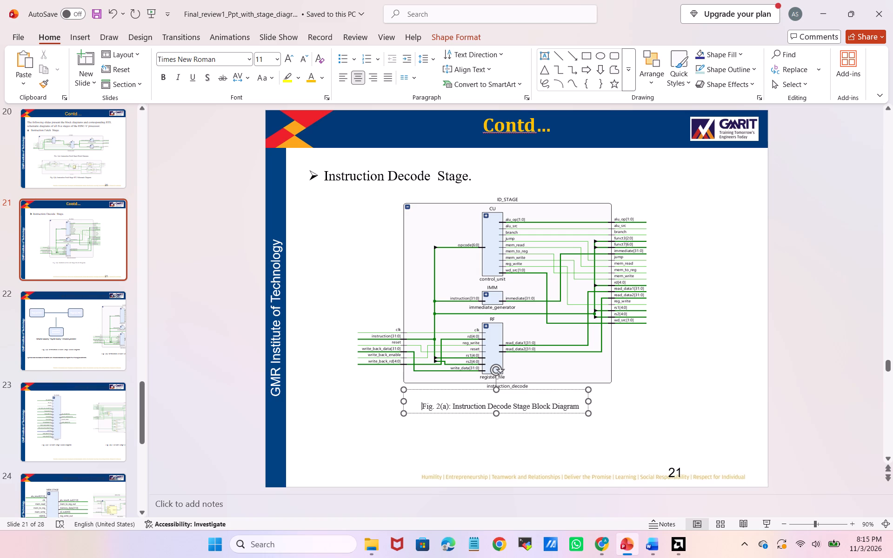
key(space)
key(space)
key(space)
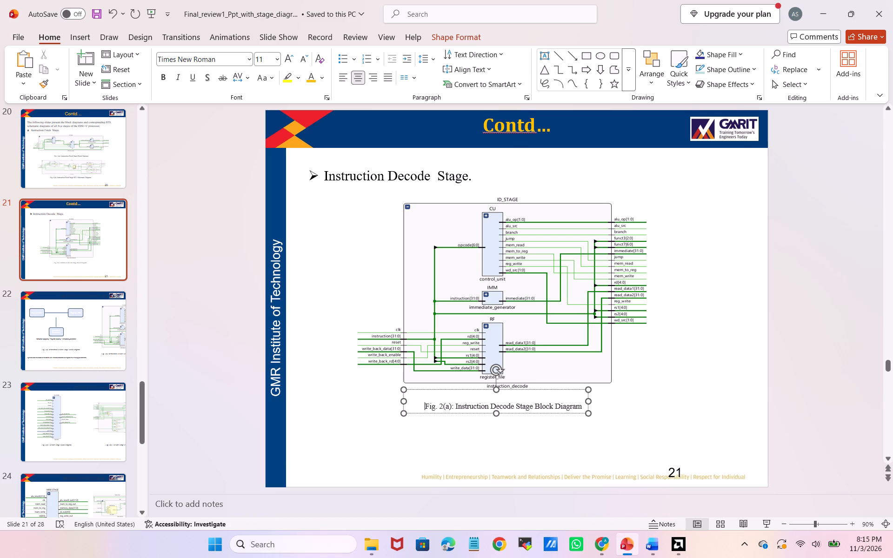
click(351, 411)
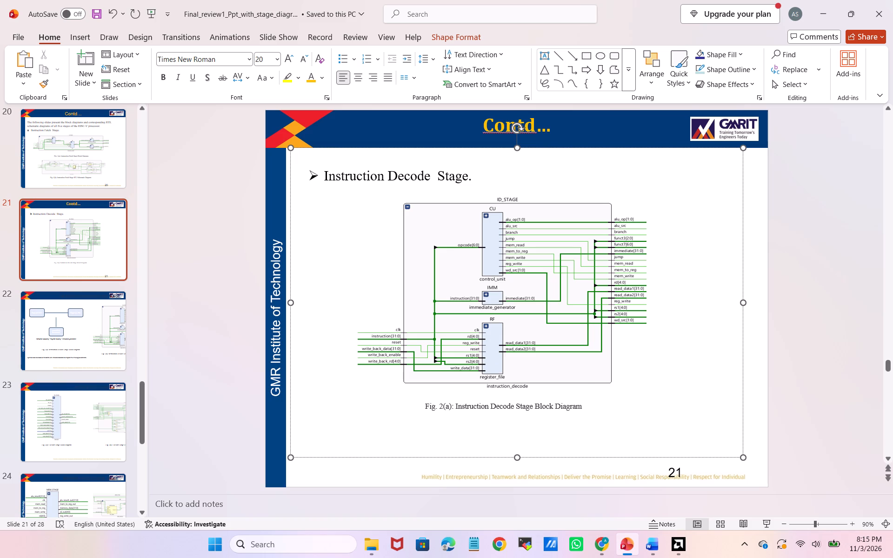
Shrink the Fig. 2(a) caption's text box from its upper-left corner, moving the caption lower and slightly right beneath the schematic picture.
click(411, 405)
drag(403, 387, 416, 400)
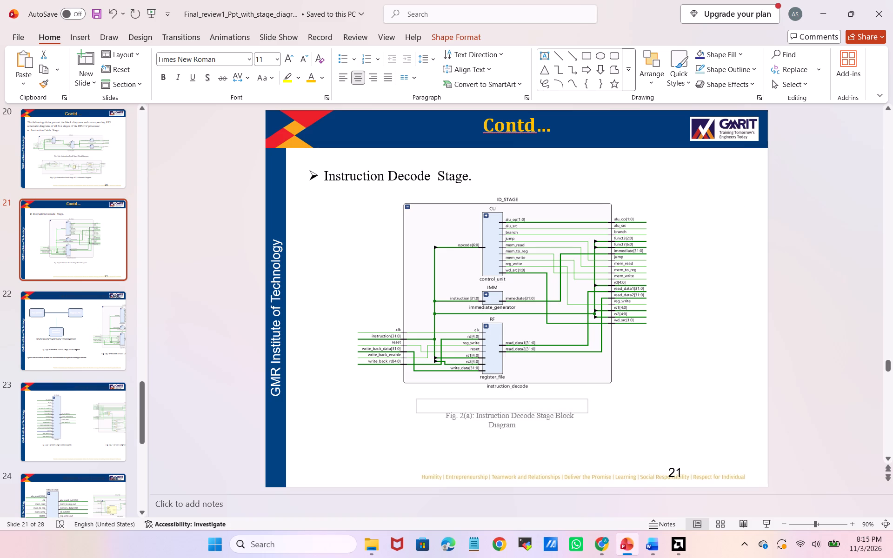
drag(416, 400, 420, 405)
click(492, 445)
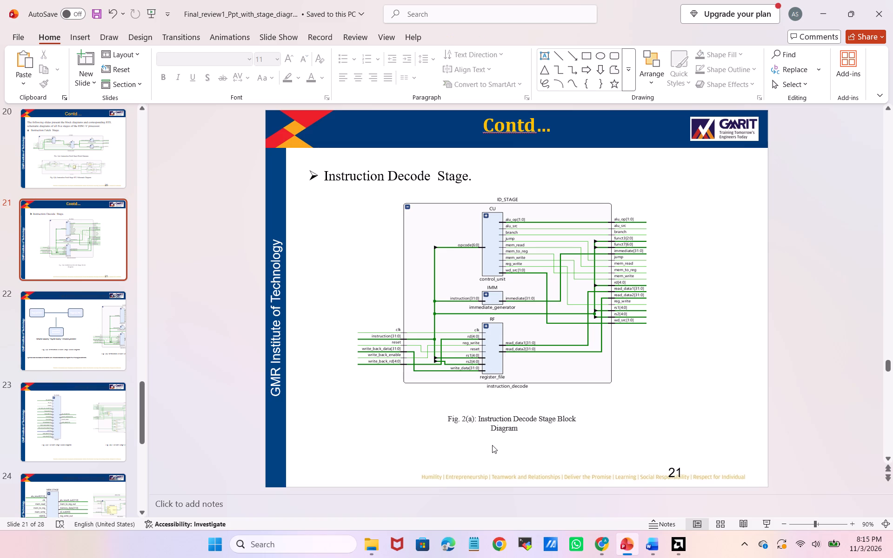
Enlarge the schematic picture slightly from its lower-right corner so it extends down to just above the Fig. 2(a) caption.
click(548, 329)
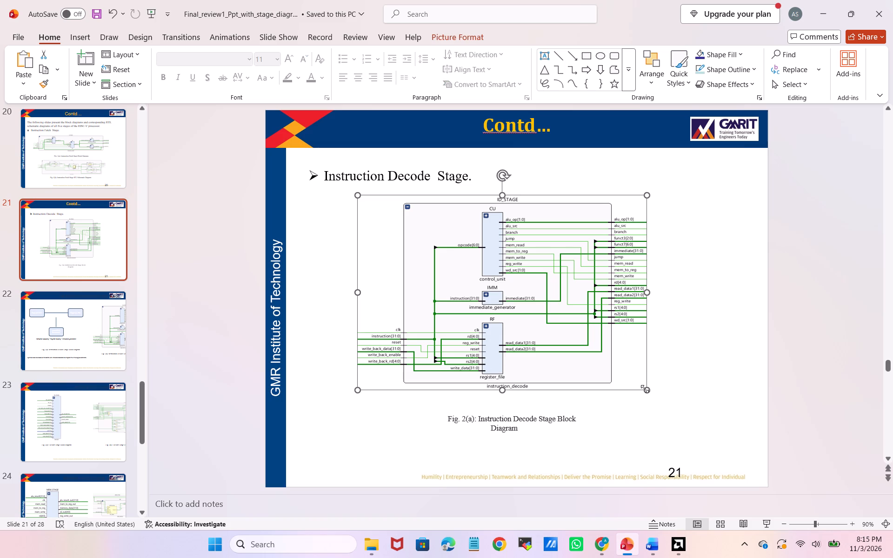
drag(645, 389, 661, 400)
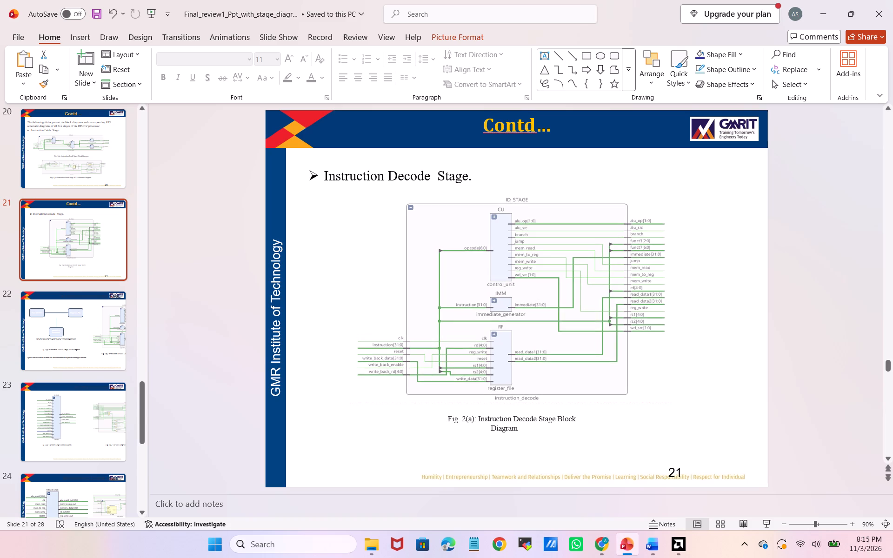
drag(661, 400, 663, 400)
click(691, 428)
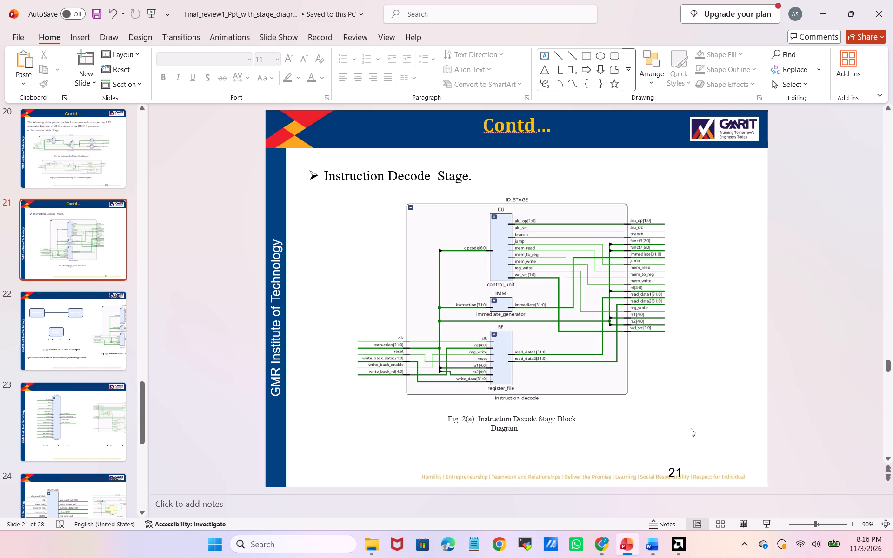
Remove slide 22, the old Instruction Decode (ID) Stage slide with the block diagram and overflowing schematic.
click(92, 312)
click(568, 335)
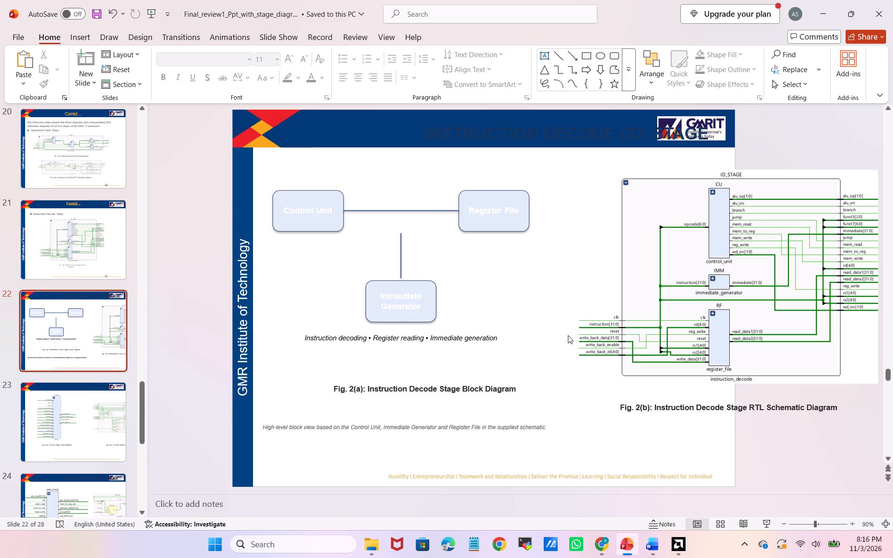
right_click(89, 324)
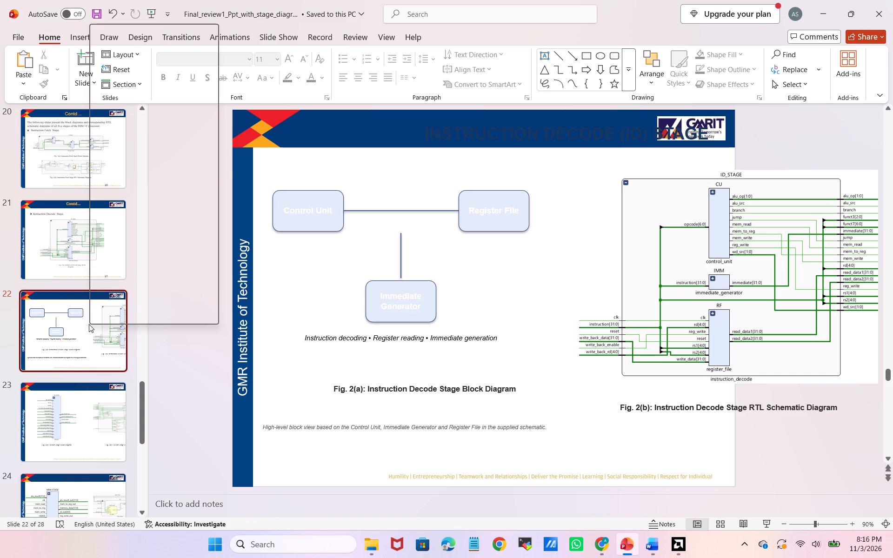
click(153, 52)
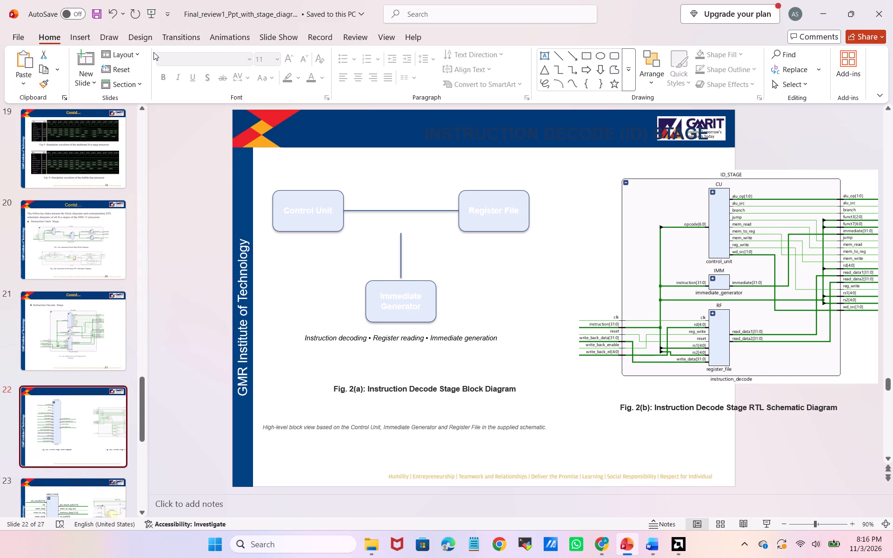
Insert a new blank slide directly after slide 21, the Instruction Decode Stage slide.
click(84, 360)
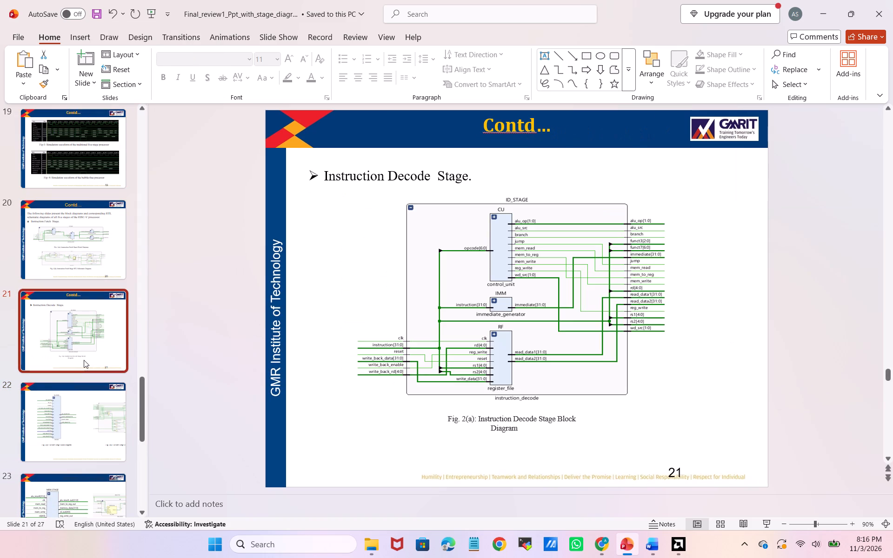
key(Return)
Ignore all spelling flags for the word "Contd" in slide 21's title.
click(86, 337)
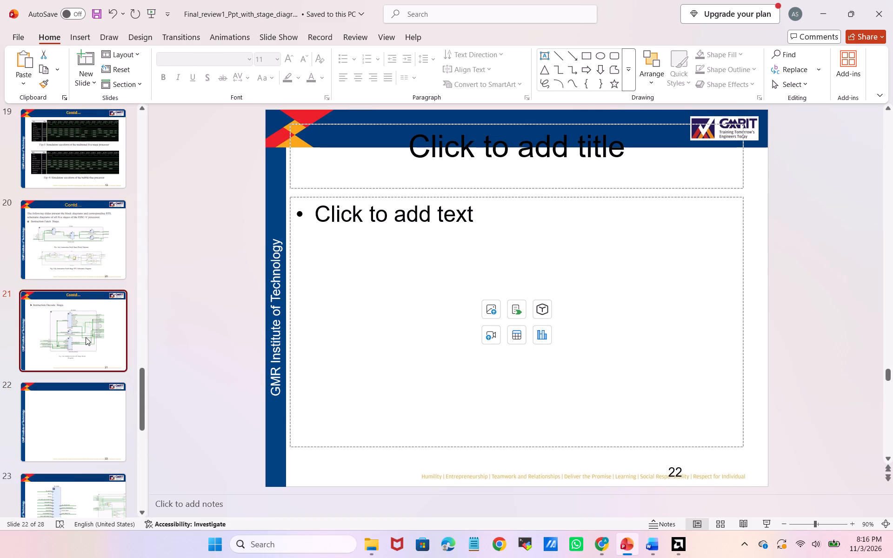
click(529, 129)
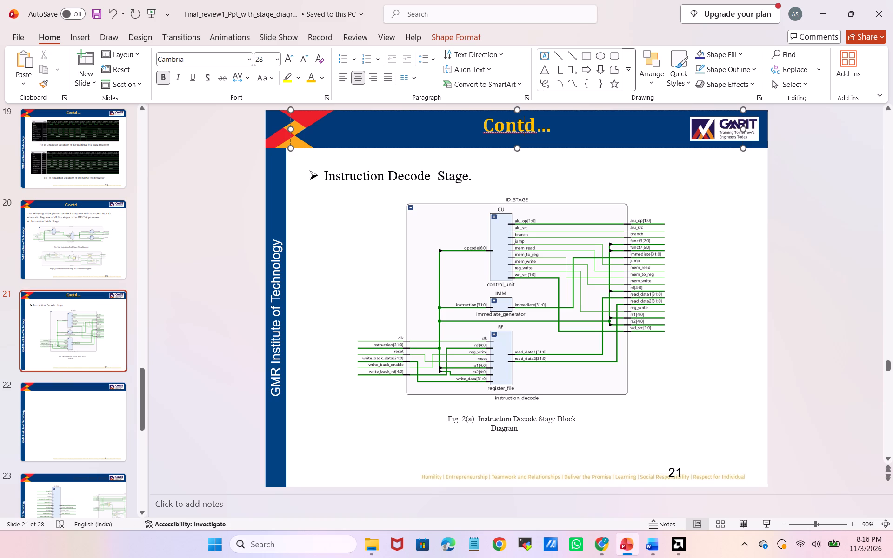
right_click(529, 129)
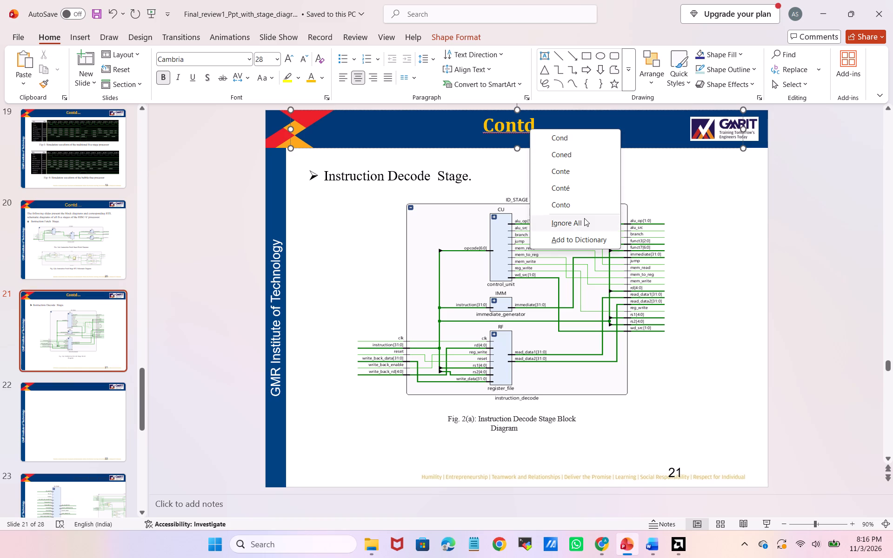
click(584, 219)
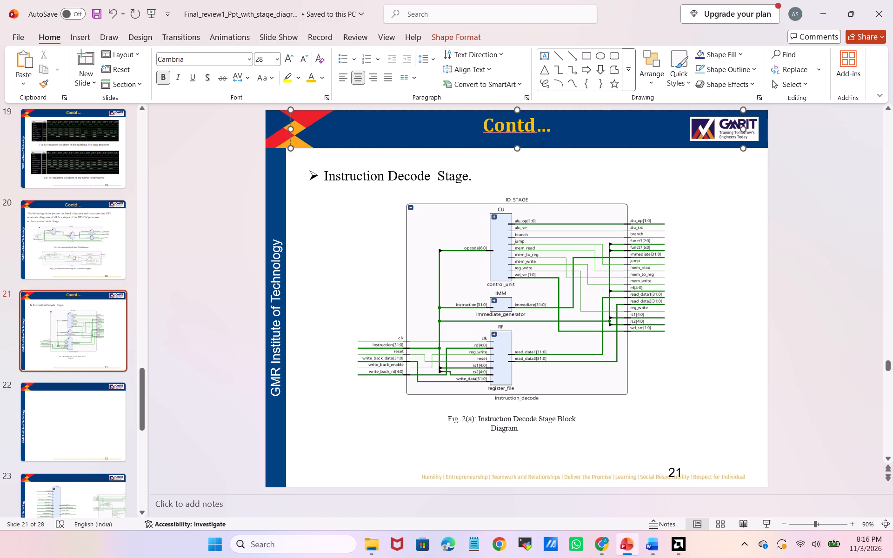
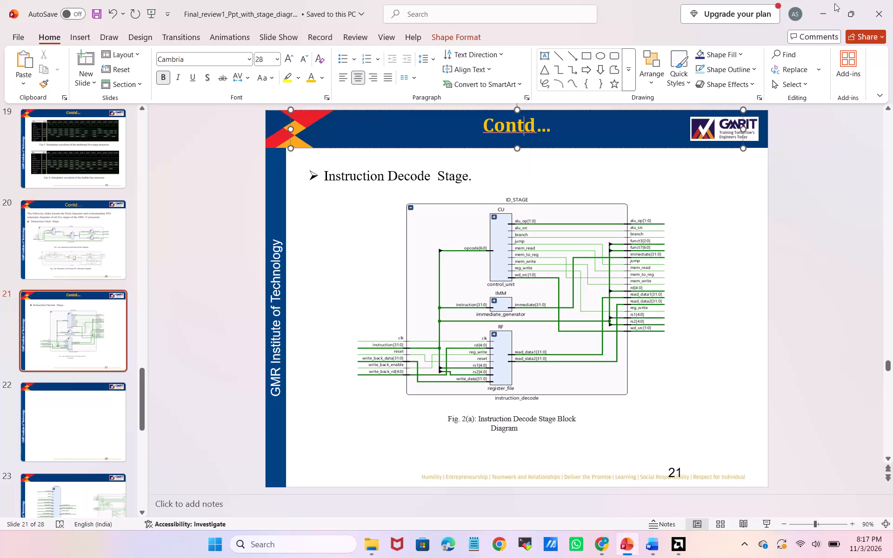
Minimize all open windows, including the presentation, the Word document and Vivado, to reach the desktop.
triple_click(822, 13)
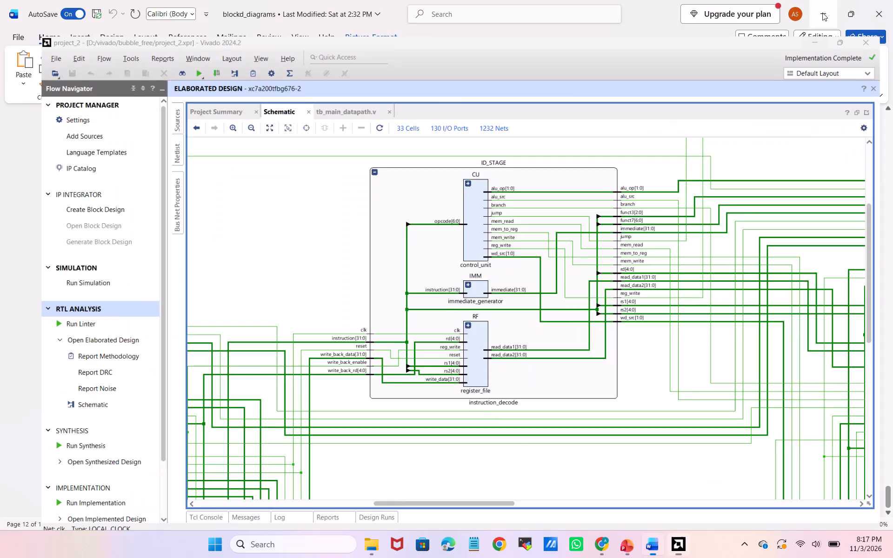
triple_click(822, 13)
click(822, 13)
drag(822, 13, 795, 96)
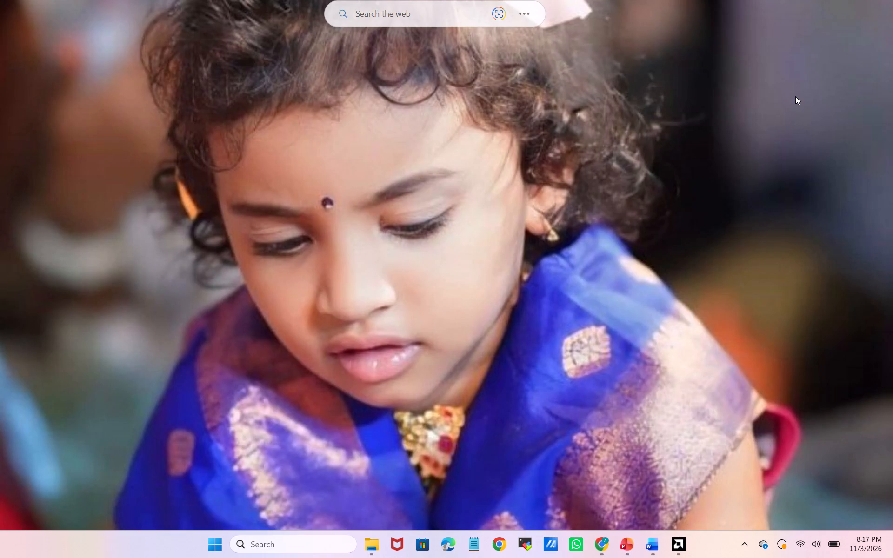
Put the computer into Sleep mode through the Shut Down Windows dialog.
key(alt+F4)
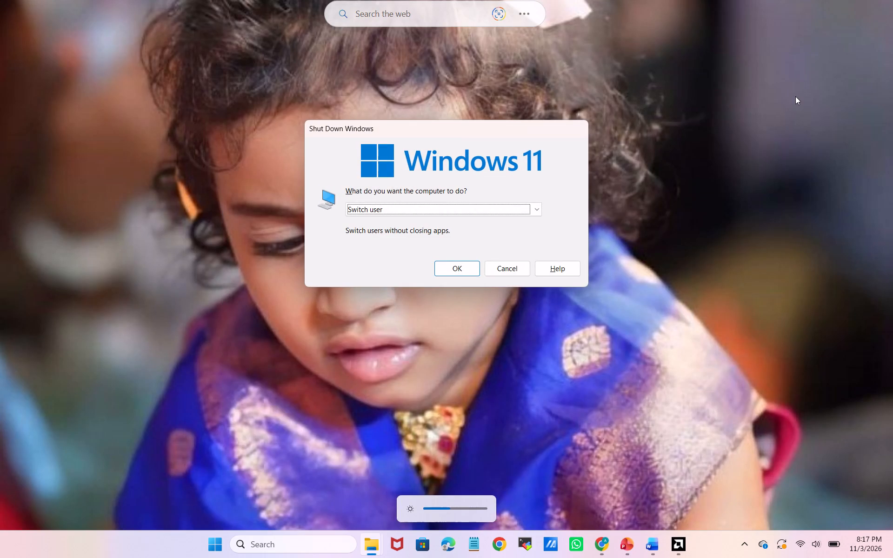
key(Up)
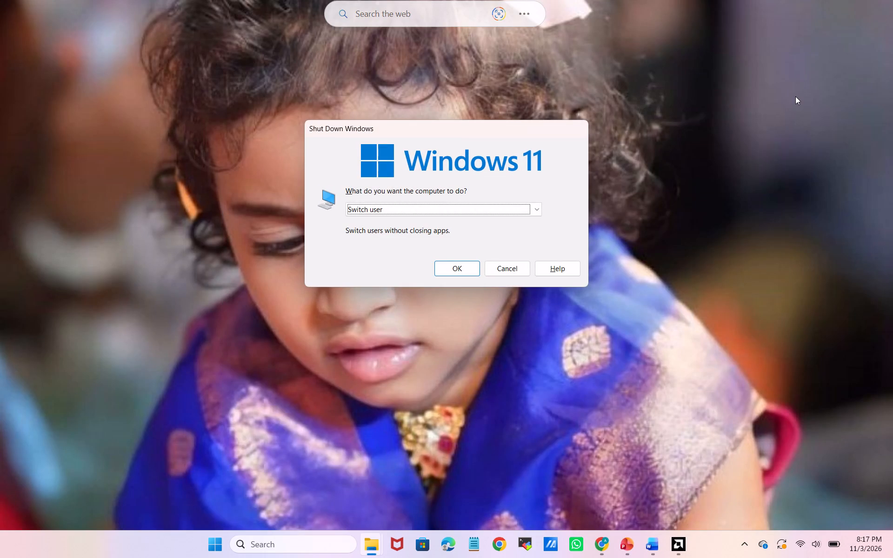
key(Up)
key(Down)
key(Down)
key(Return)
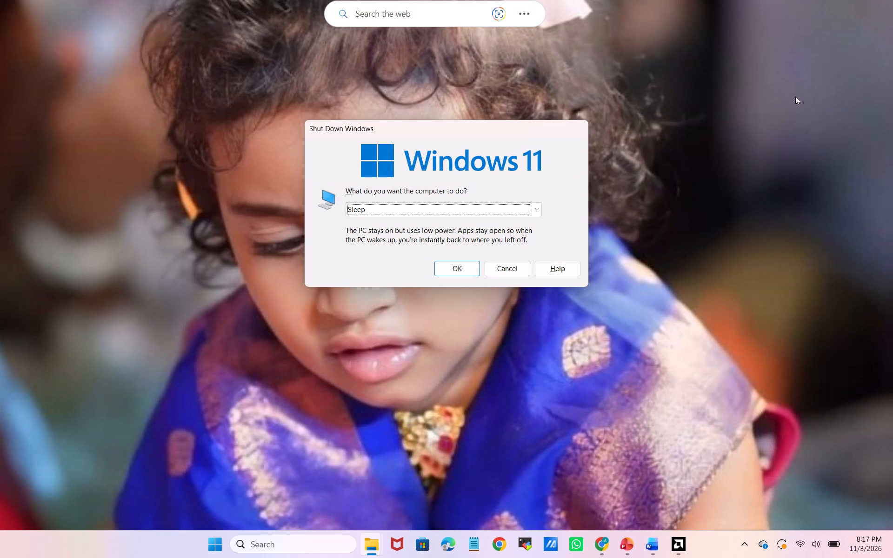